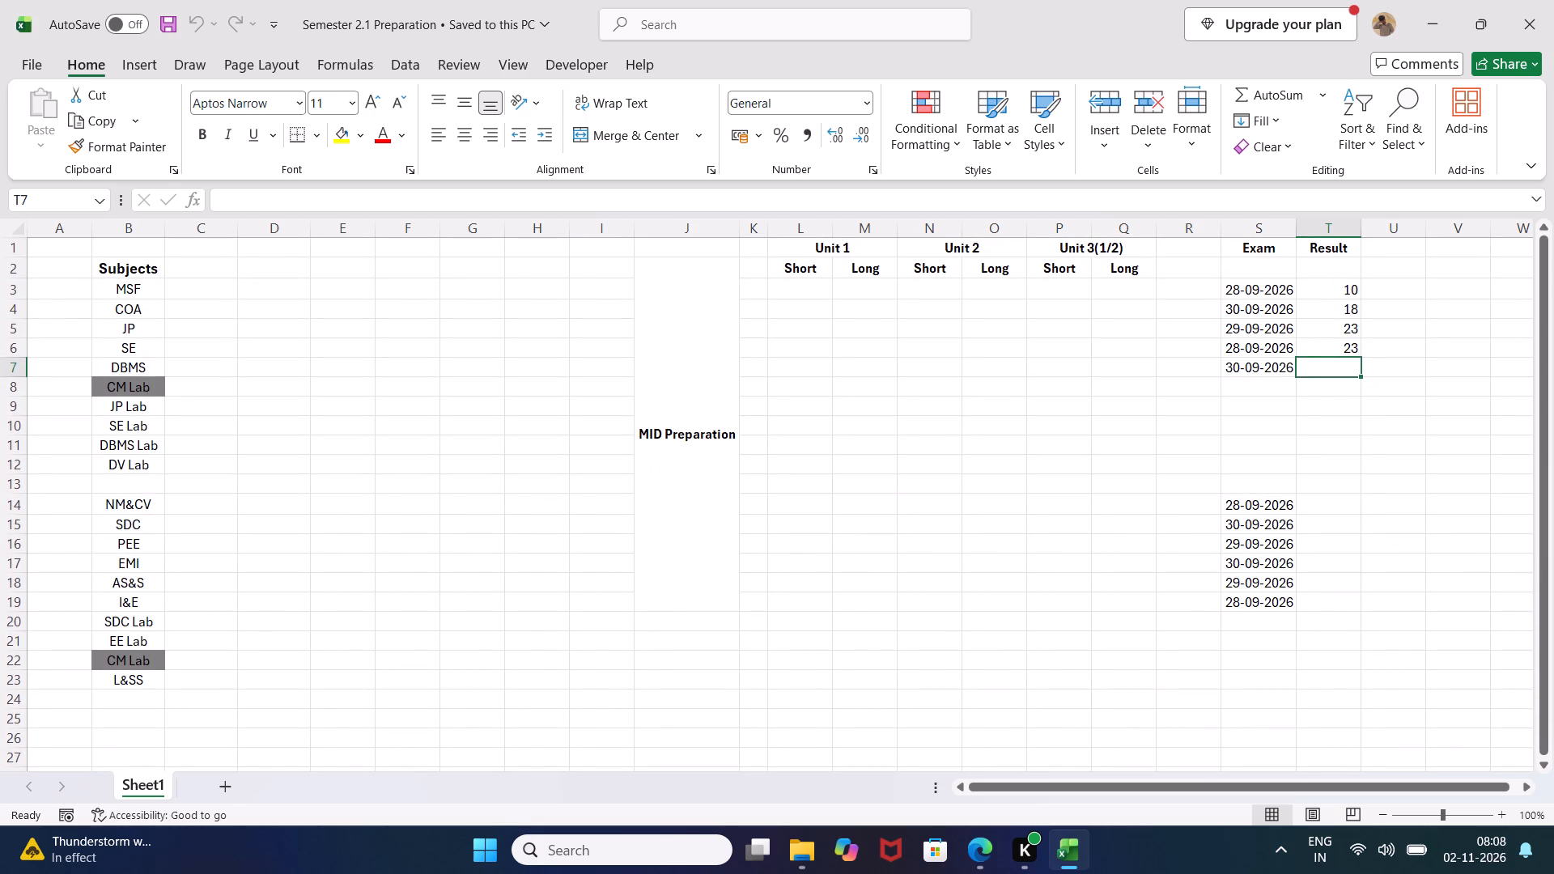
Enter 17 as the DBMS result in cell T7.
type("17")
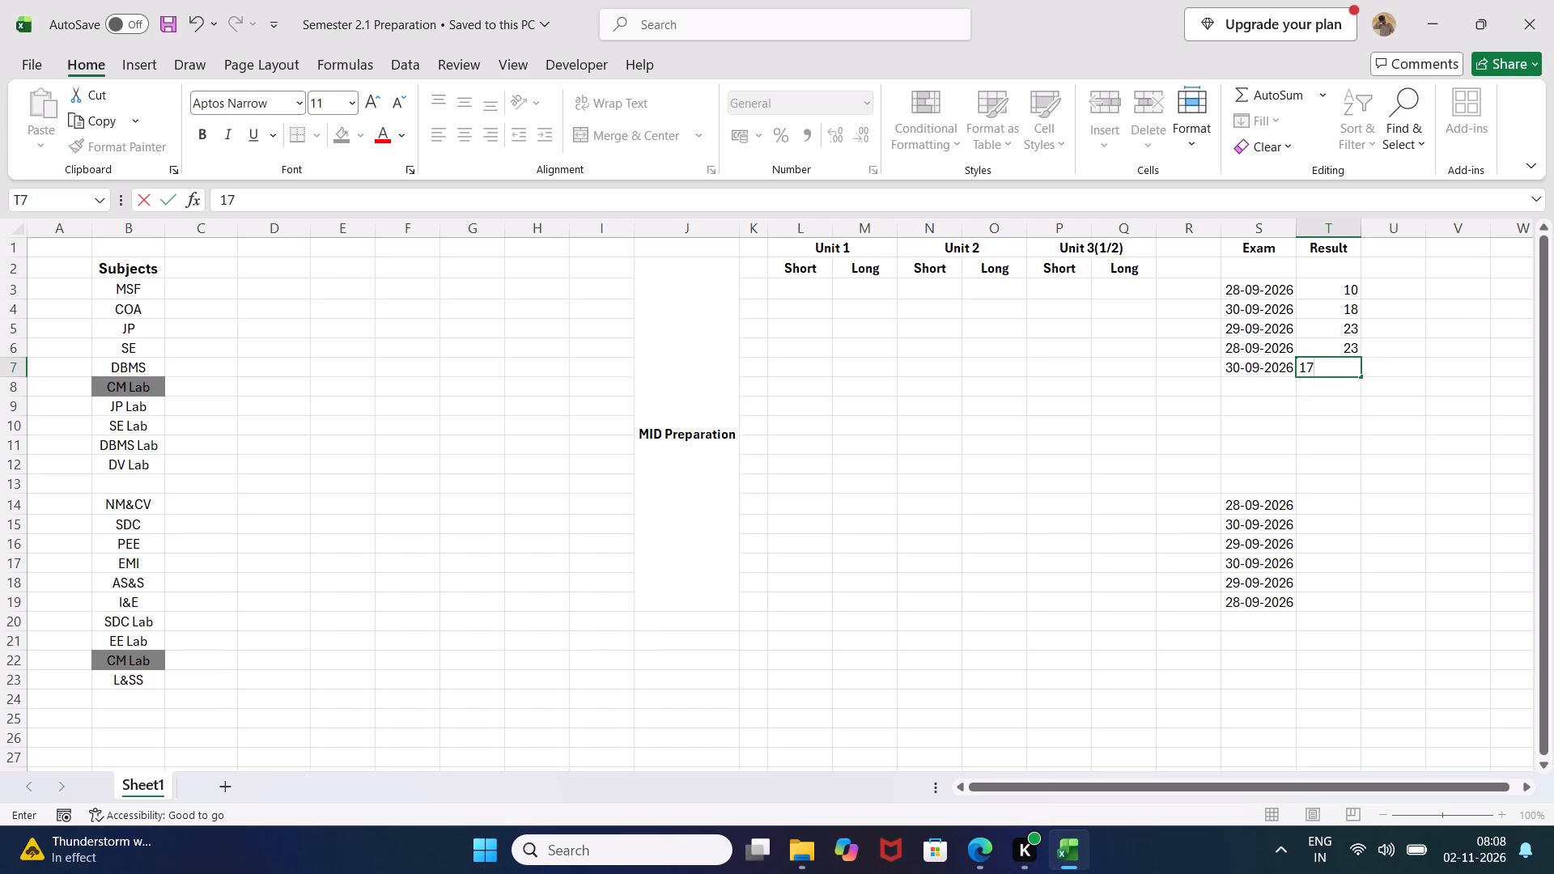
key("Return")
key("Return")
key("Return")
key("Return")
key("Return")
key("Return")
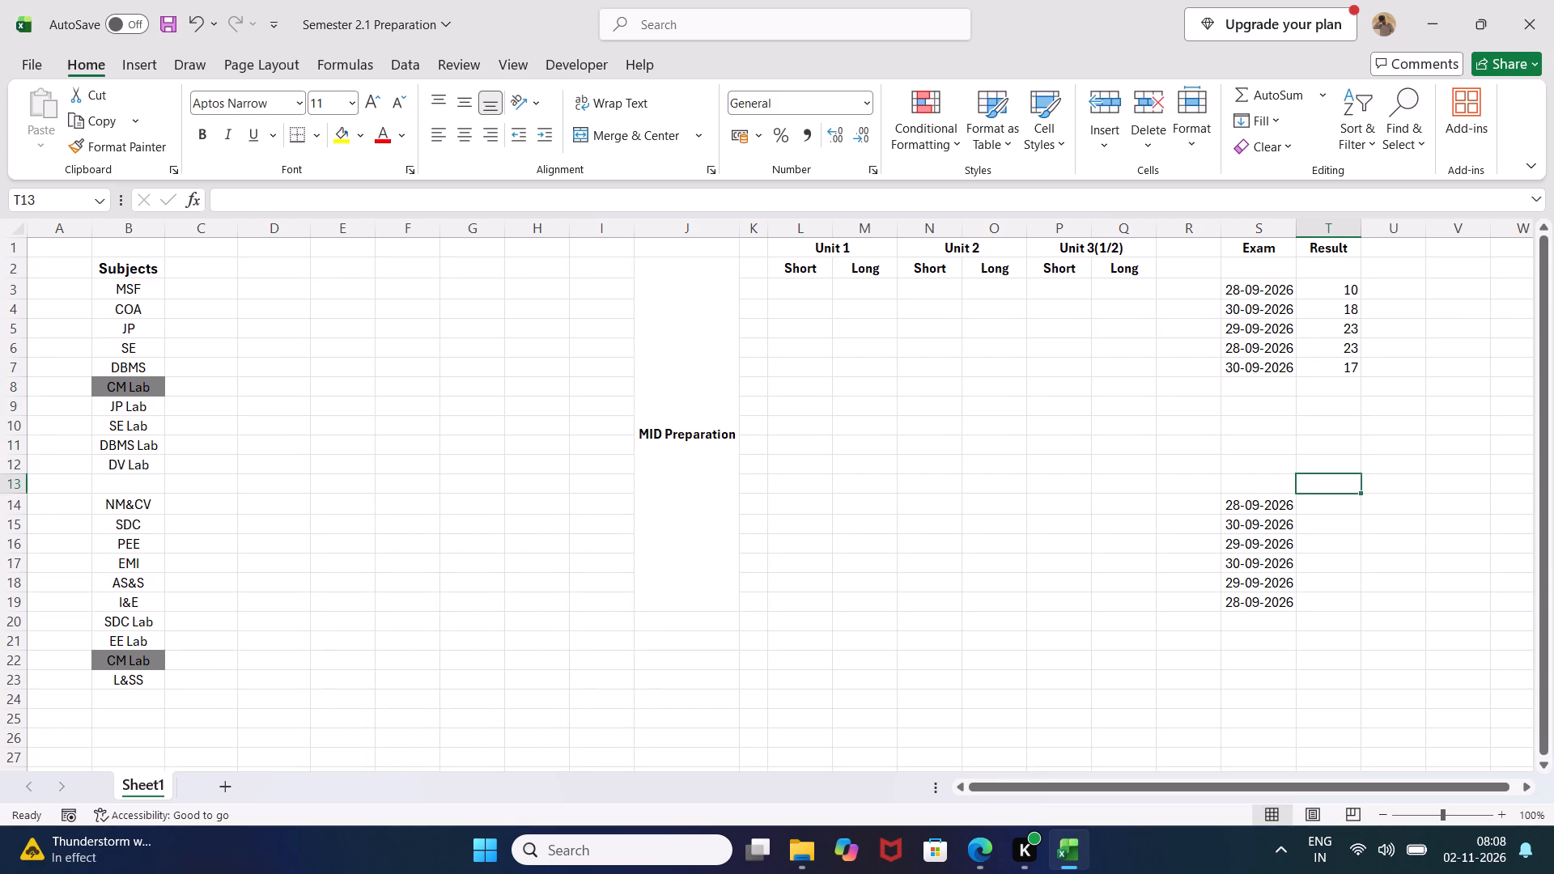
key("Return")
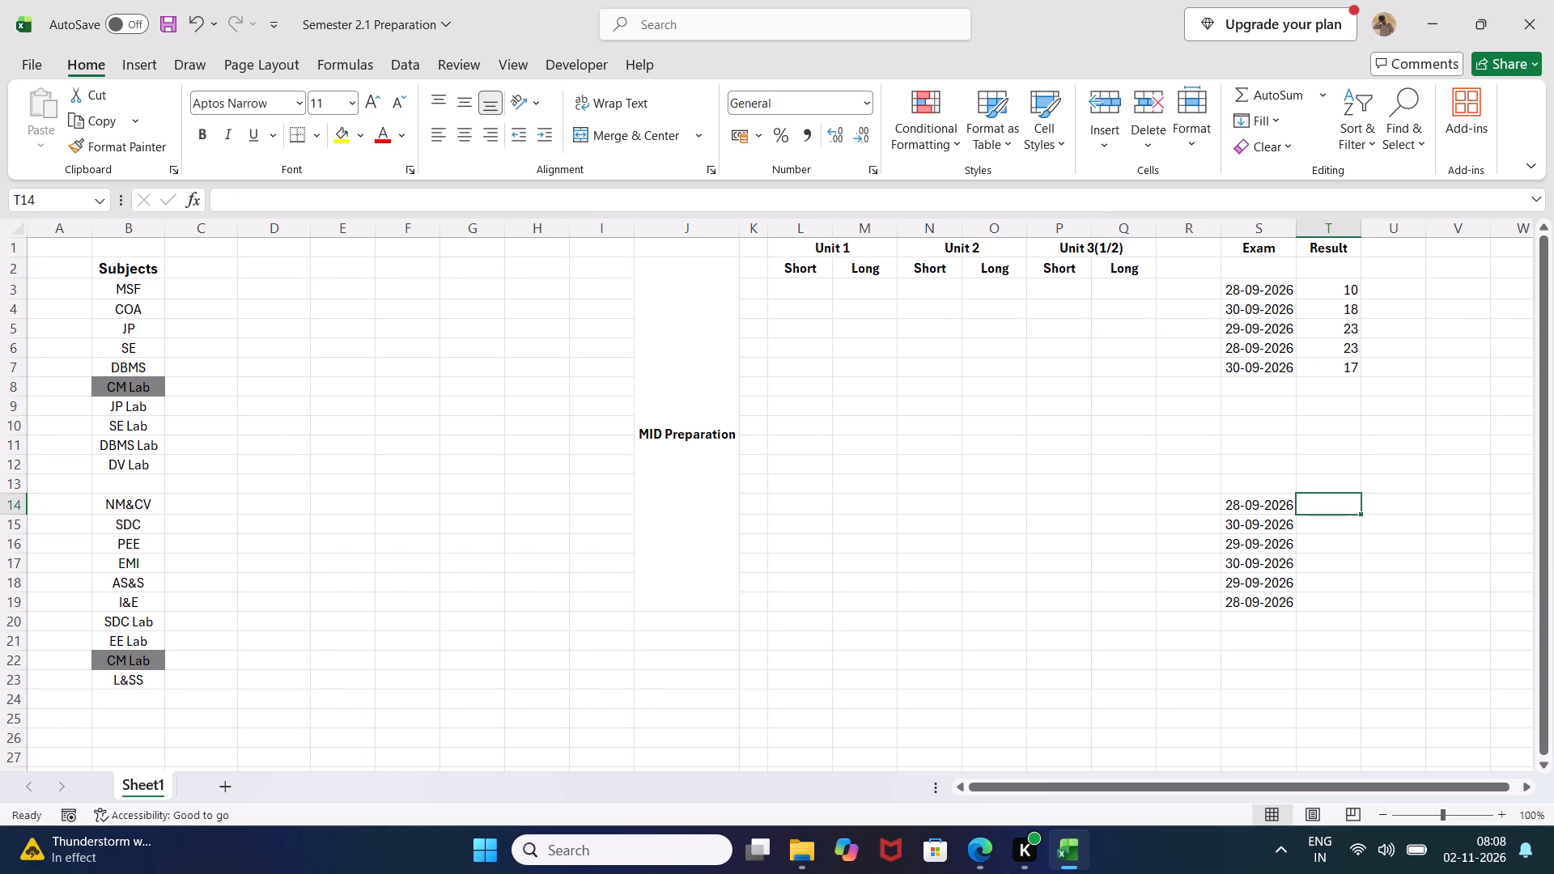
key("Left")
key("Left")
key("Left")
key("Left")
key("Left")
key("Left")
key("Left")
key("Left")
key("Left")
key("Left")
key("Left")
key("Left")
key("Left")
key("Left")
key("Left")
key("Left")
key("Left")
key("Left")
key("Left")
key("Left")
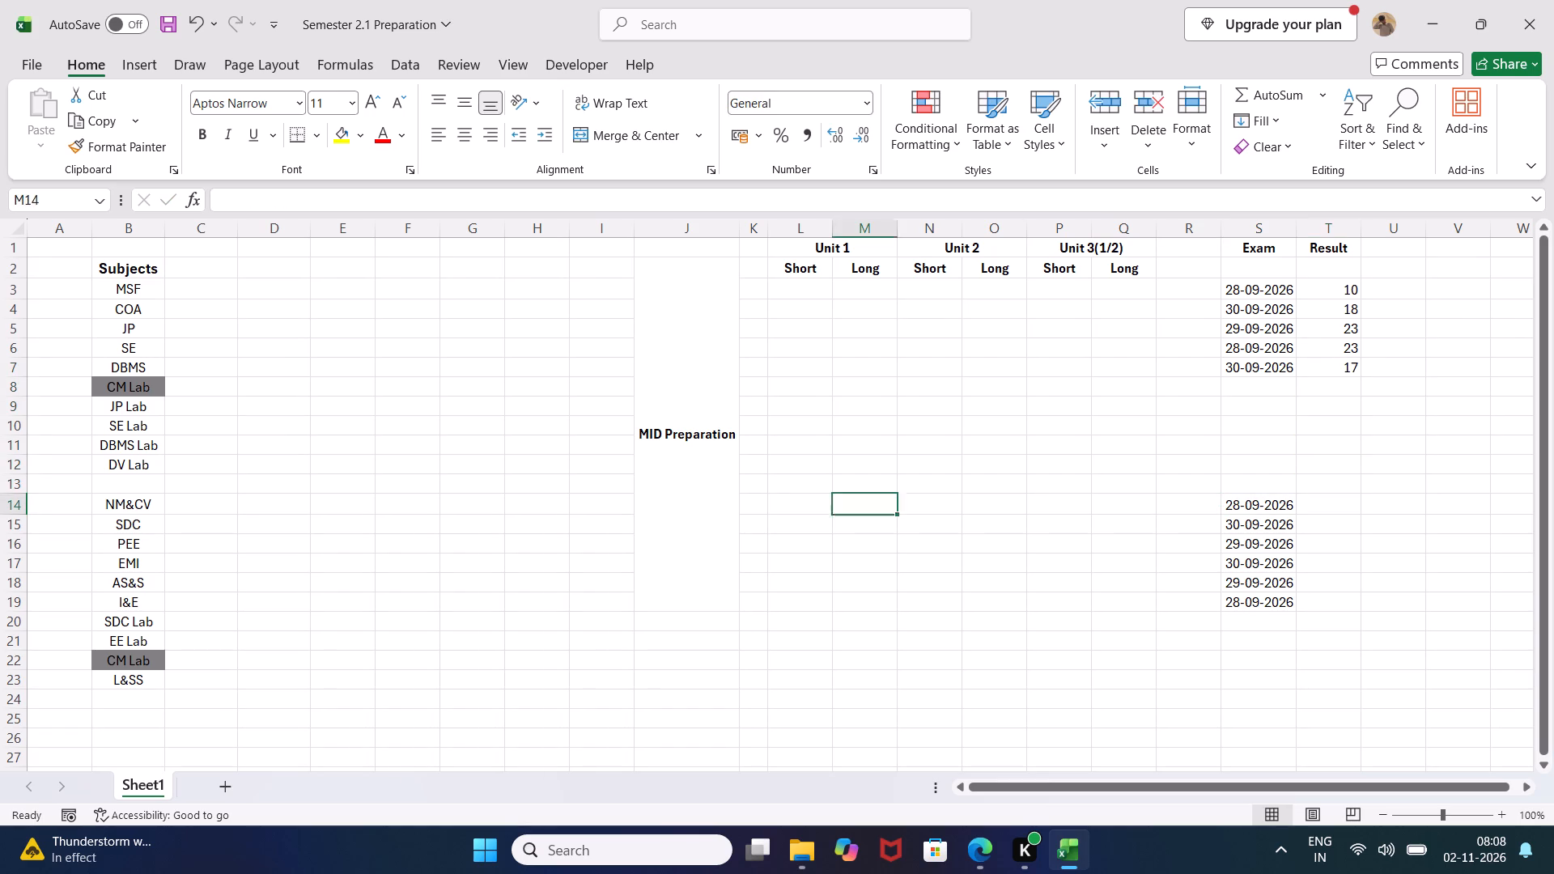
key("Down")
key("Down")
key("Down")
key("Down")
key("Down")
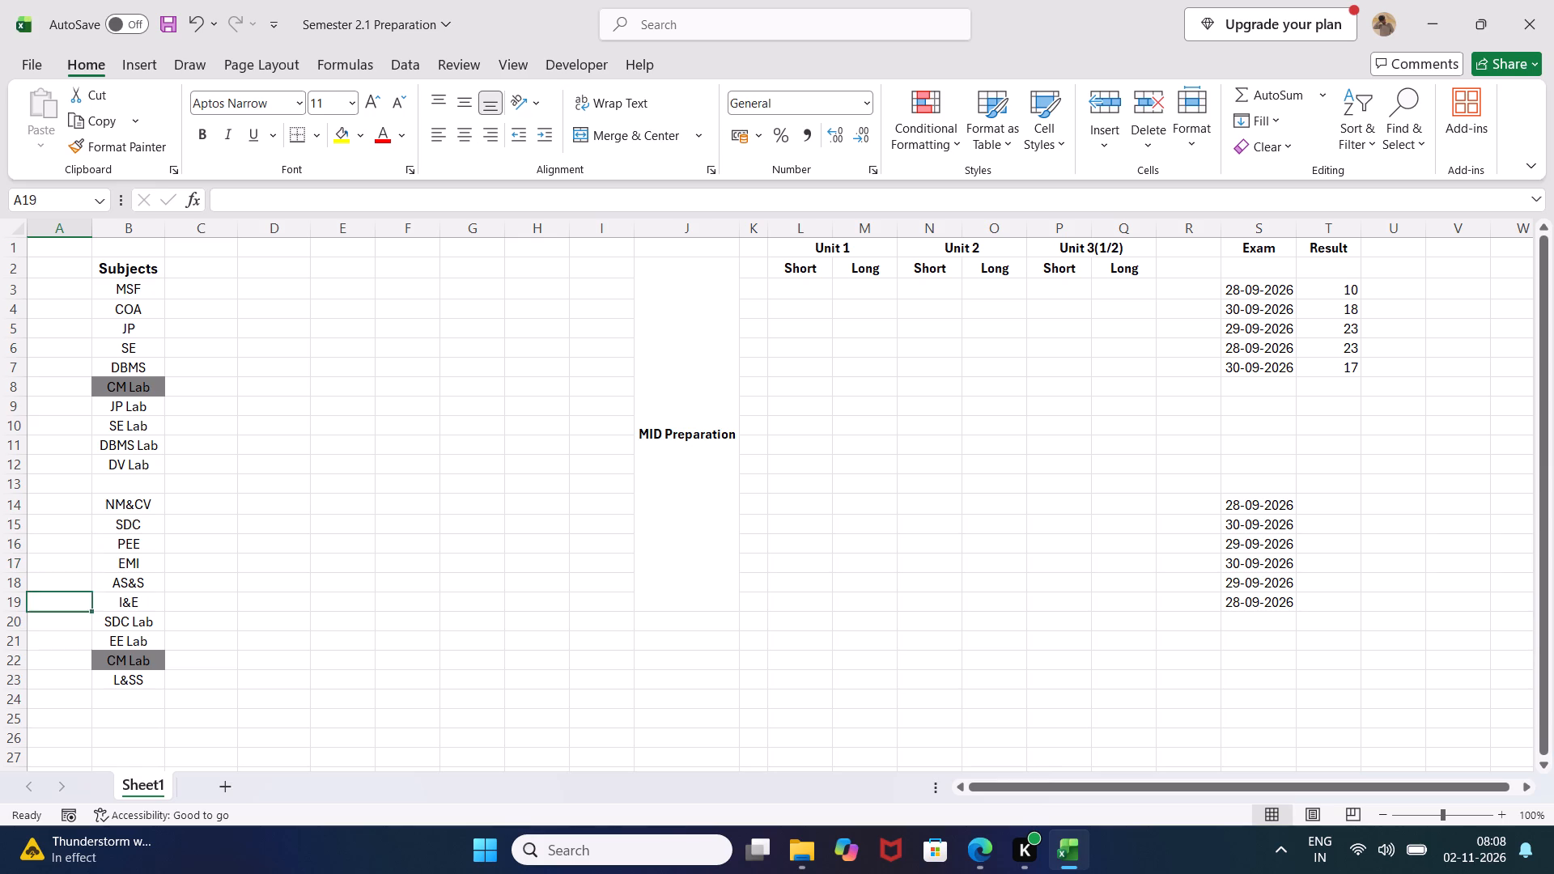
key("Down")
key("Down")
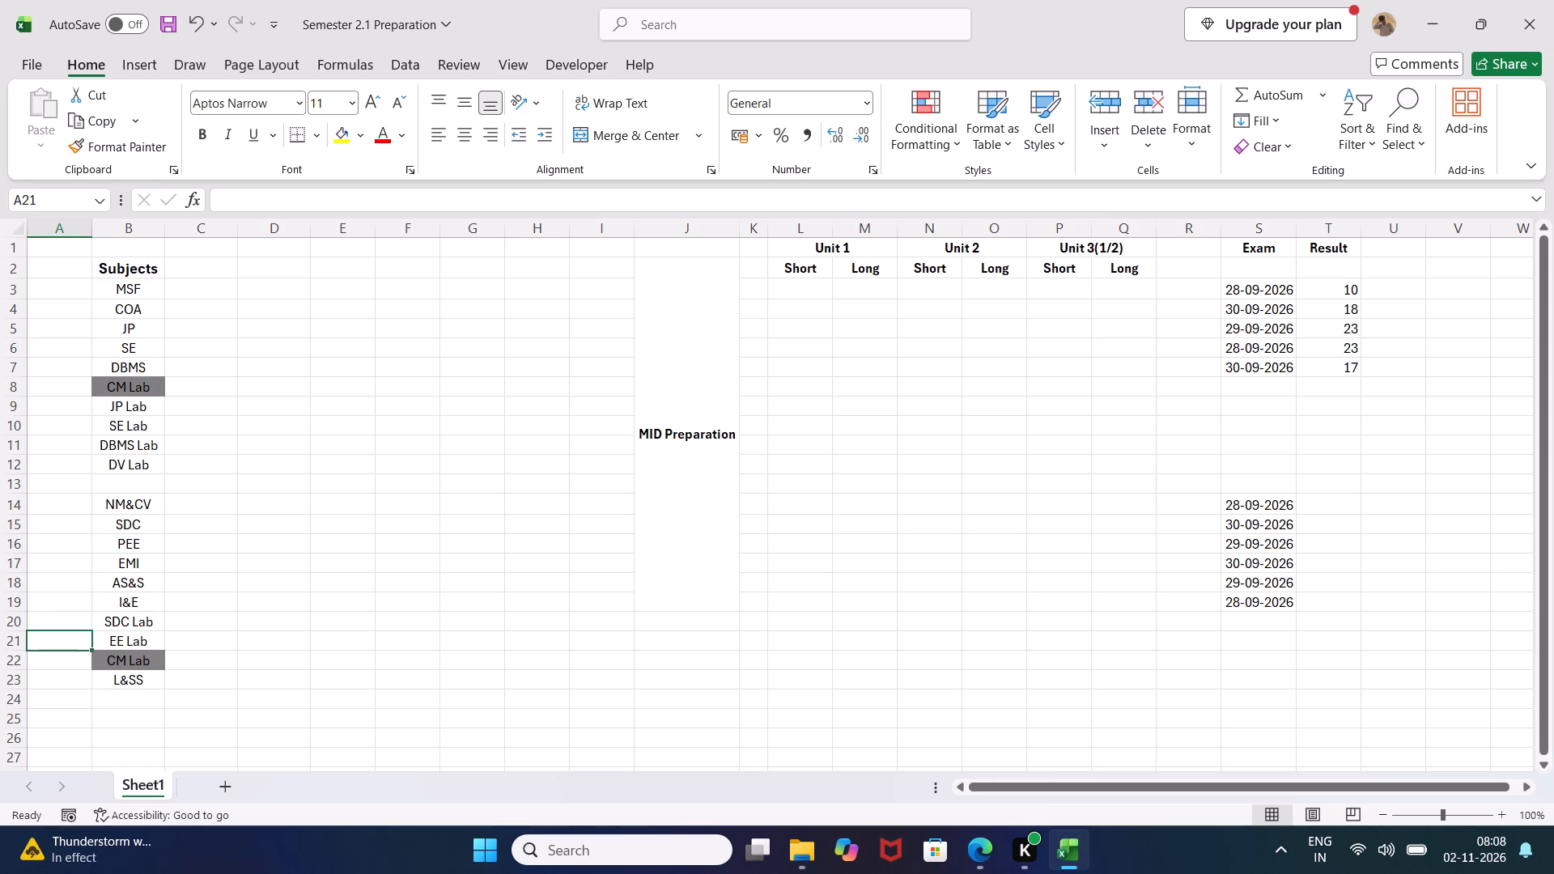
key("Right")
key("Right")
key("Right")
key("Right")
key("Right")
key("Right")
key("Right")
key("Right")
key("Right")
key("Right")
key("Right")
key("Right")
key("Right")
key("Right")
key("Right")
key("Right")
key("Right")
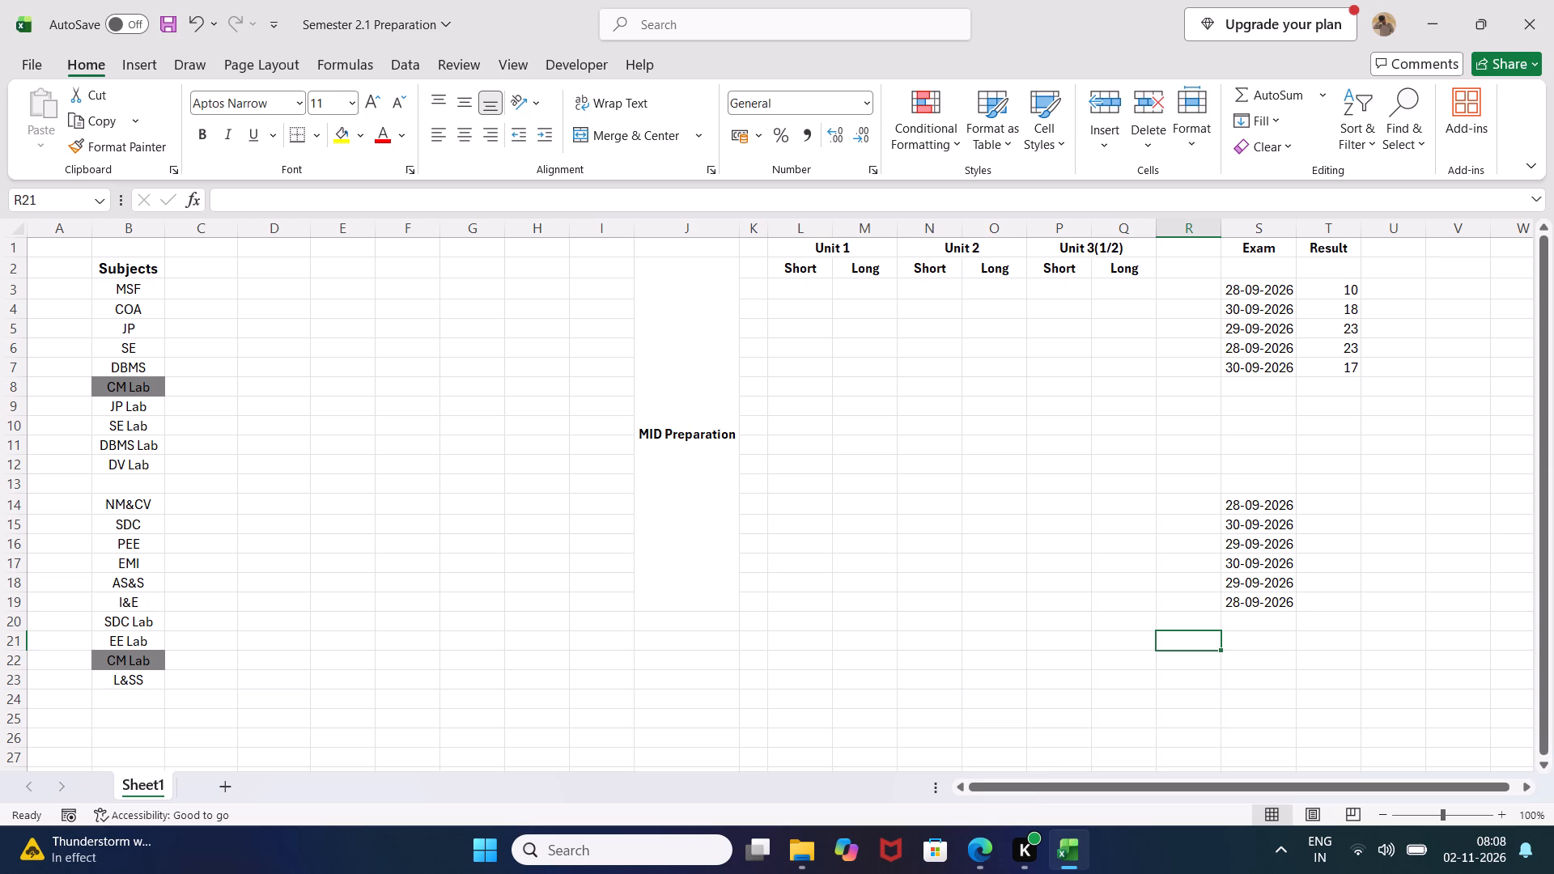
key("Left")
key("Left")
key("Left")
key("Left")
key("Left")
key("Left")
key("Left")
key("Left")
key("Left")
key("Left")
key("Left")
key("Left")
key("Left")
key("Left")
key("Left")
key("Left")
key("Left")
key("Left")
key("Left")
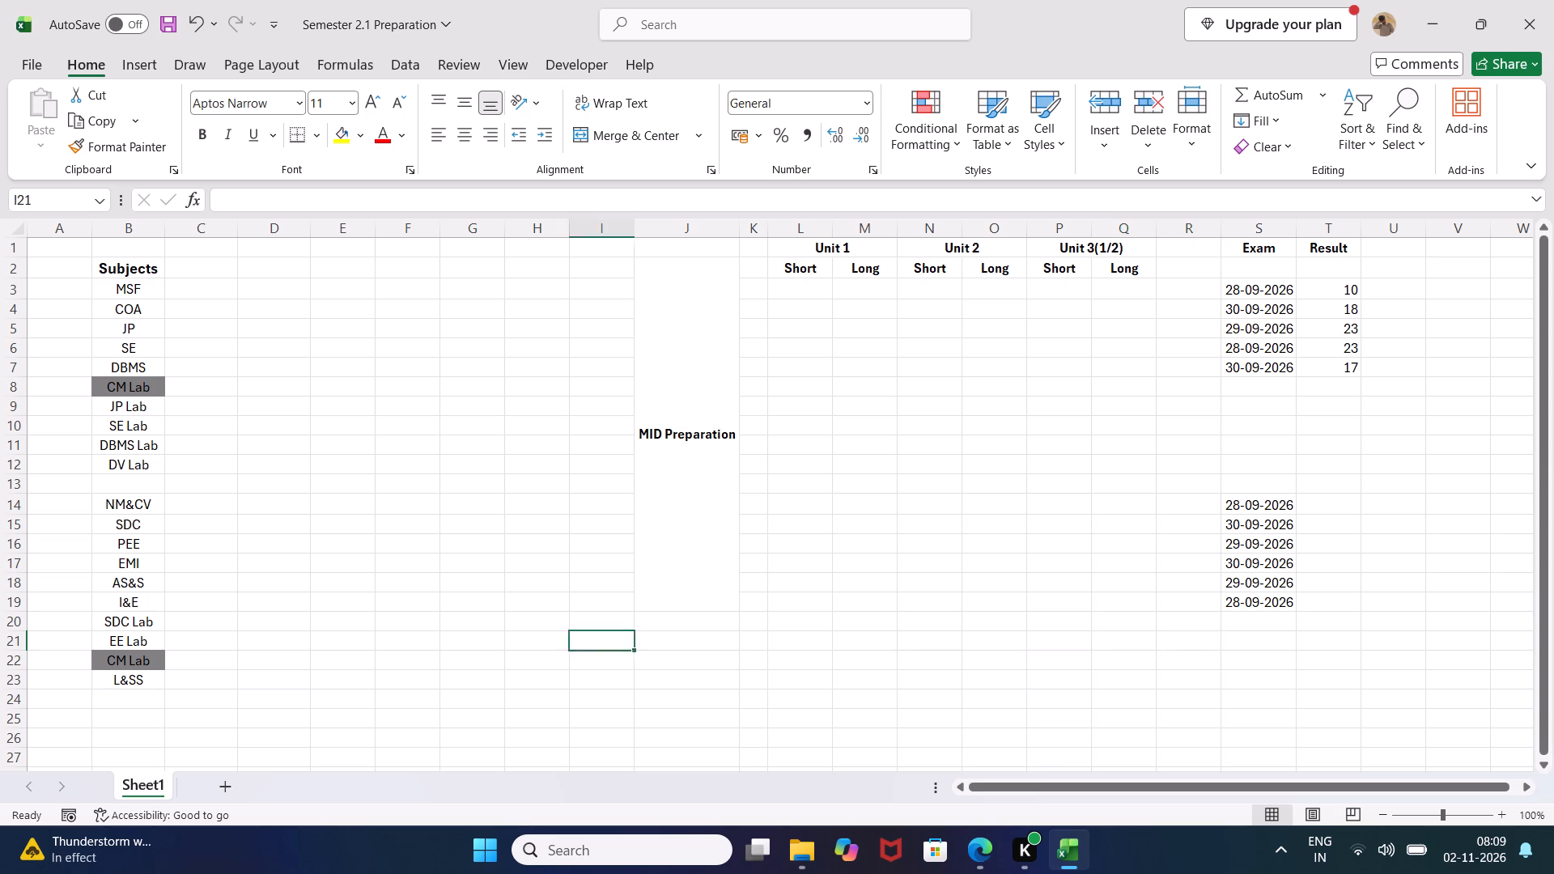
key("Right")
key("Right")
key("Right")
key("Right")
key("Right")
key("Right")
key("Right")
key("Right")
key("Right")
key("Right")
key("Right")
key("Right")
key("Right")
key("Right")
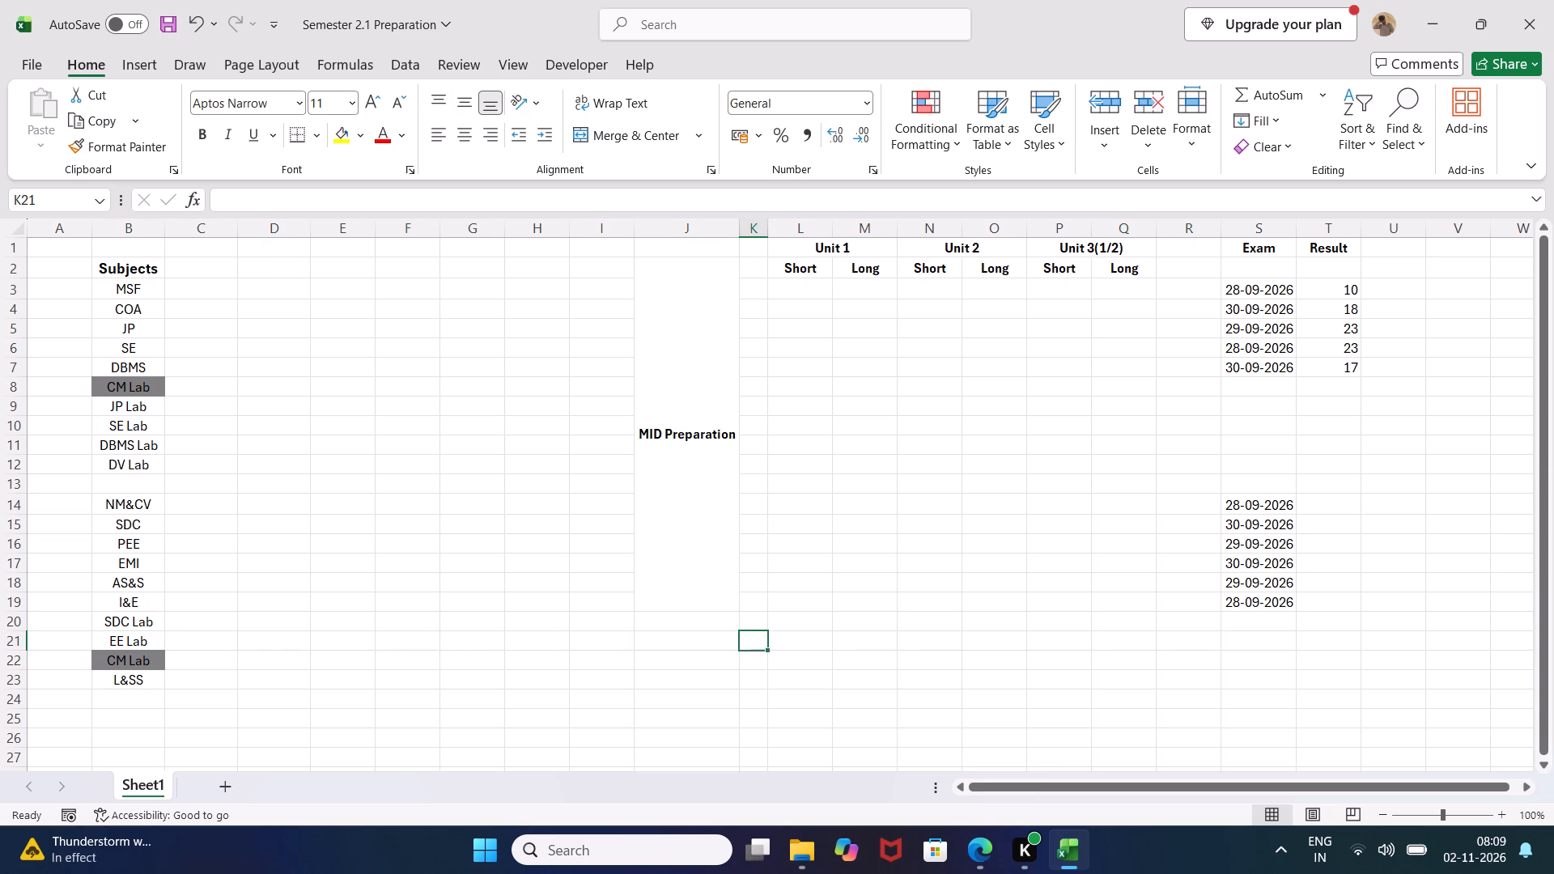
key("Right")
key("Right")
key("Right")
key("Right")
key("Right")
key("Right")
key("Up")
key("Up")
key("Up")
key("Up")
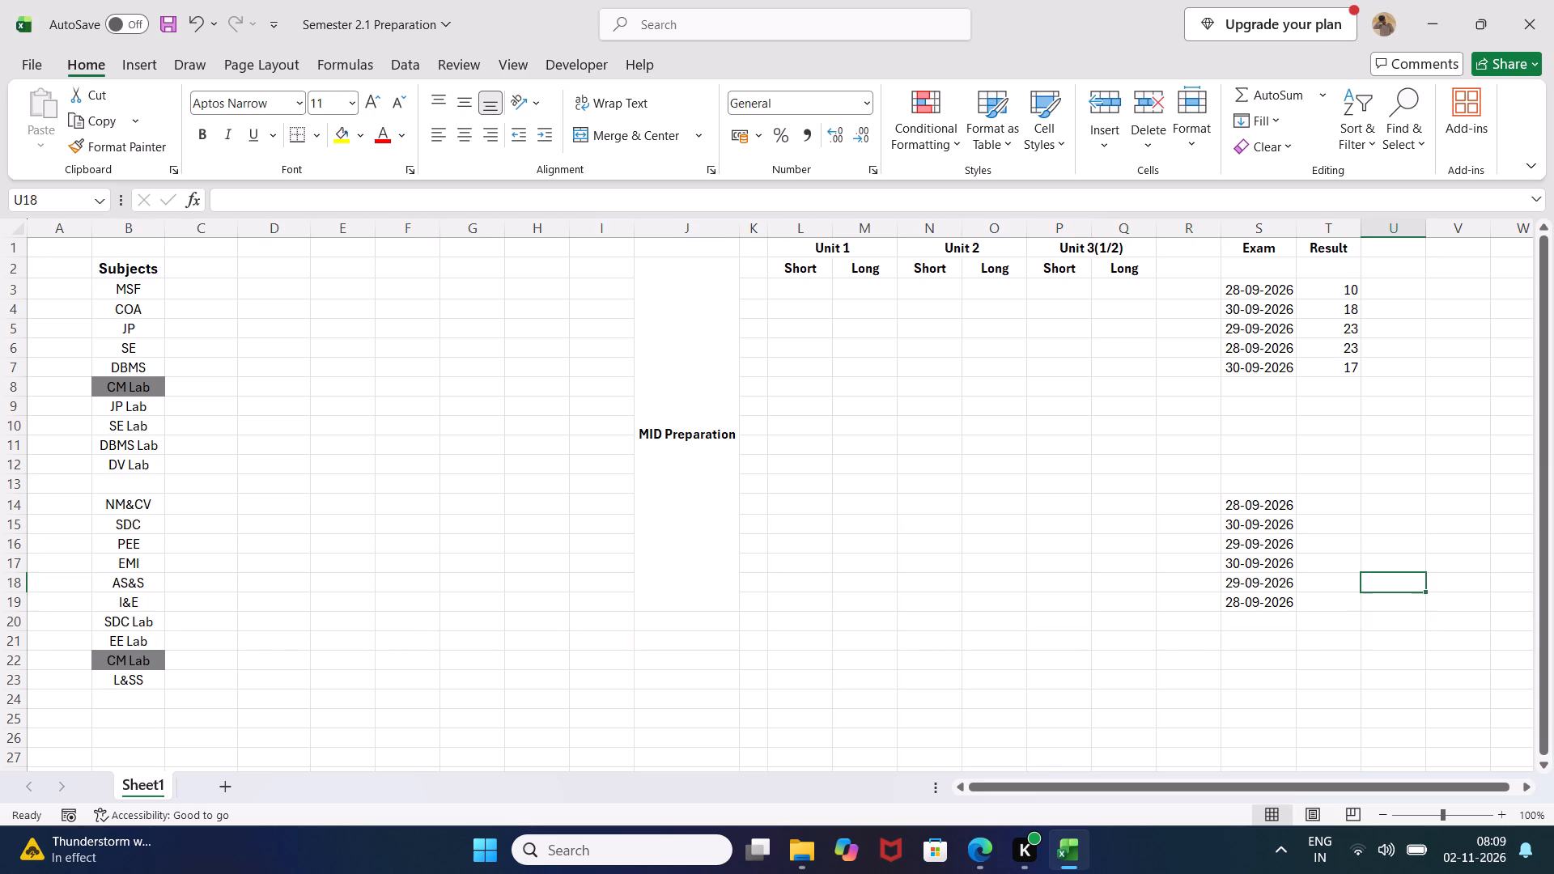
Copy the Unit 1, Unit 2 and Unit 3(1/2) headers with their Short and Long subheaders from L1:Q2 to V1.
scroll(571, 363, "left", 3)
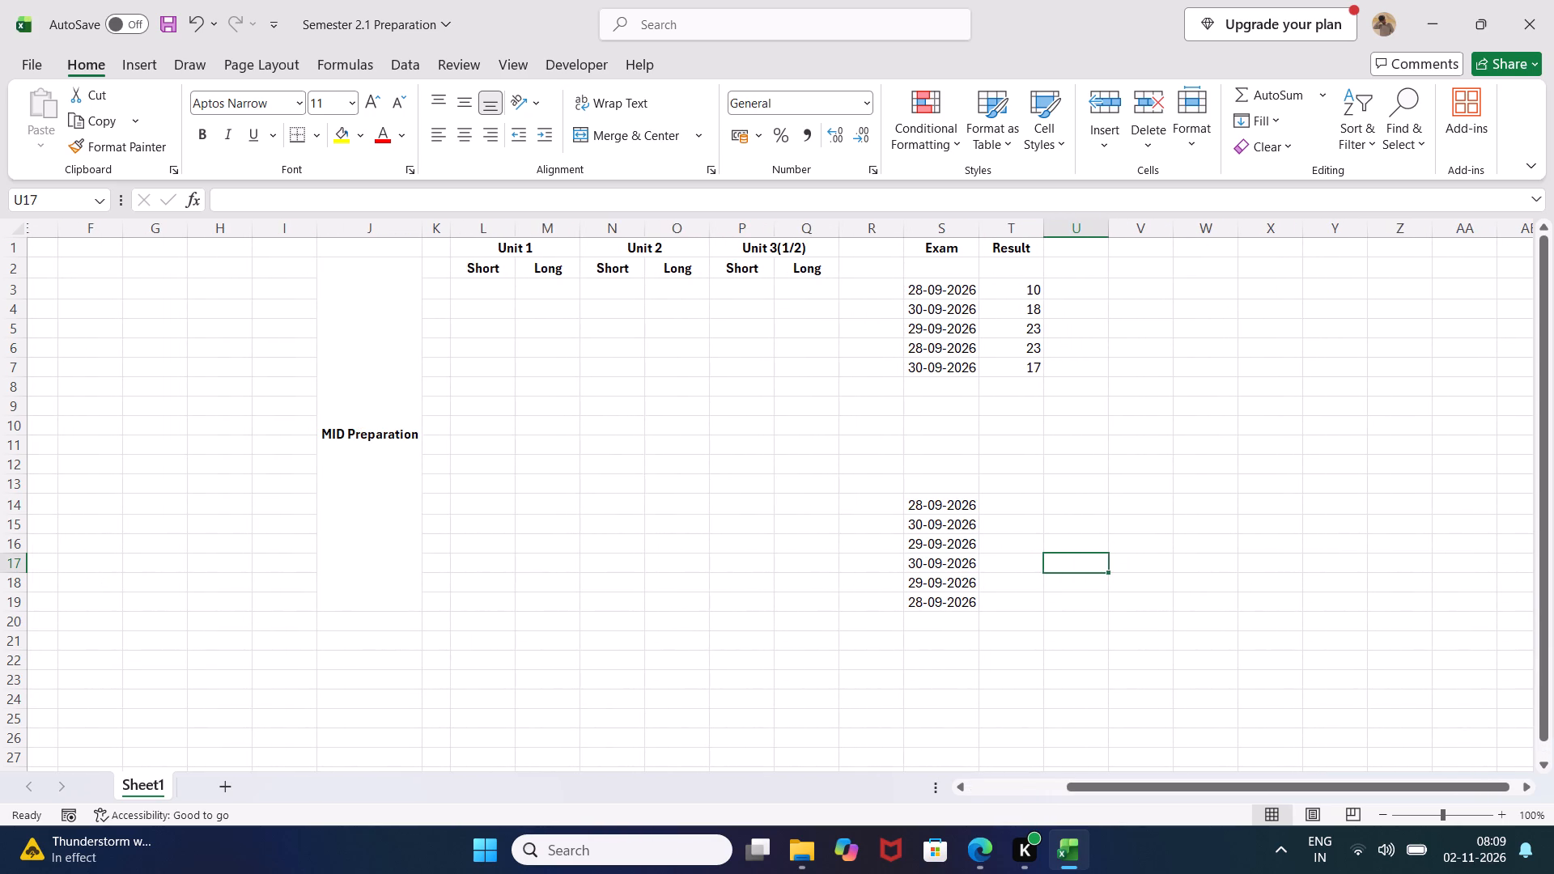
left_click(506, 246)
key("shift+Down")
key("shift+Right")
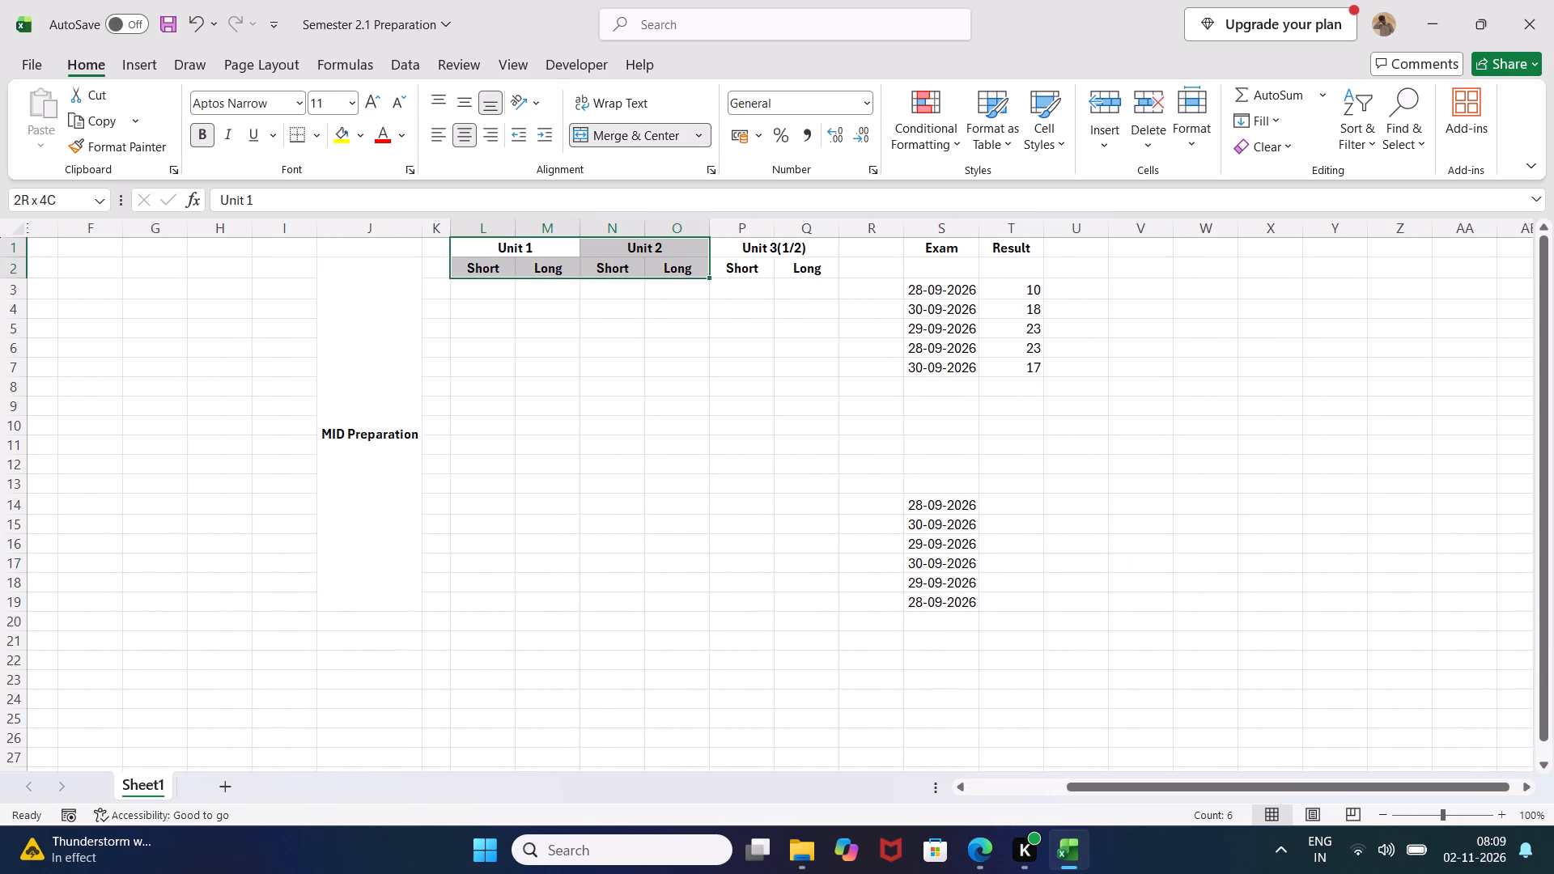
key("shift+Right")
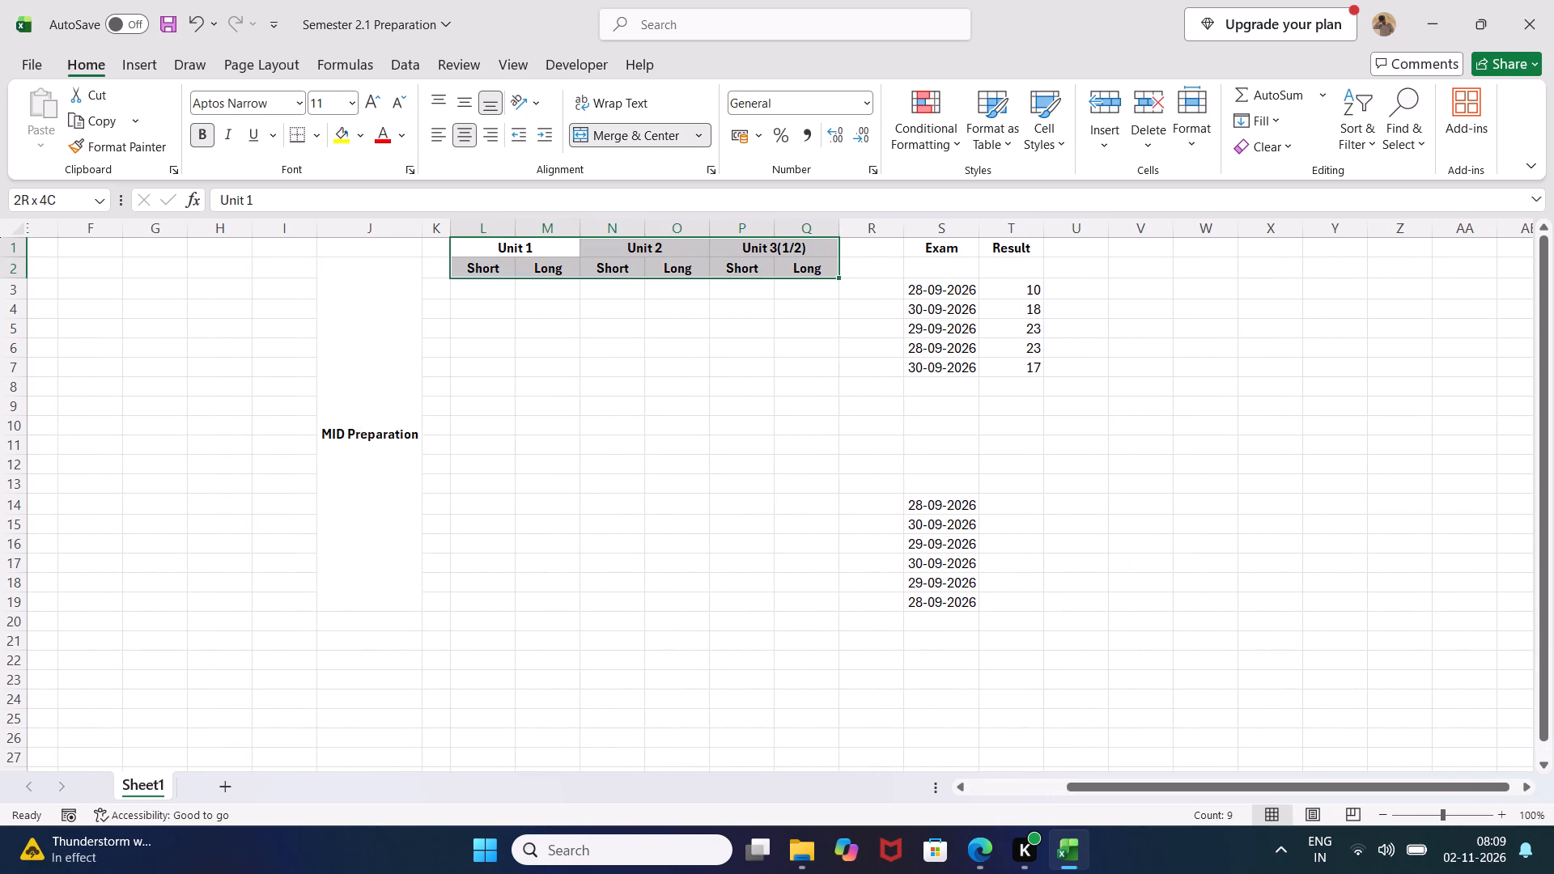
key("ctrl+c")
key("Right")
key("Right")
key("Right")
key("Right")
key("Right")
key("Right")
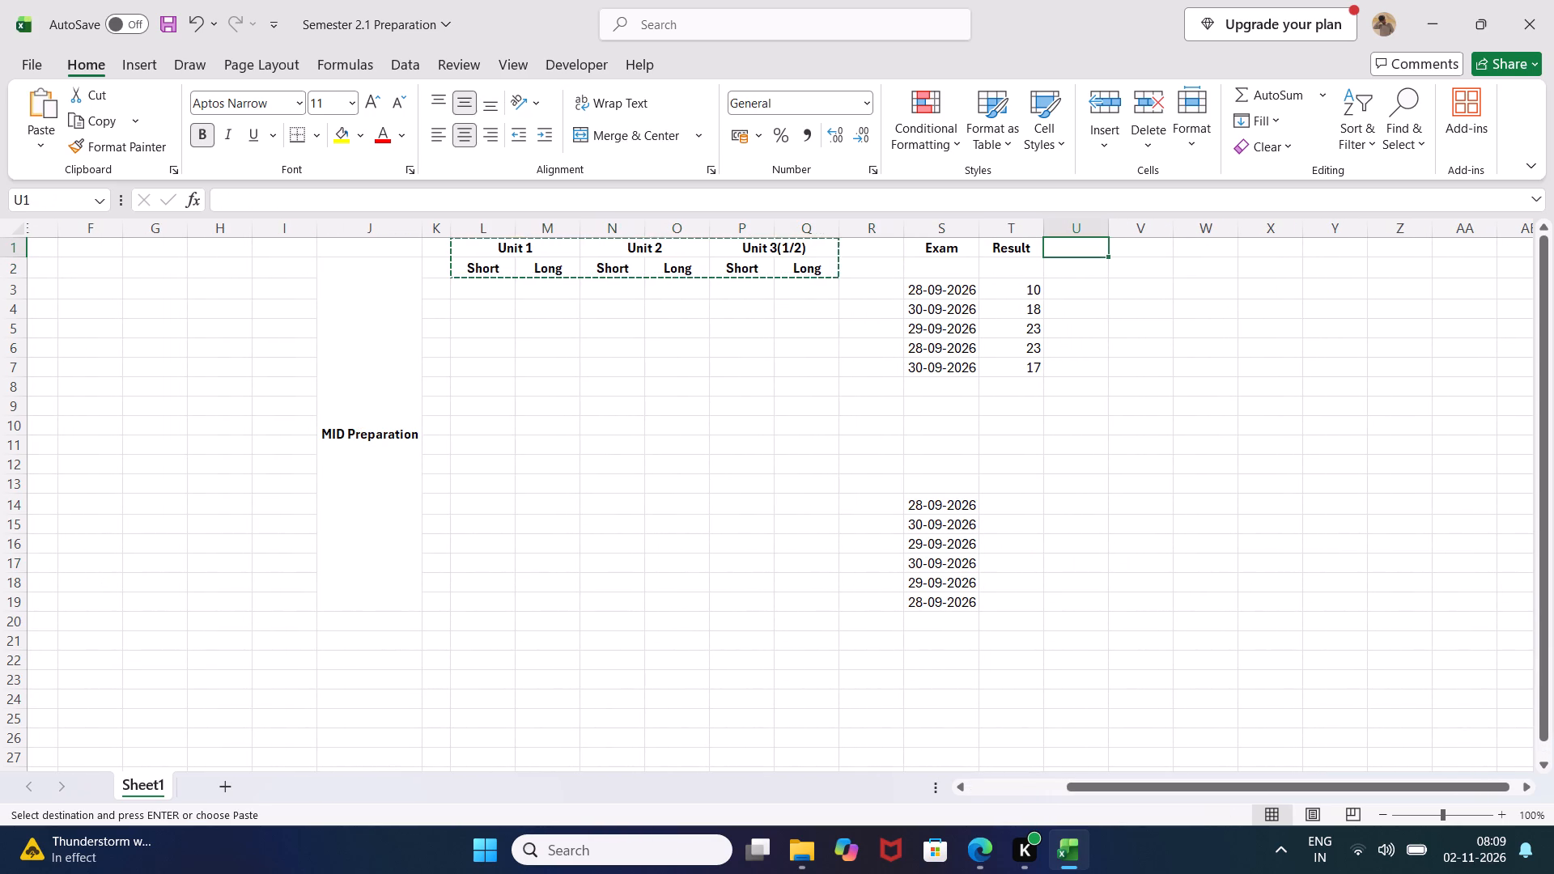
key("Right")
key("ctrl+v")
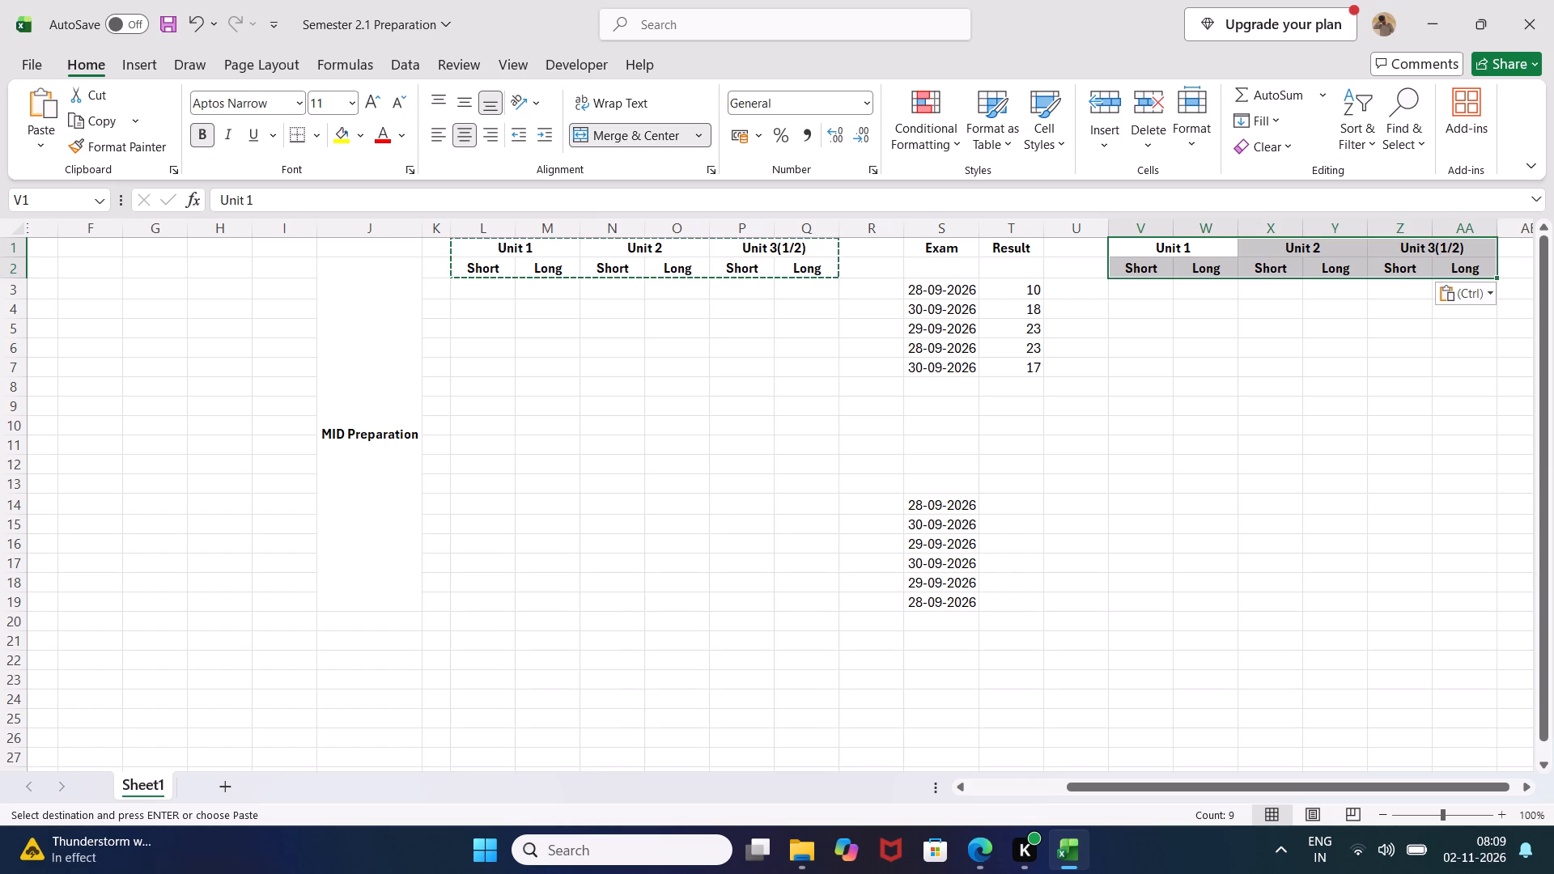
Change the copied Unit 1 header in V1 to "Unit 3(1/2)".
key("Left")
key("Right")
key("Right")
key("Left")
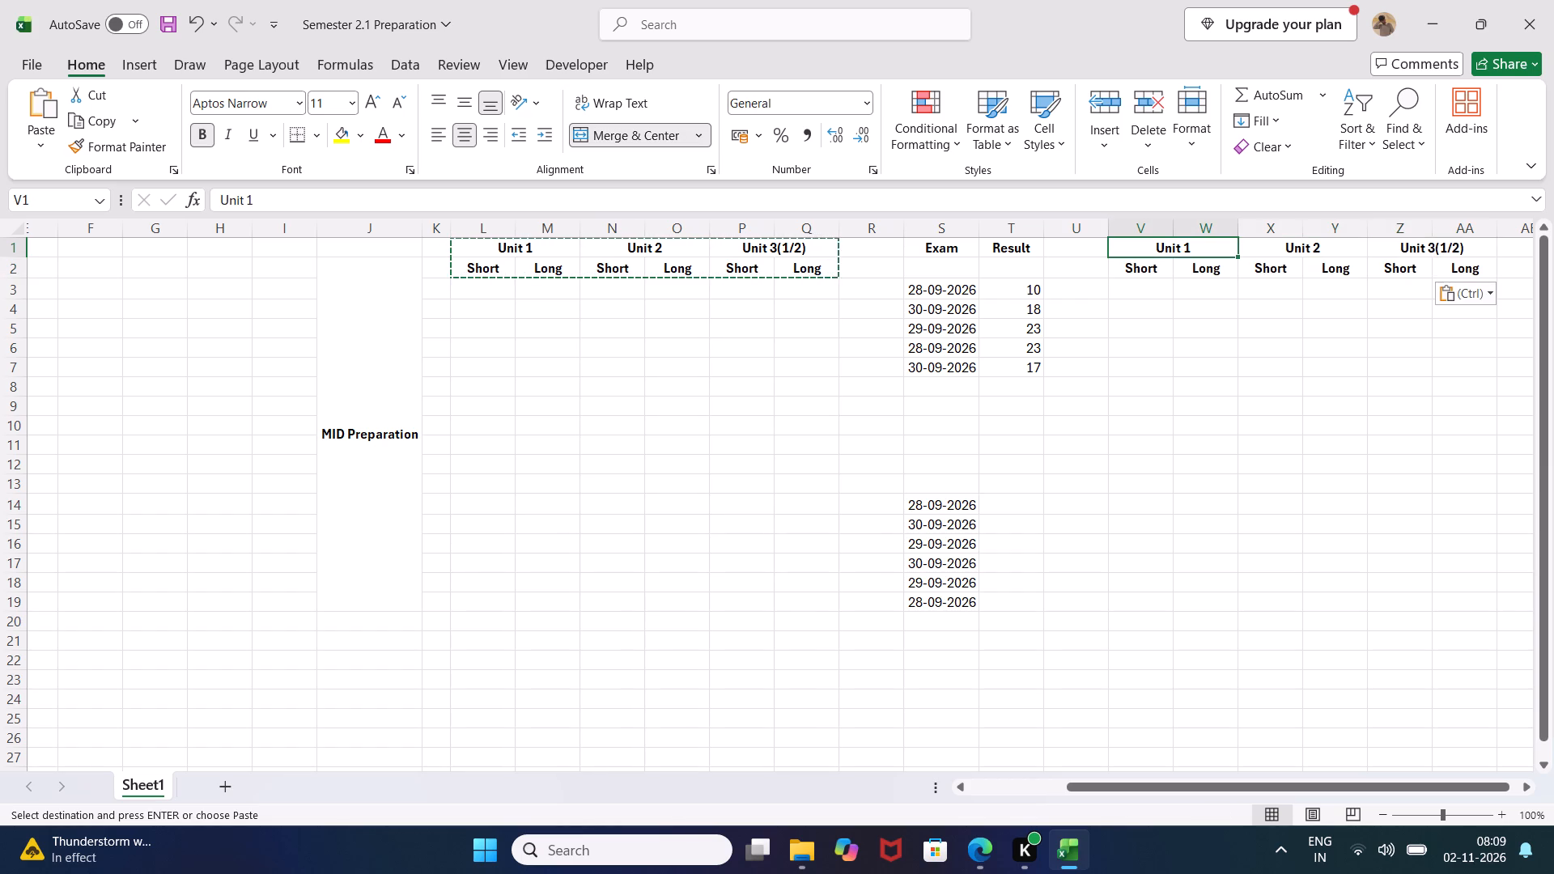
left_click(295, 203)
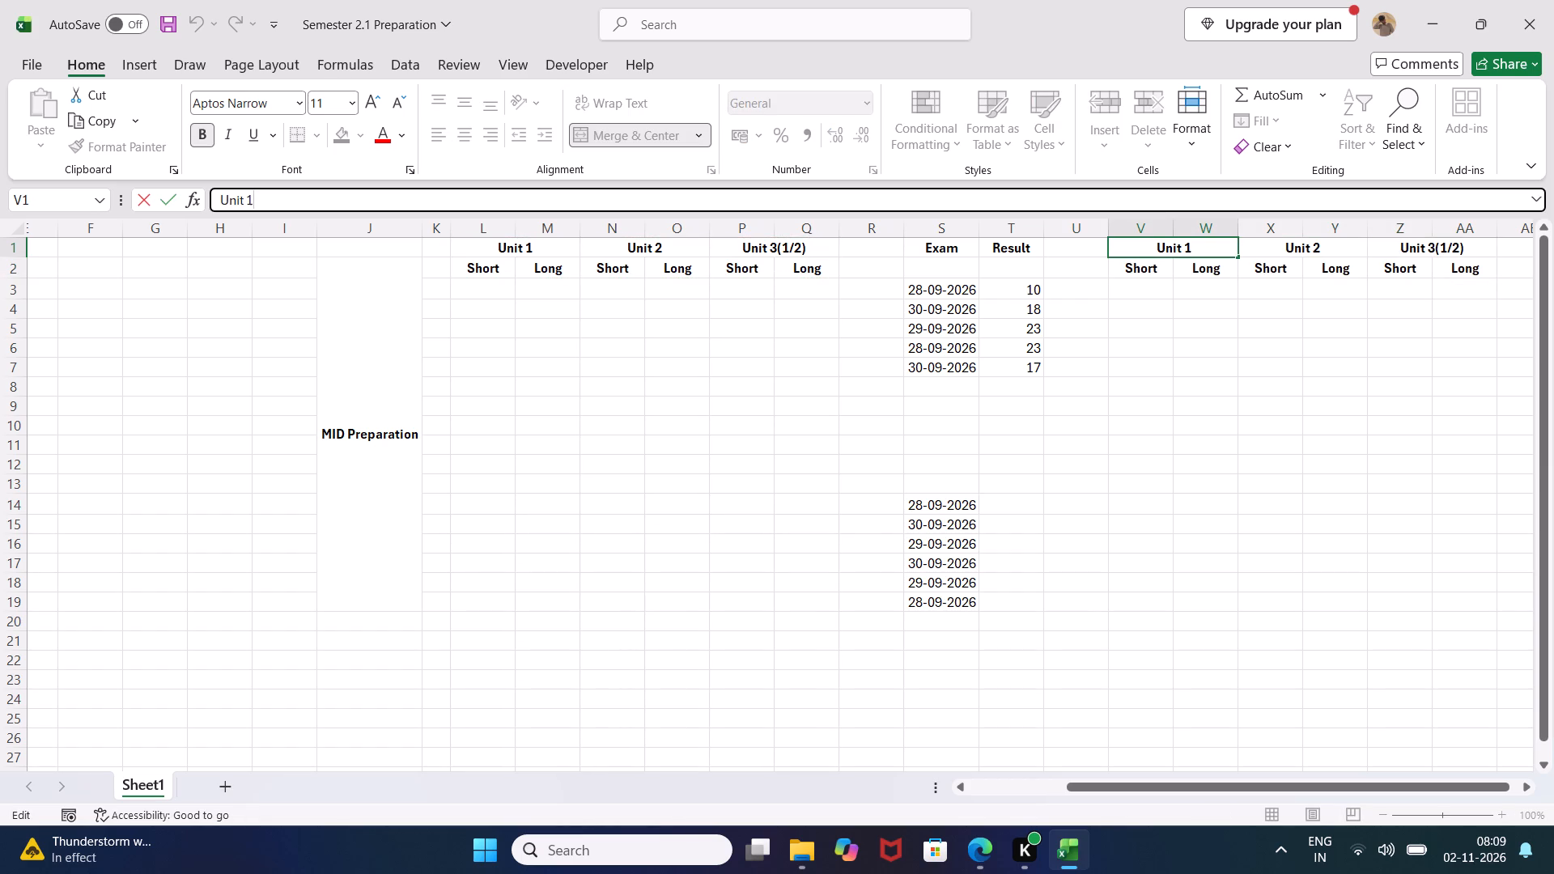
key("BackSpace")
type("3(1")
type("/2")
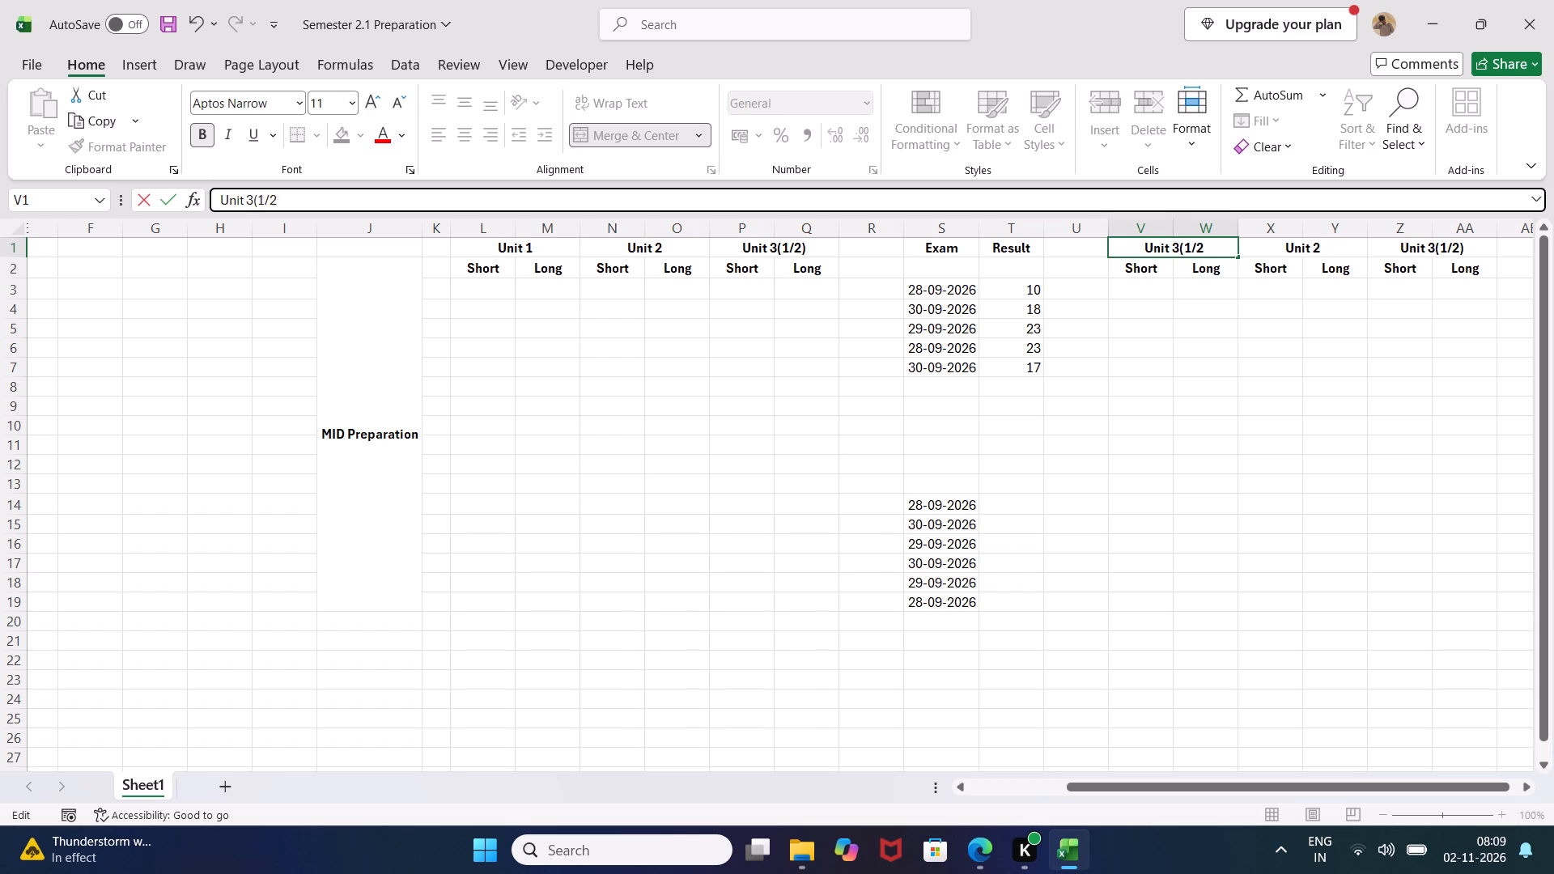
key("shift+parenright")
key("Right")
key("Right")
key("Return")
Change the copied Unit 2 header in X1 to "Unit 4".
key("Right")
key("Up")
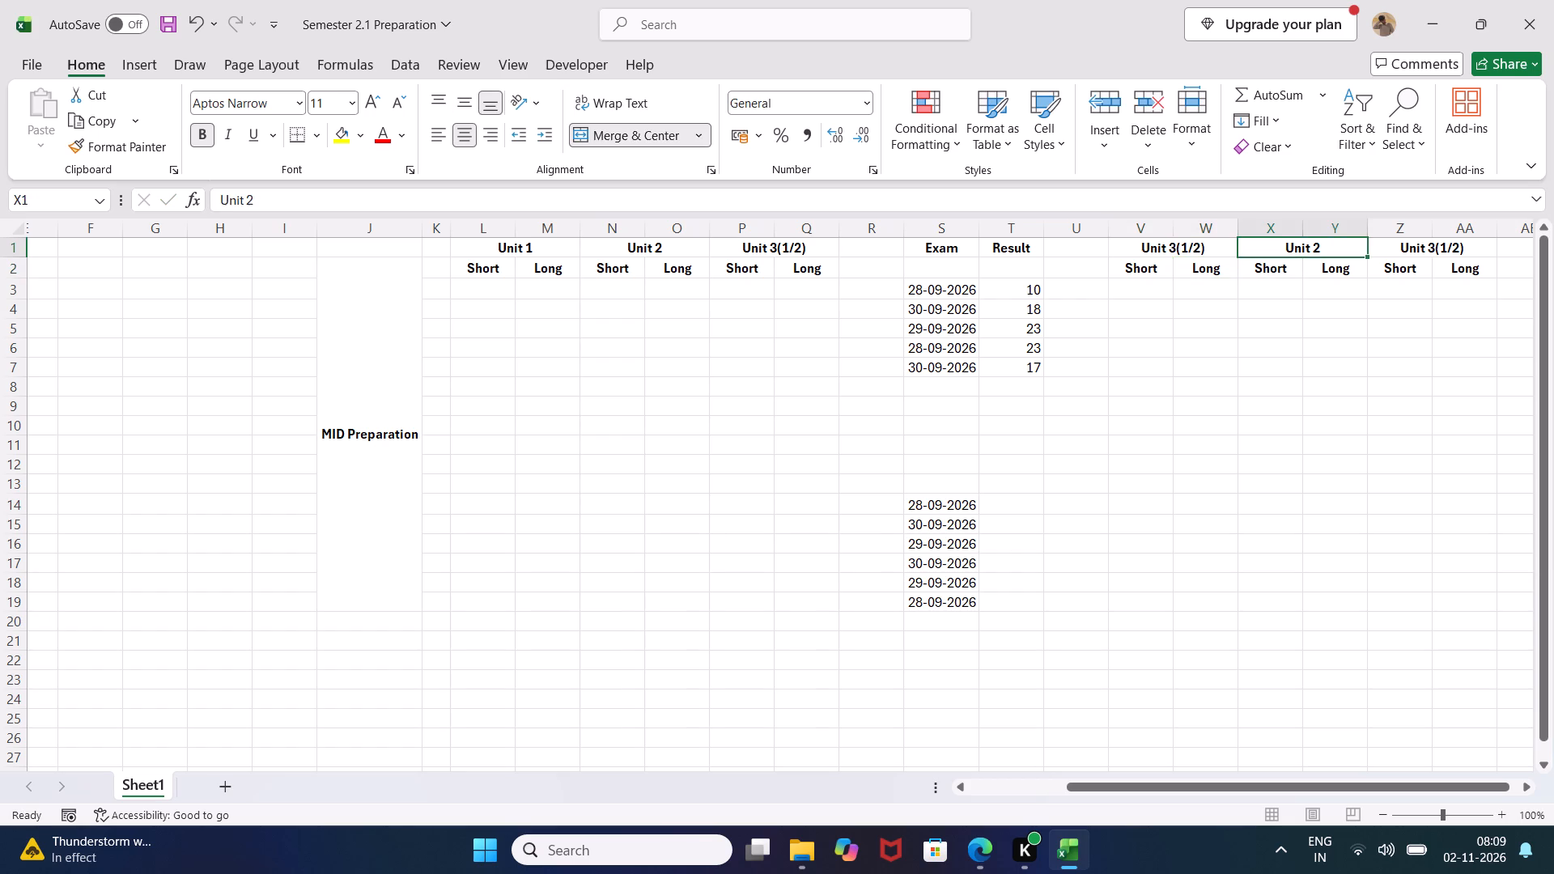
key("Right")
key("Left")
left_click(295, 203)
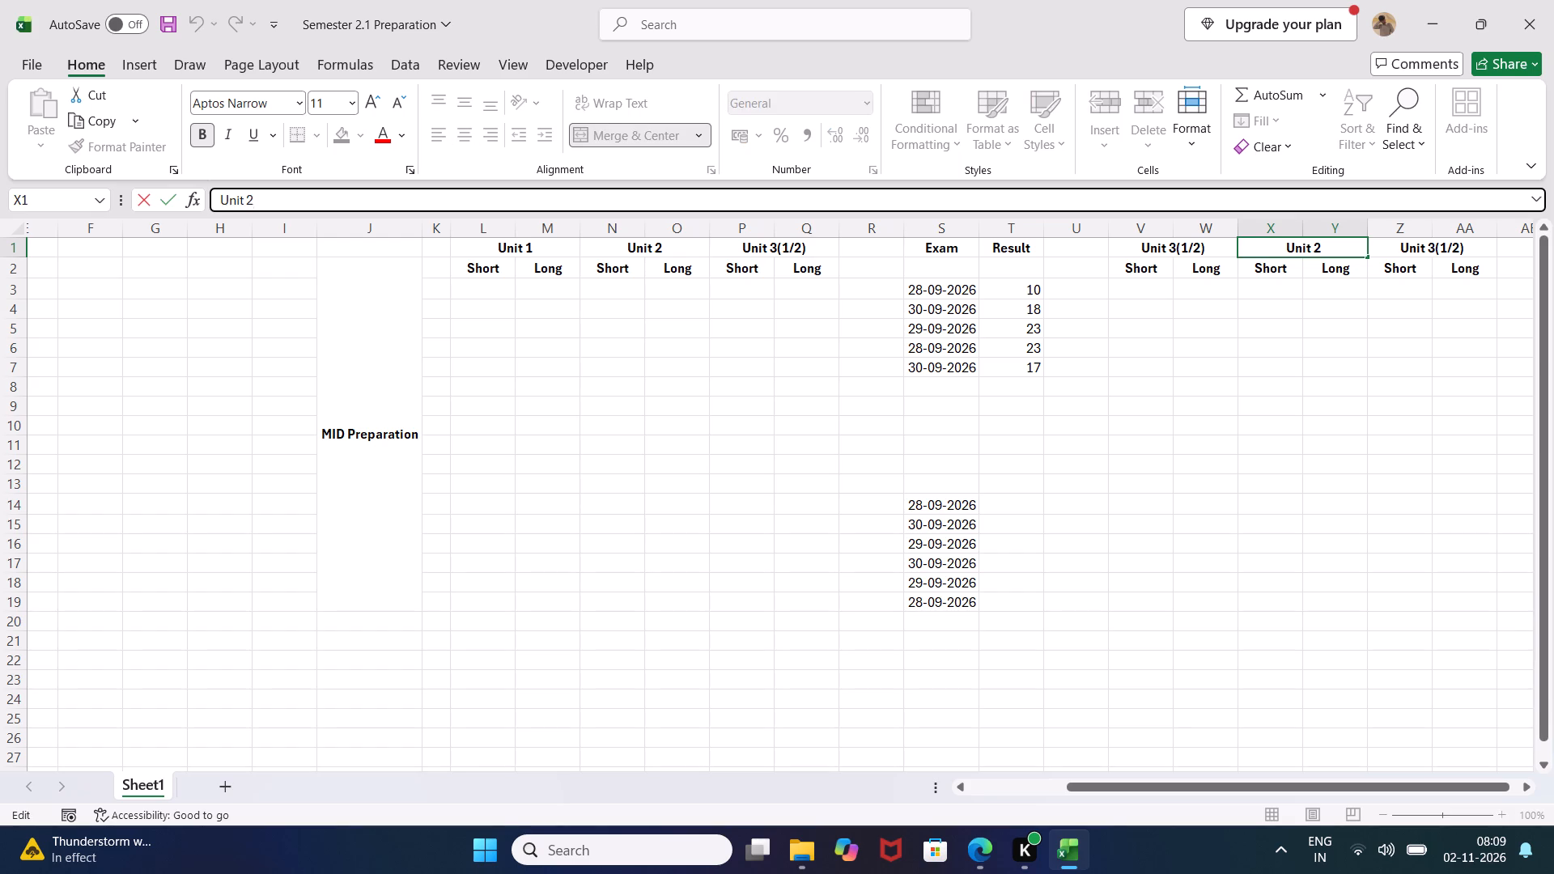
key("BackSpace")
key("4")
key("Return")
Change the copied Unit 3(1/2) header in Z1 to "Unit 5".
key("Right")
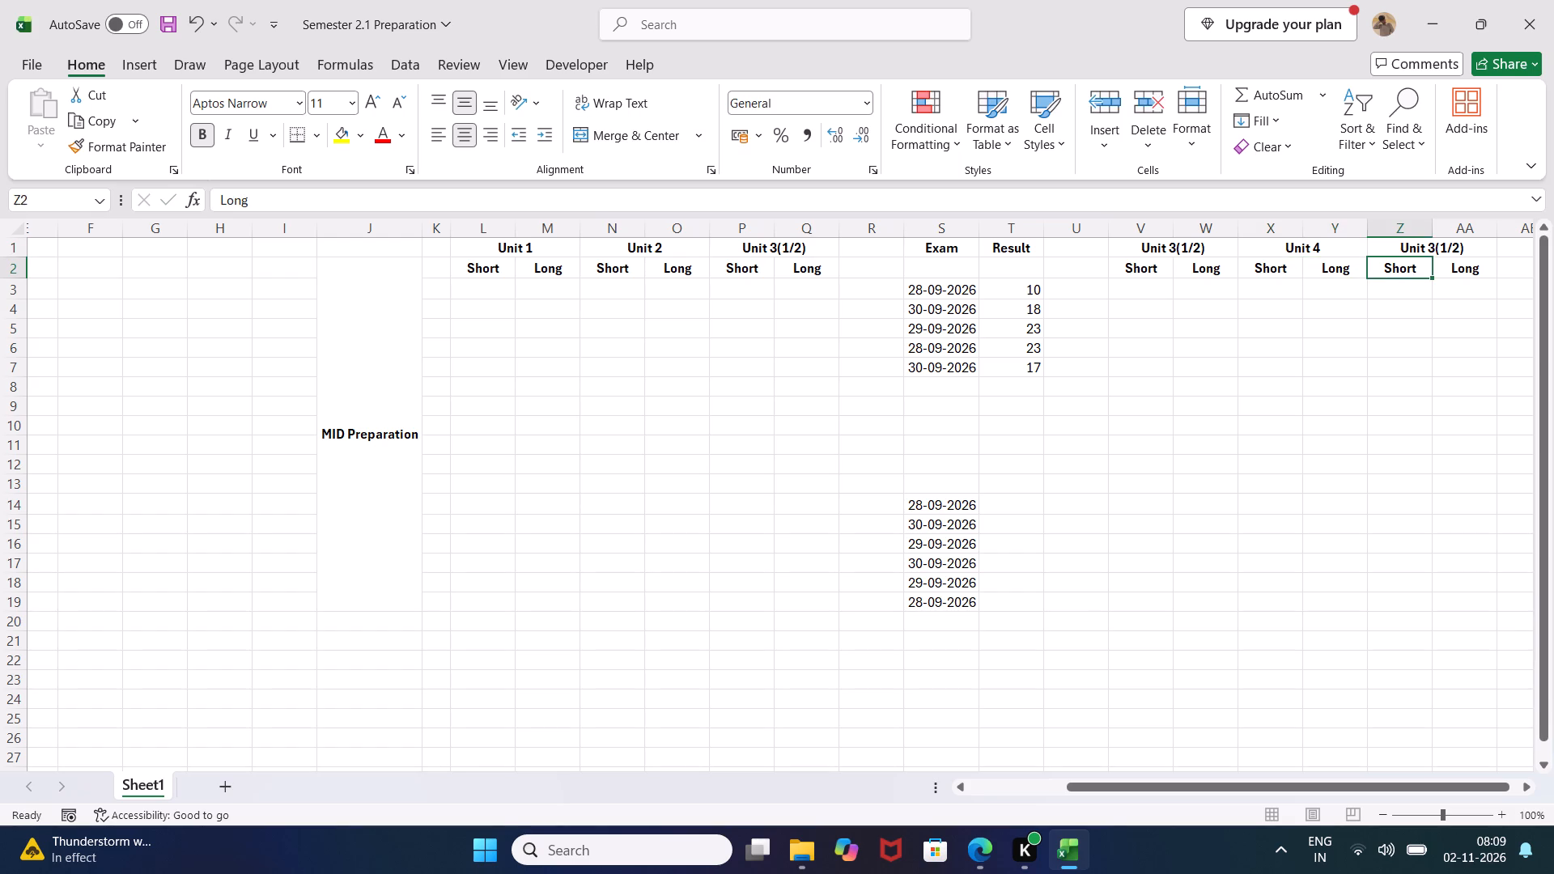
key("Right")
key("Up")
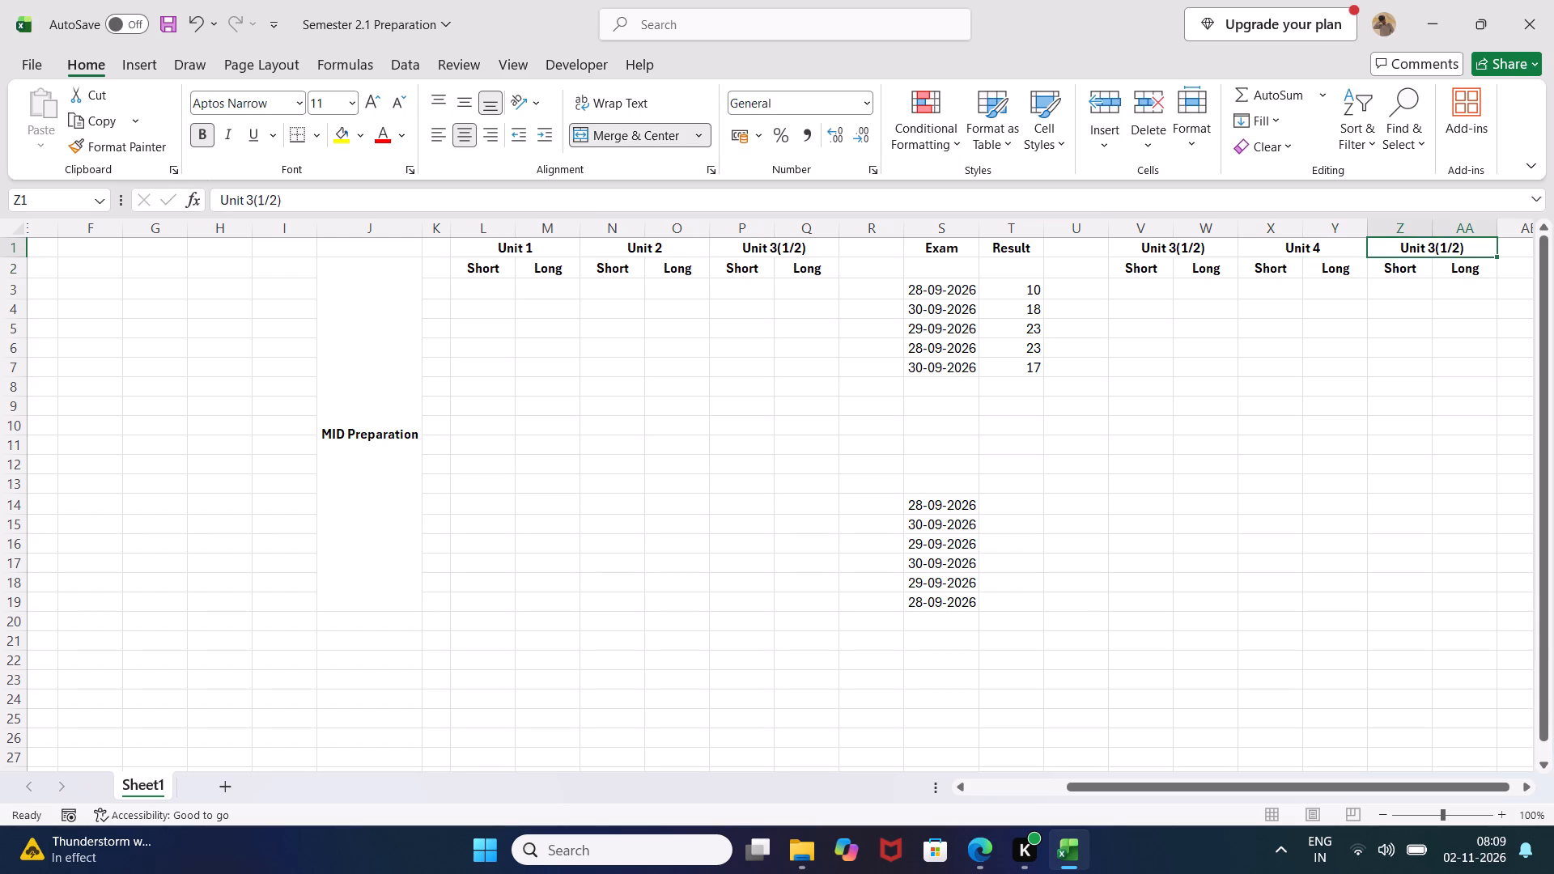
left_click(295, 203)
key("BackSpace")
key("BackSpace")
key("BackSpace")
key("BackSpace")
key("BackSpace")
key("BackSpace")
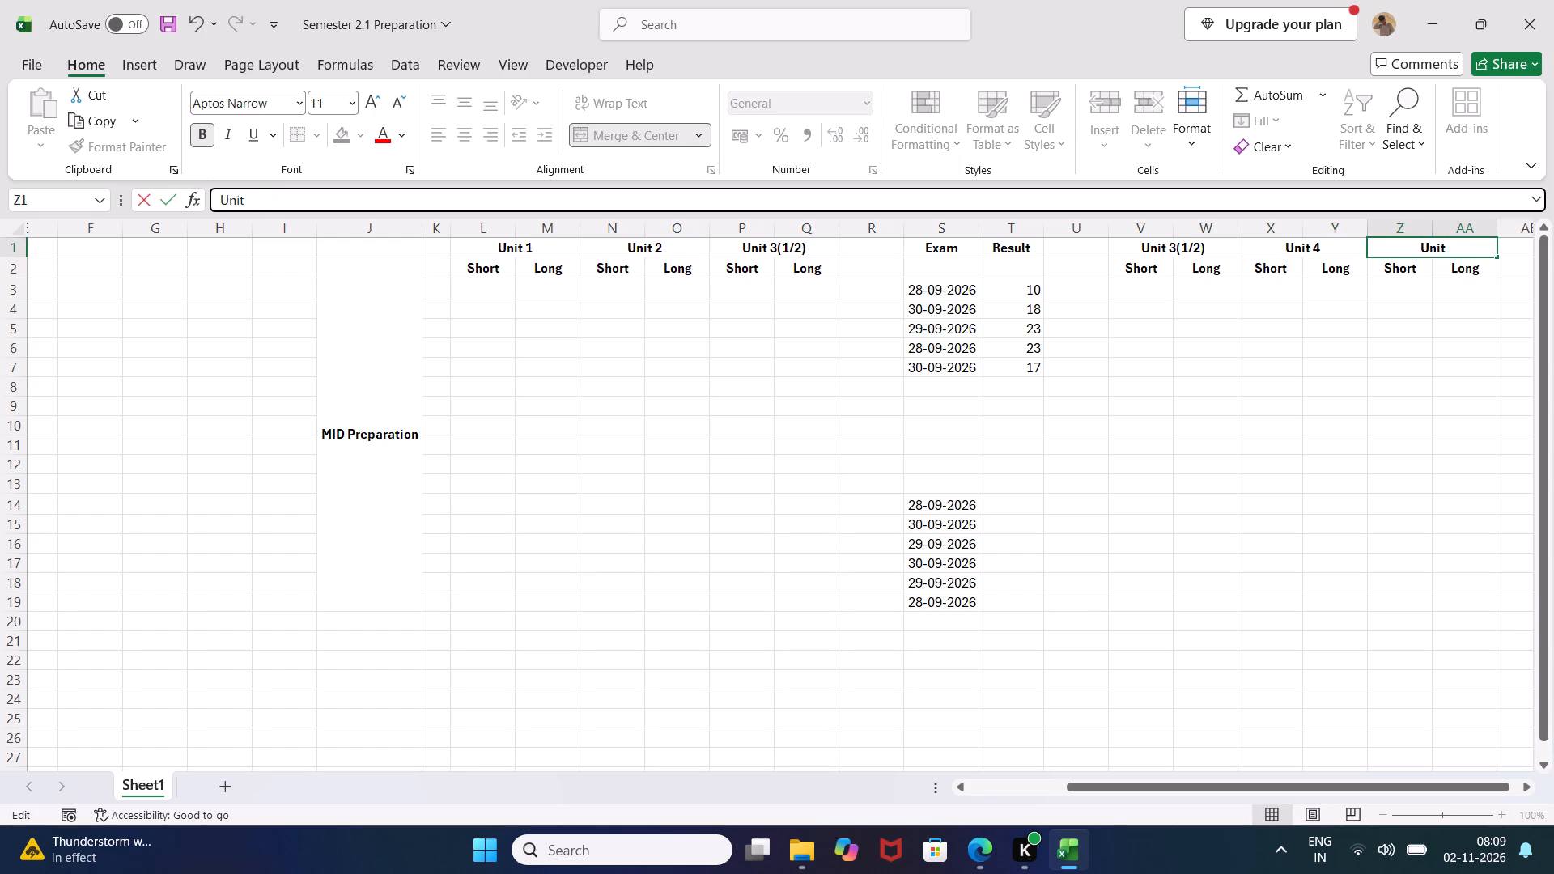
key("5")
key("Return")
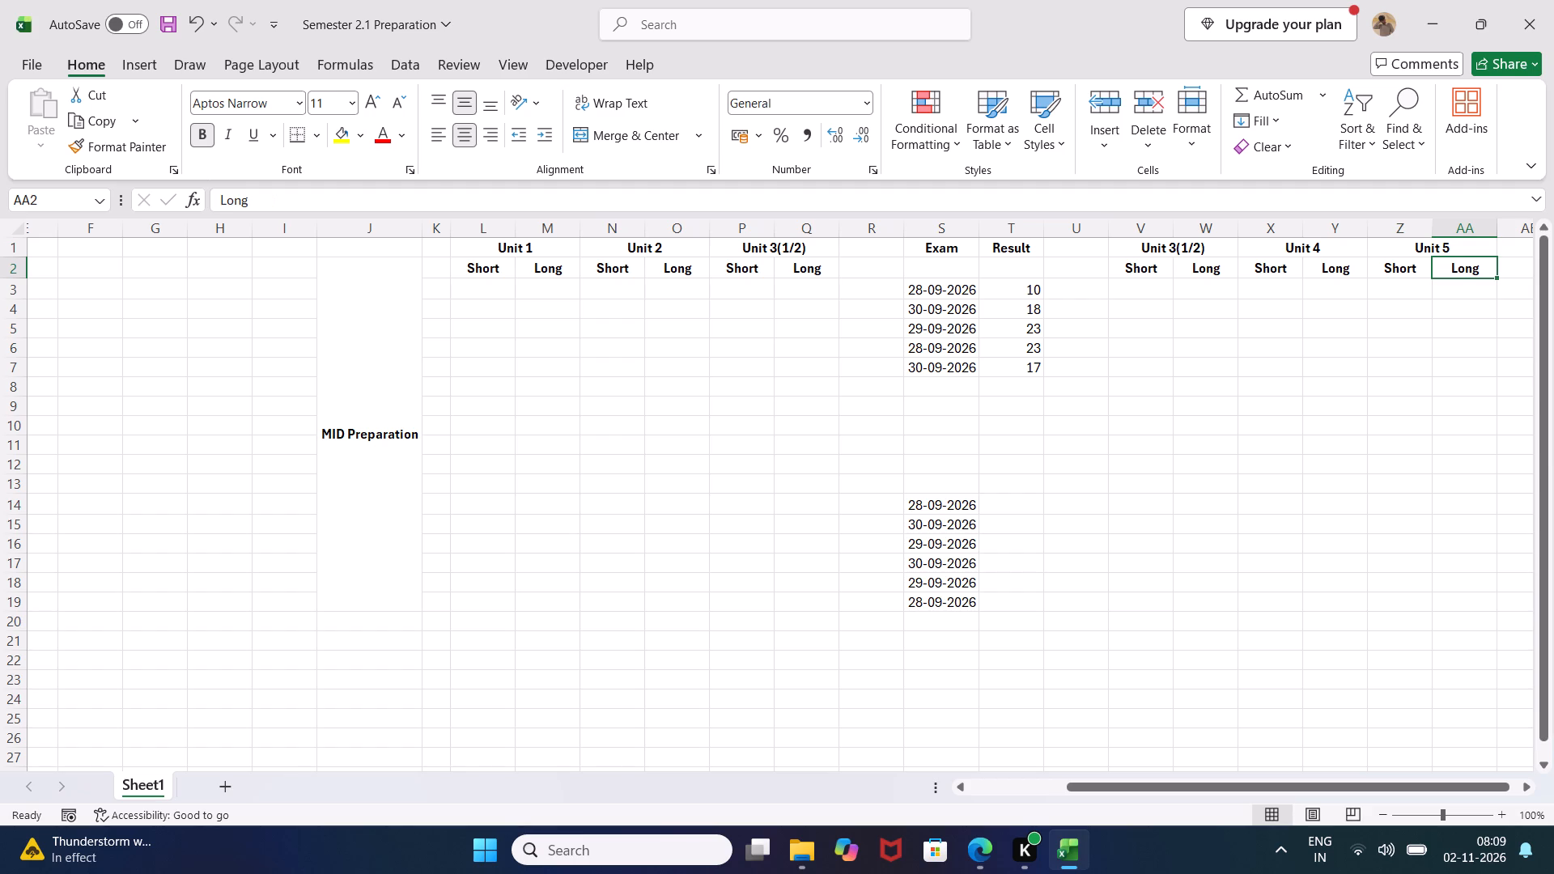
Copy the Exam and Result headers from S1:T1 to the columns starting at AC1, and clear the copy selection.
key("Right")
key("Right")
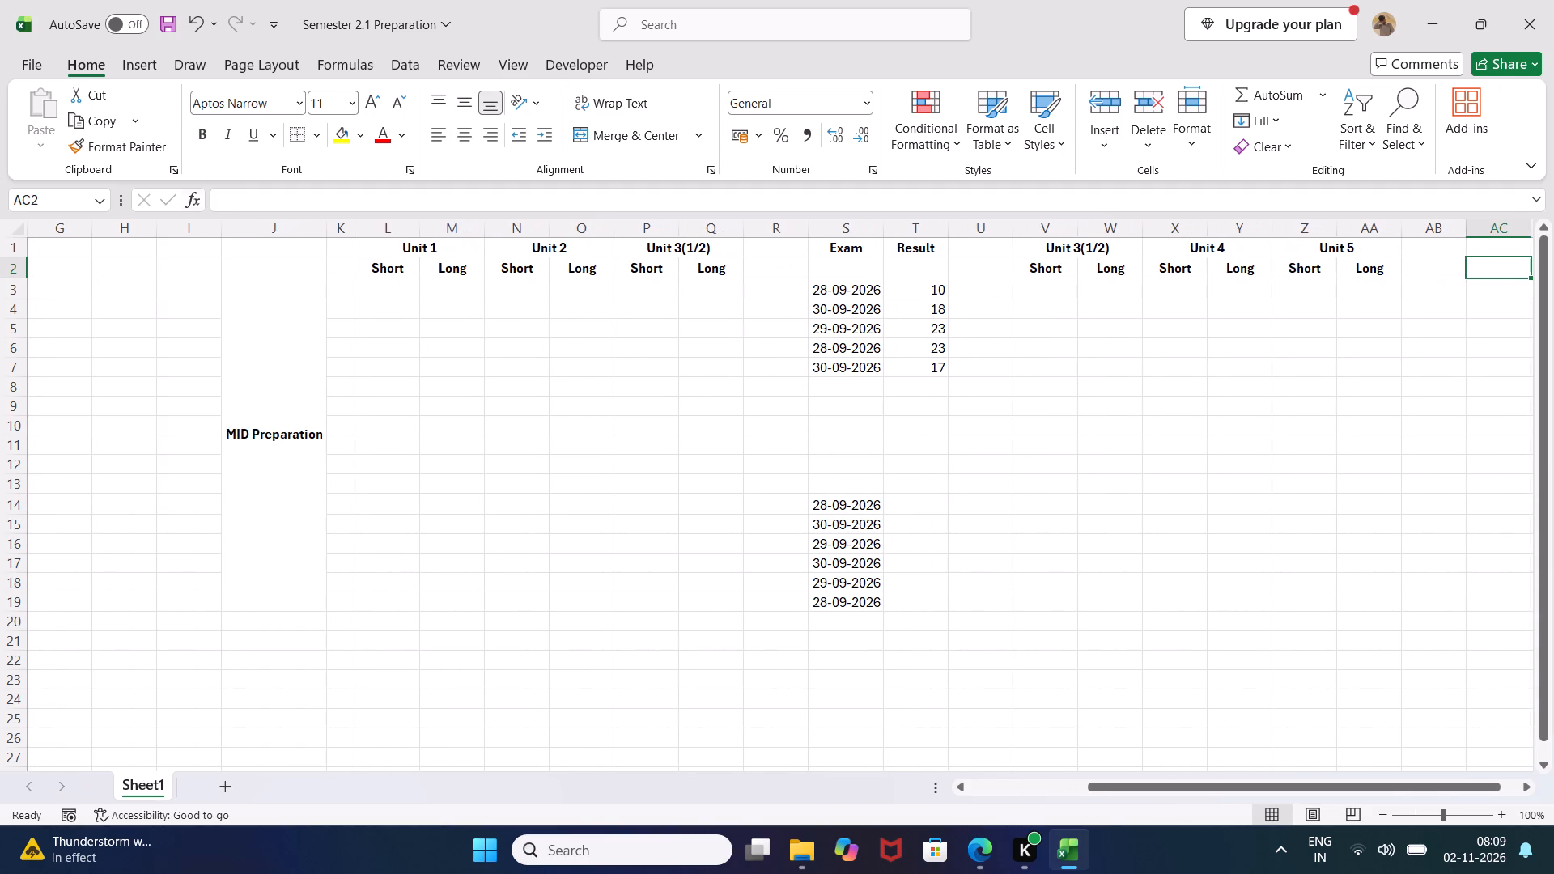
left_click(838, 254)
key("shift+Right")
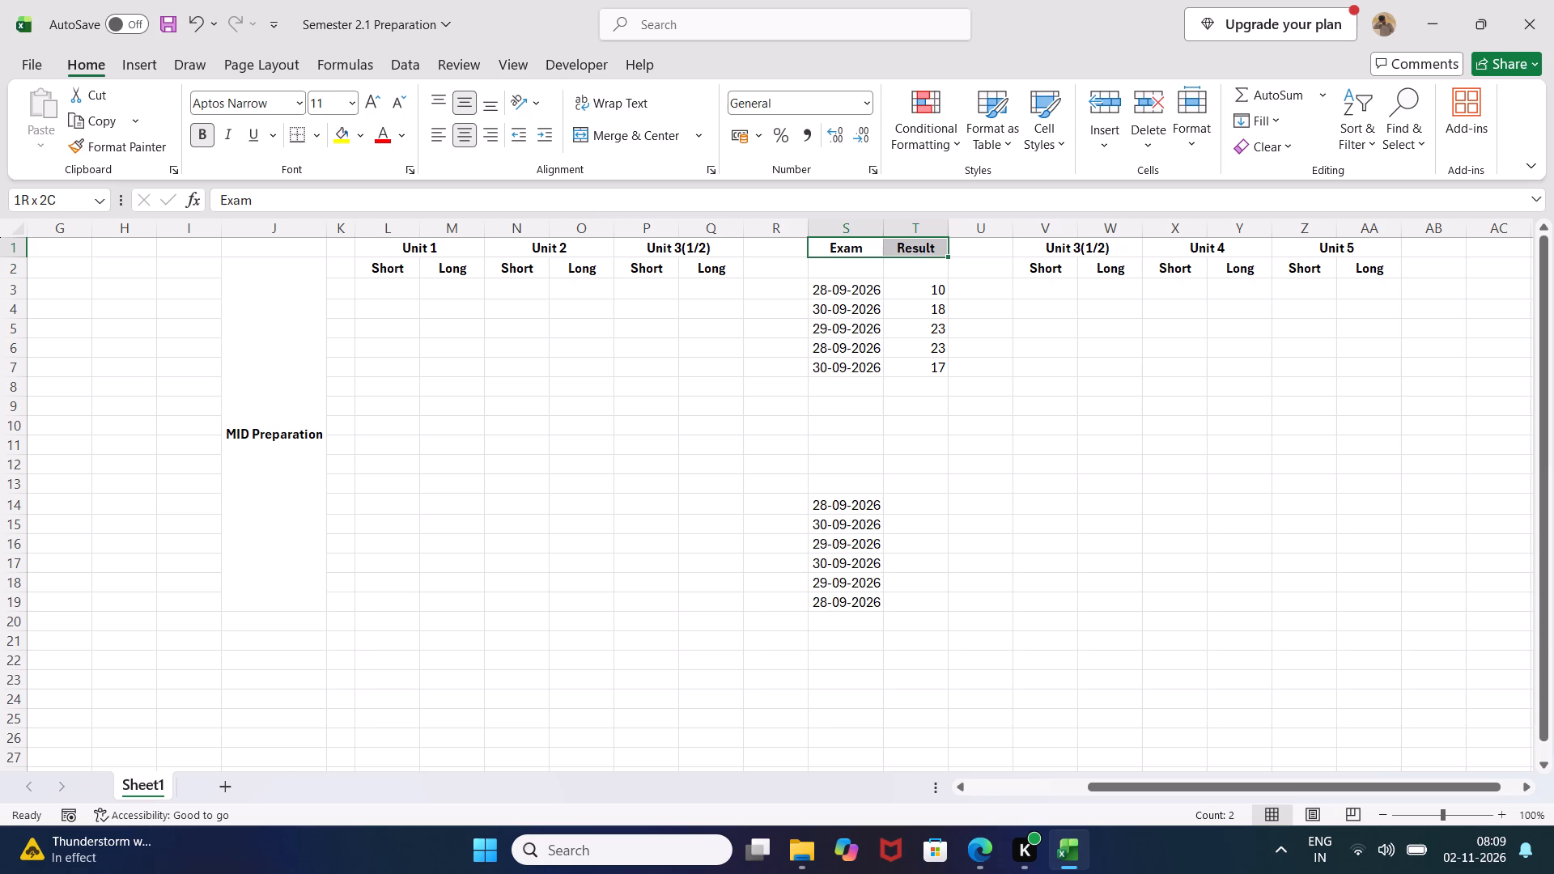
key("ctrl+c")
key("Right")
key("Right")
key("Right")
key("Right")
key("Right")
key("Right")
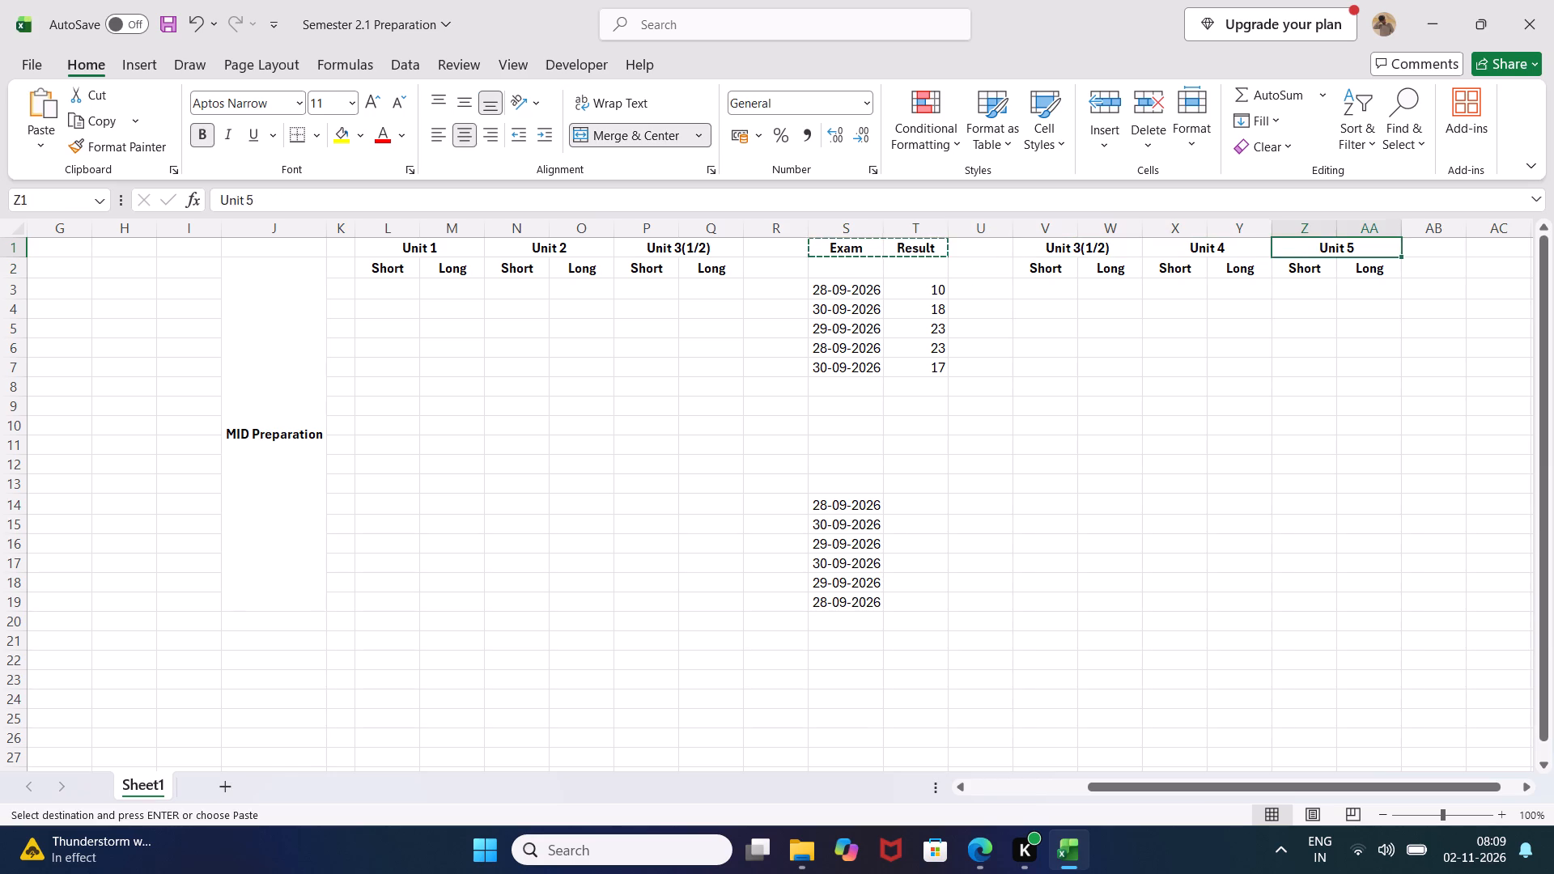
key("Right")
key("ctrl+v")
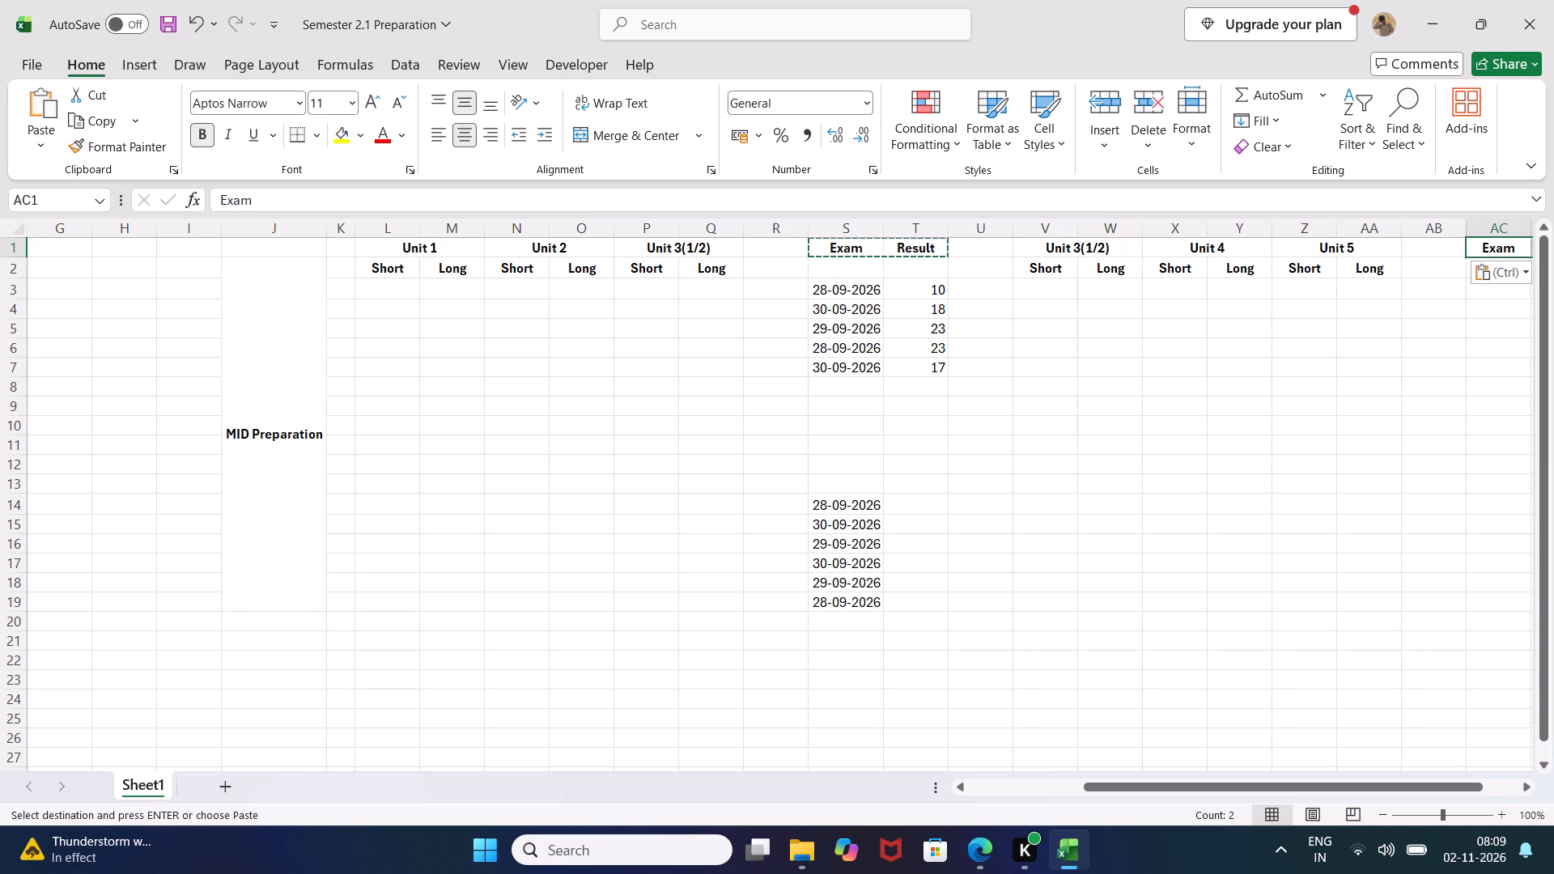
key("Down")
key("Down")
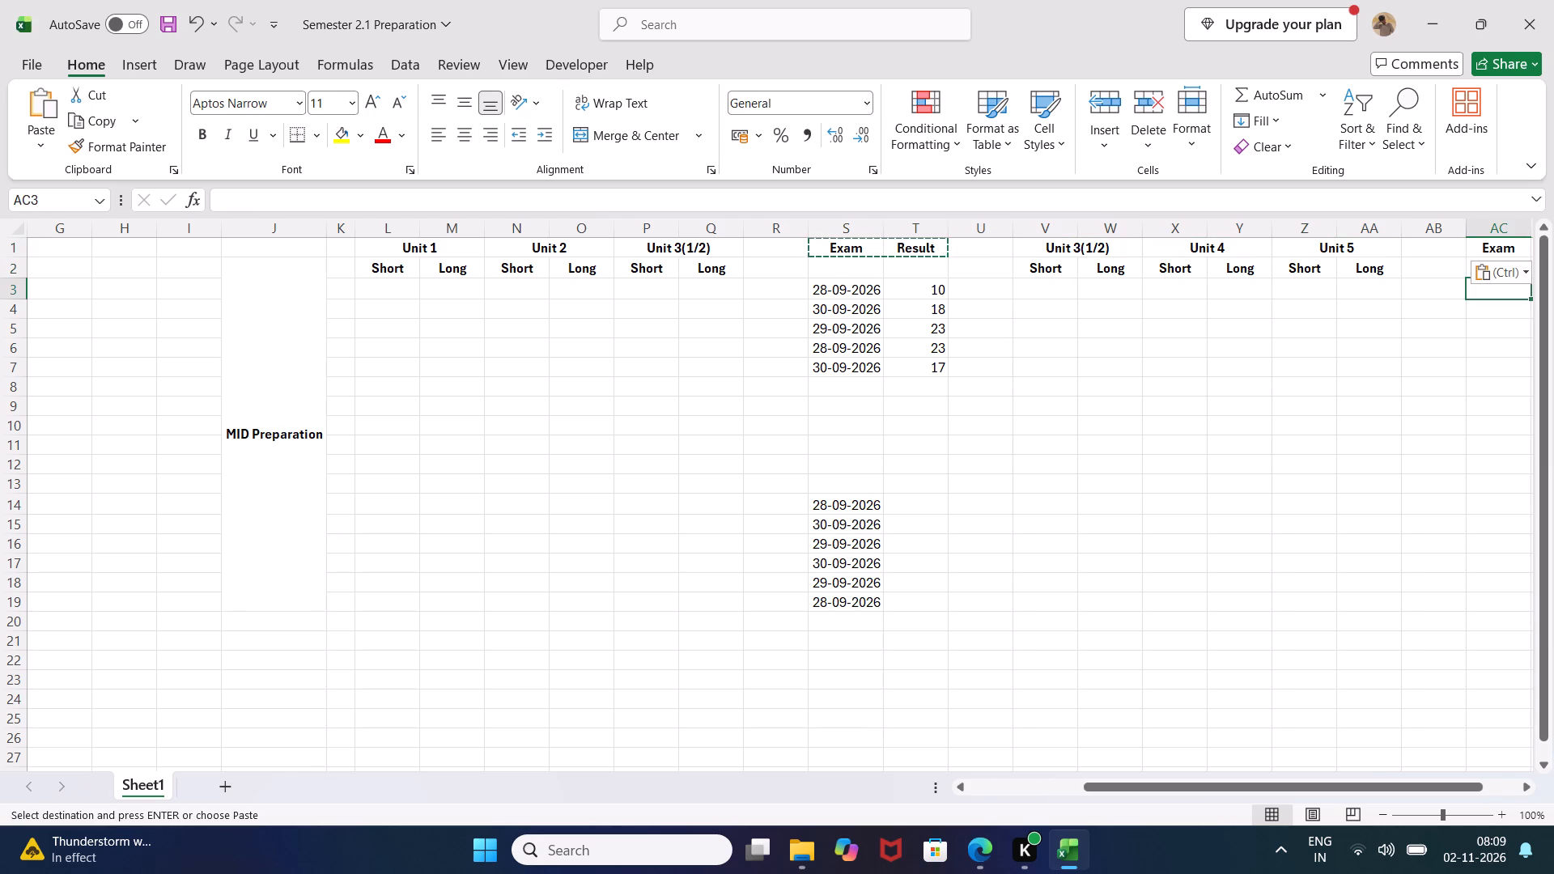
left_click(1226, 437)
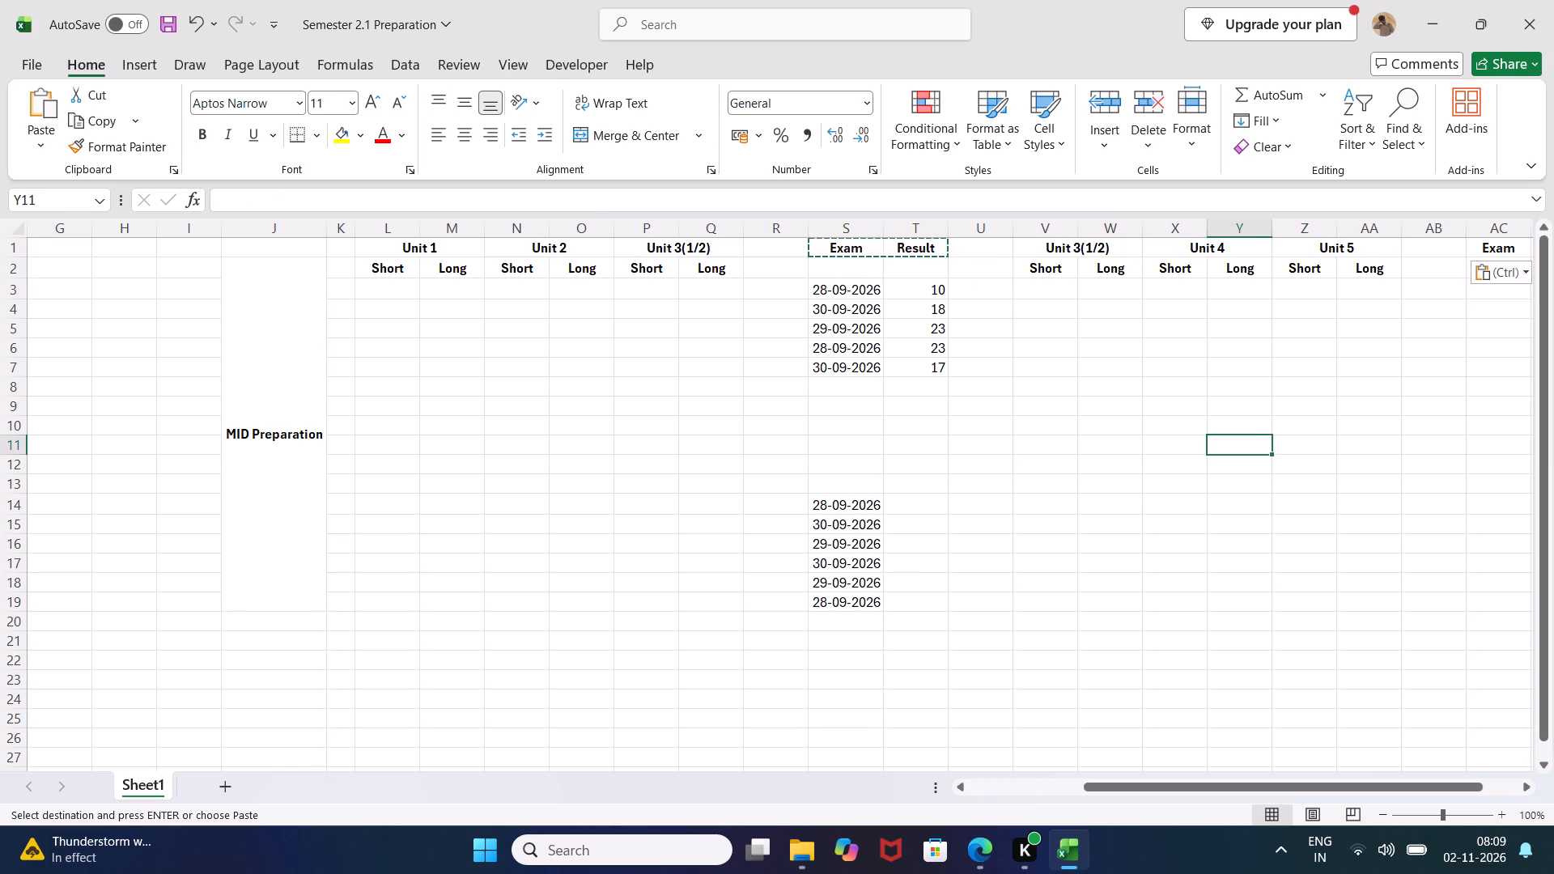
key("Escape")
scroll(1090, 463, "right", 5)
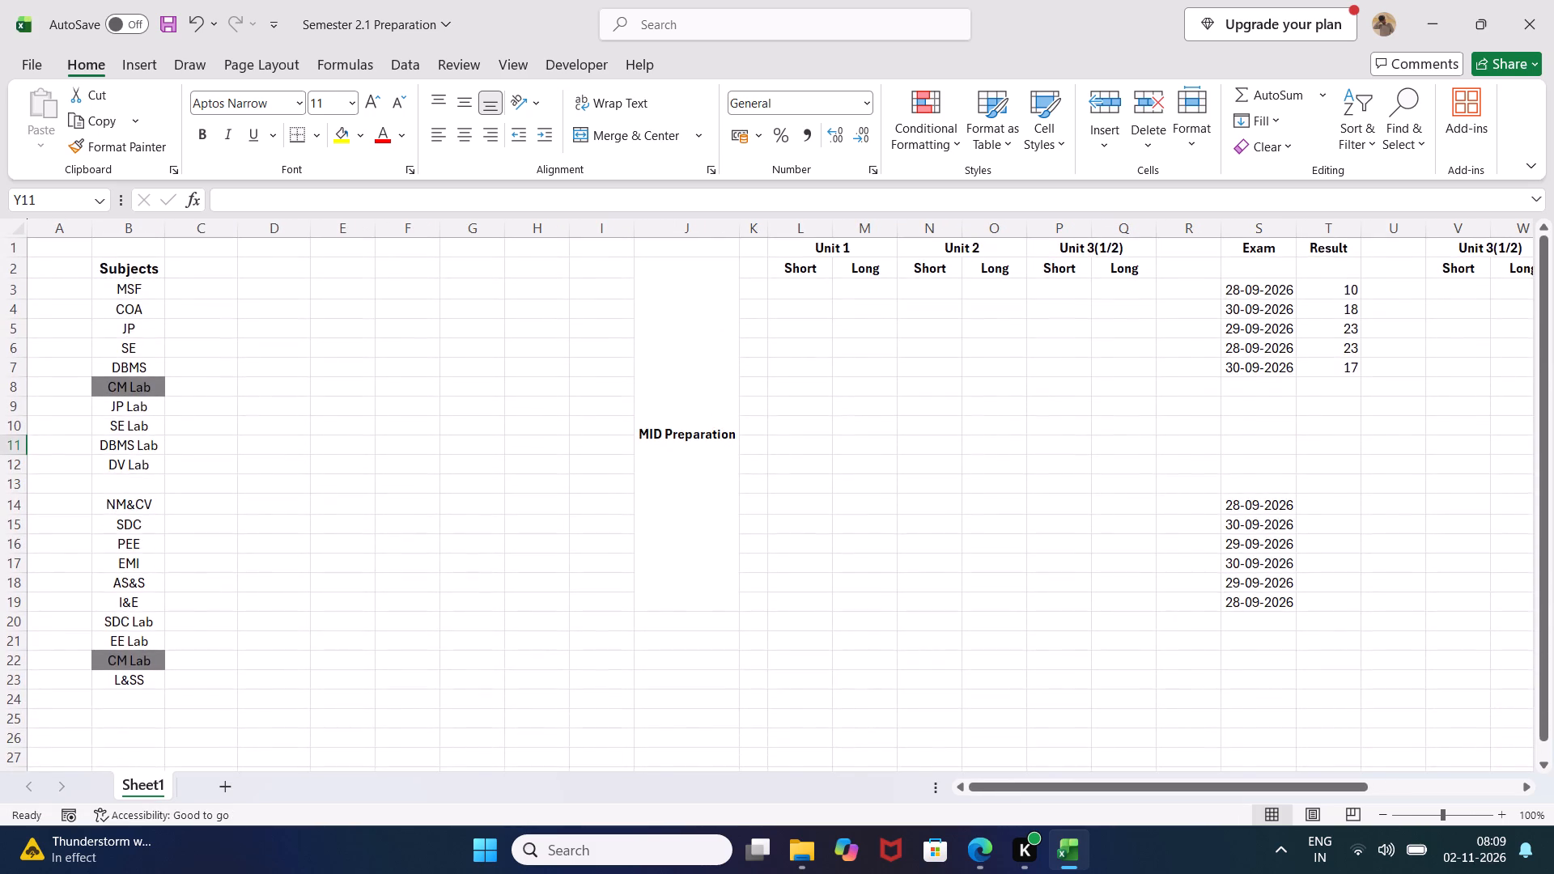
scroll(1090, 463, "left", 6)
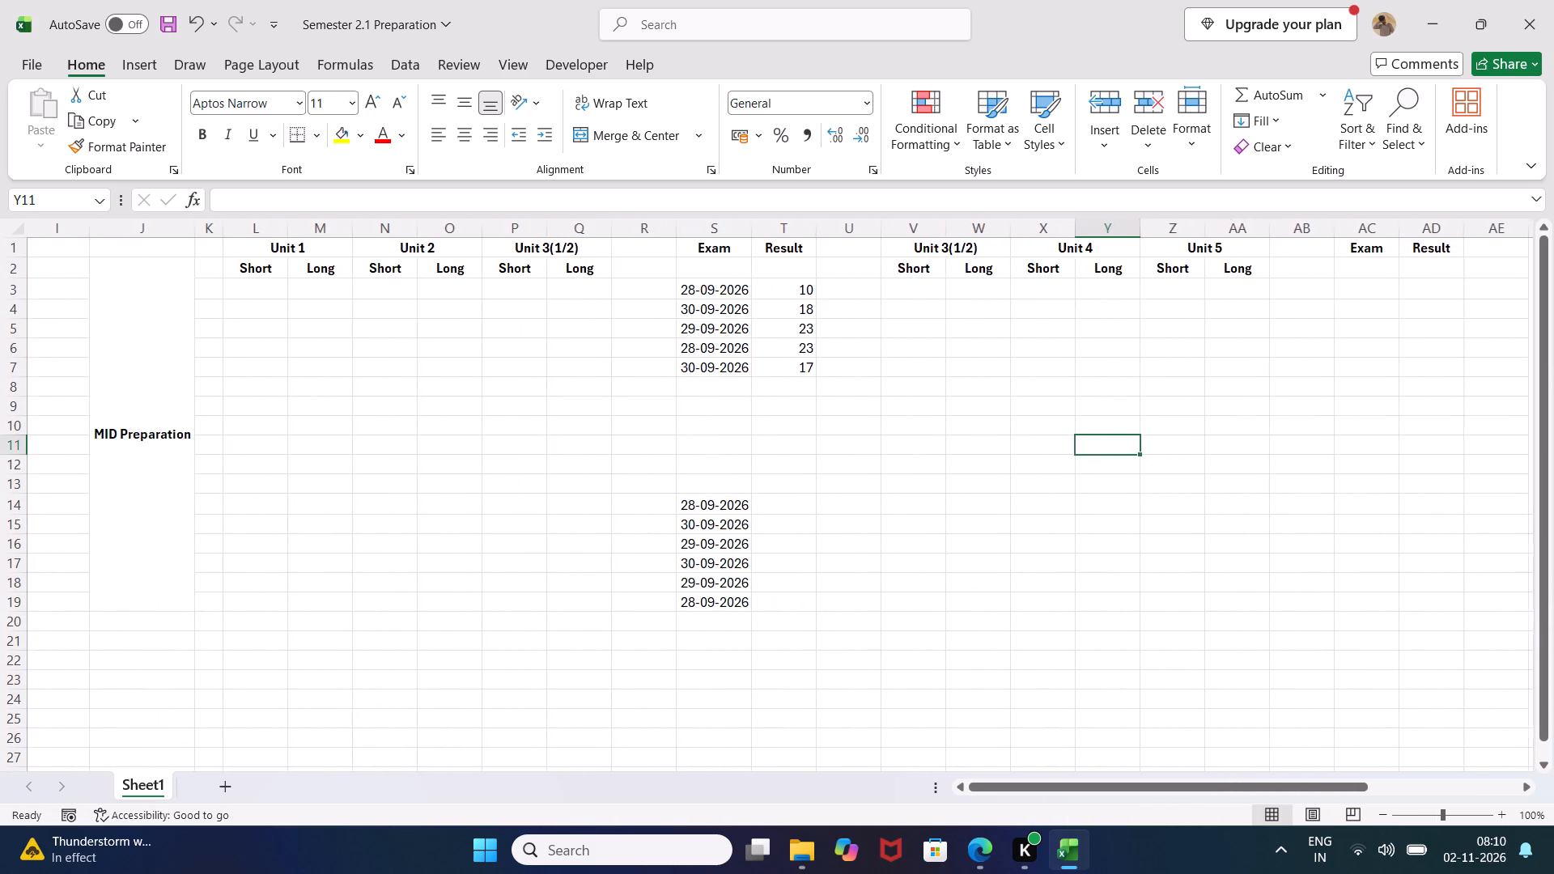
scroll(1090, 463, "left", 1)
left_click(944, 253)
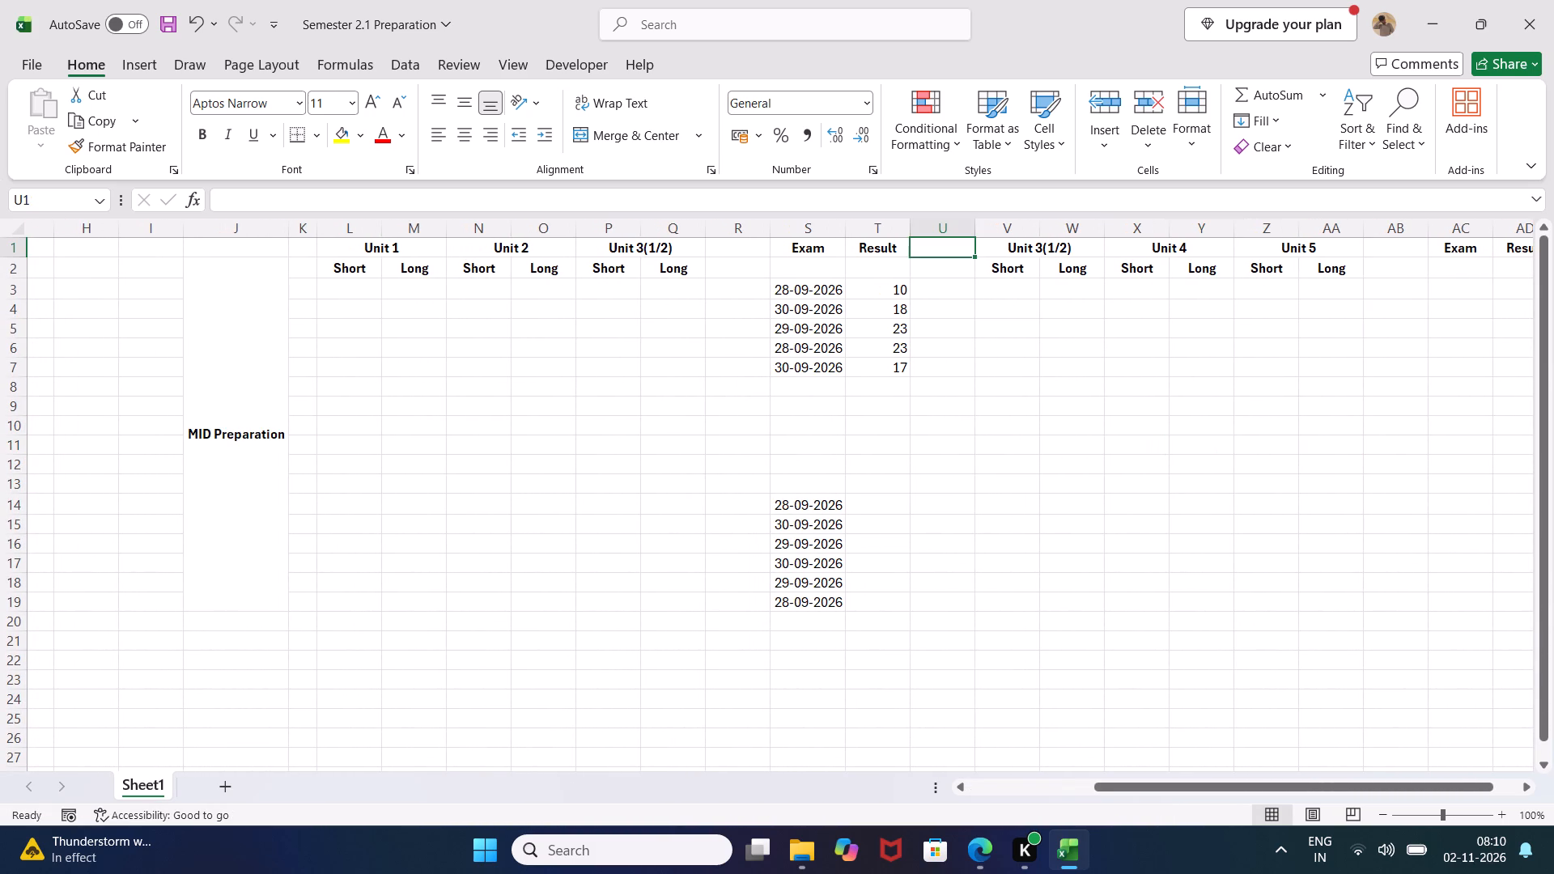
Close the open CVR File Explorer window and the Google Gemini window.
key("alt+Tab")
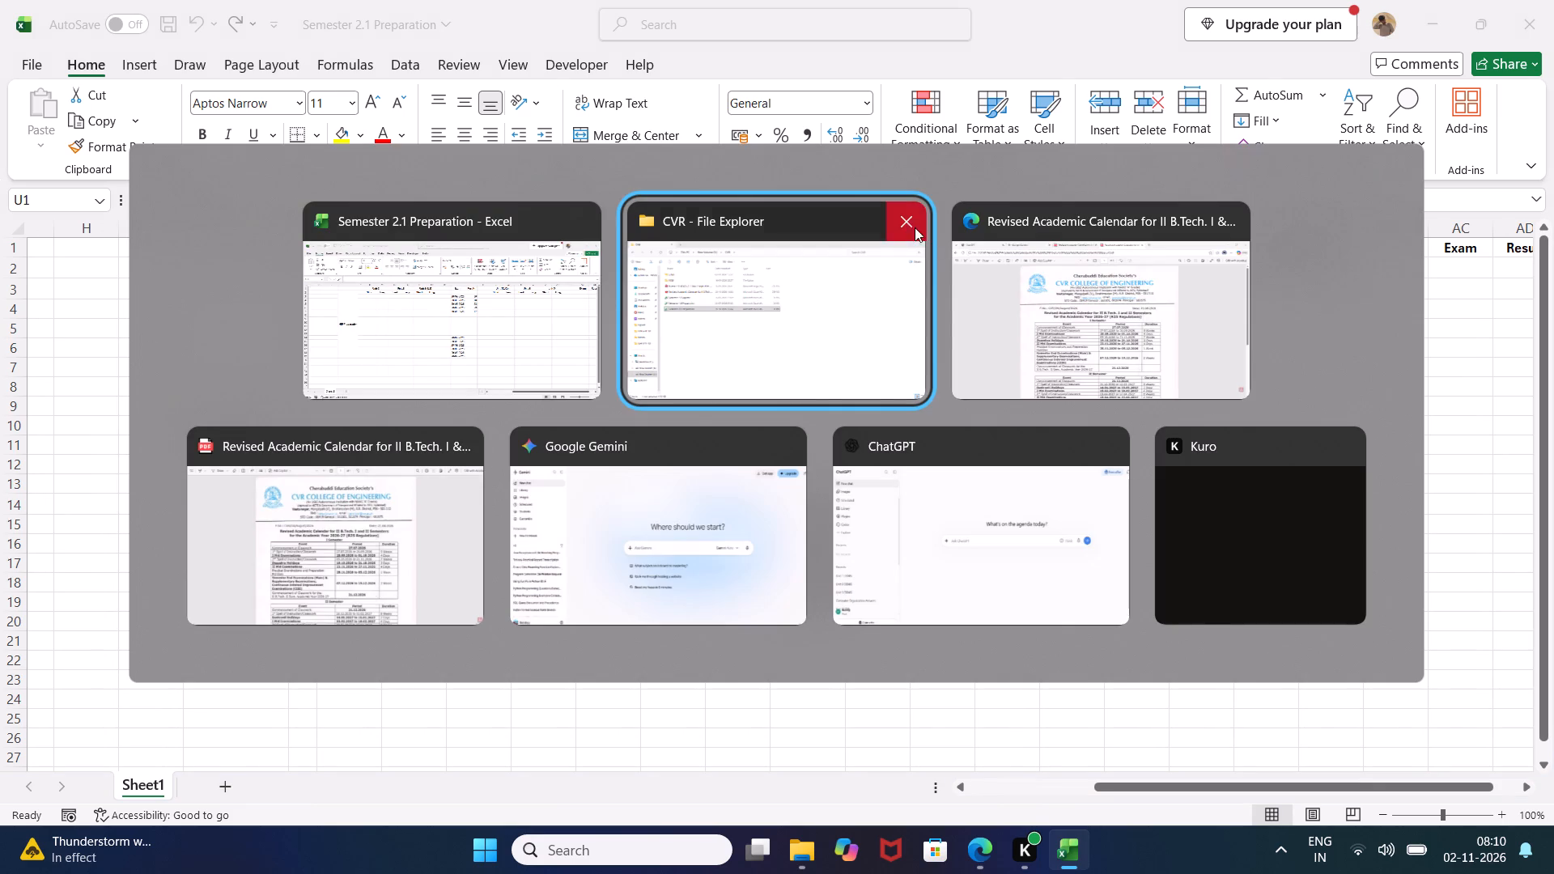
left_click(906, 220, "alt")
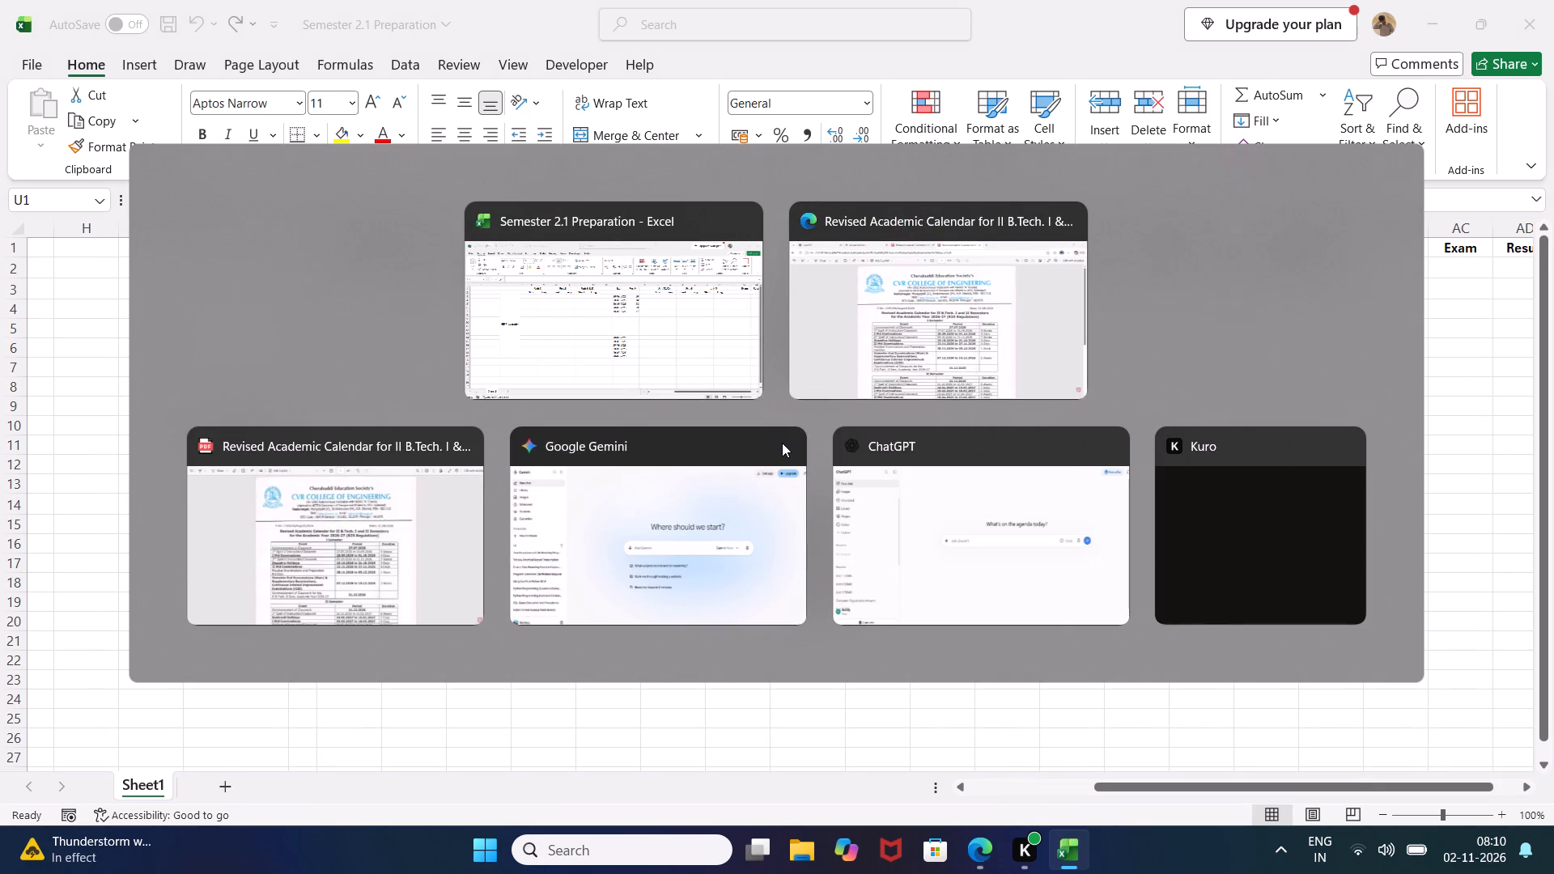
left_click(787, 445, "alt")
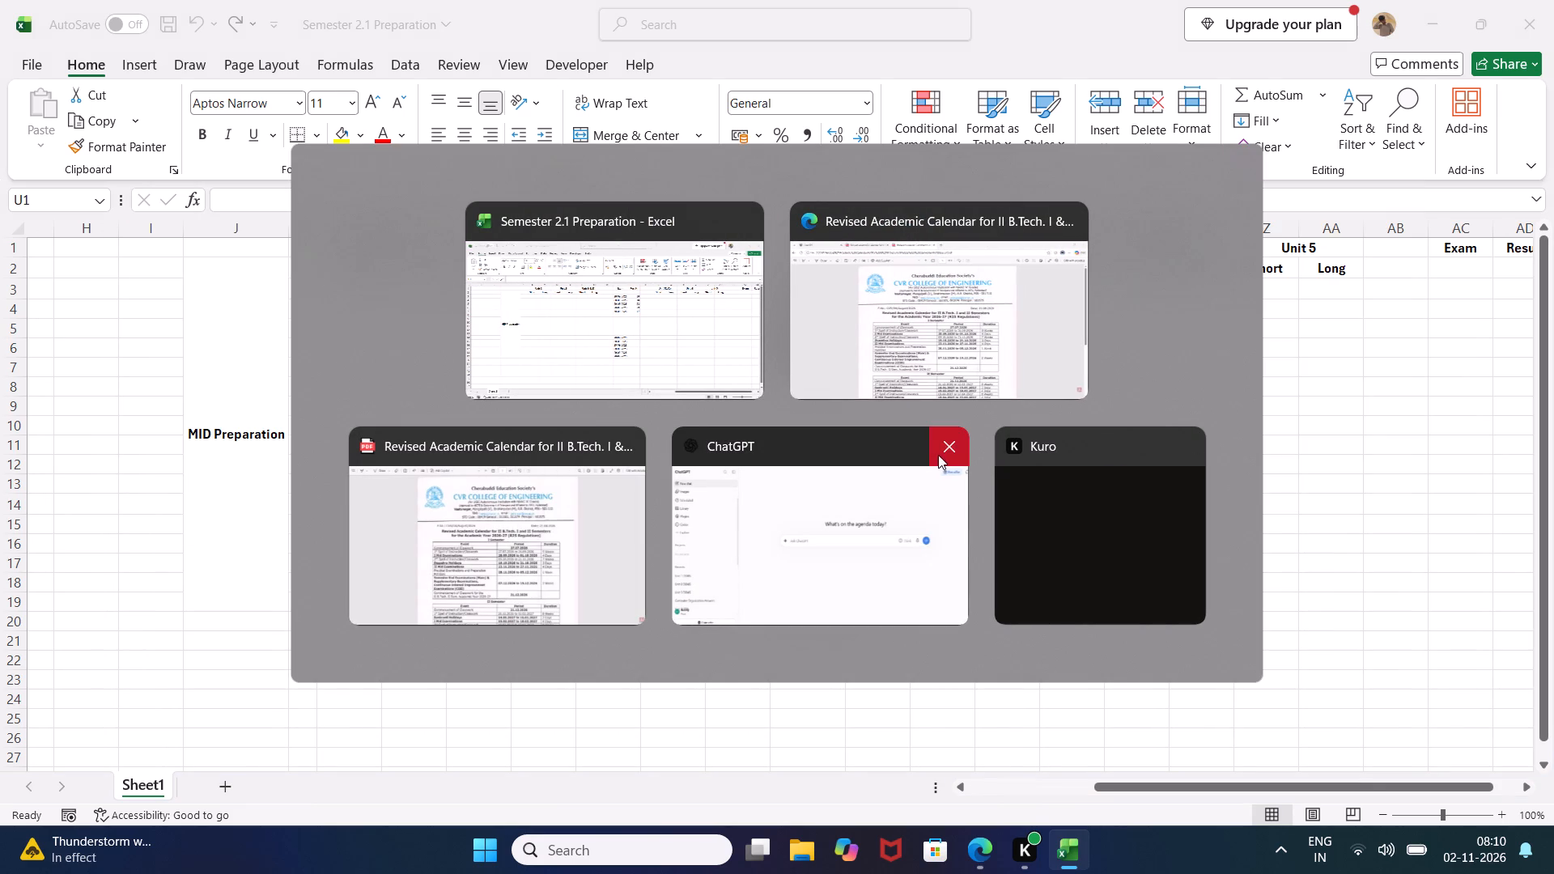
Switch to the revised academic calendar in Edge, review the I Semester periods, and close the duplicate calendar tab.
key("alt+Tab")
key("alt+Tab")
key("alt+Tab")
key("alt+Tab")
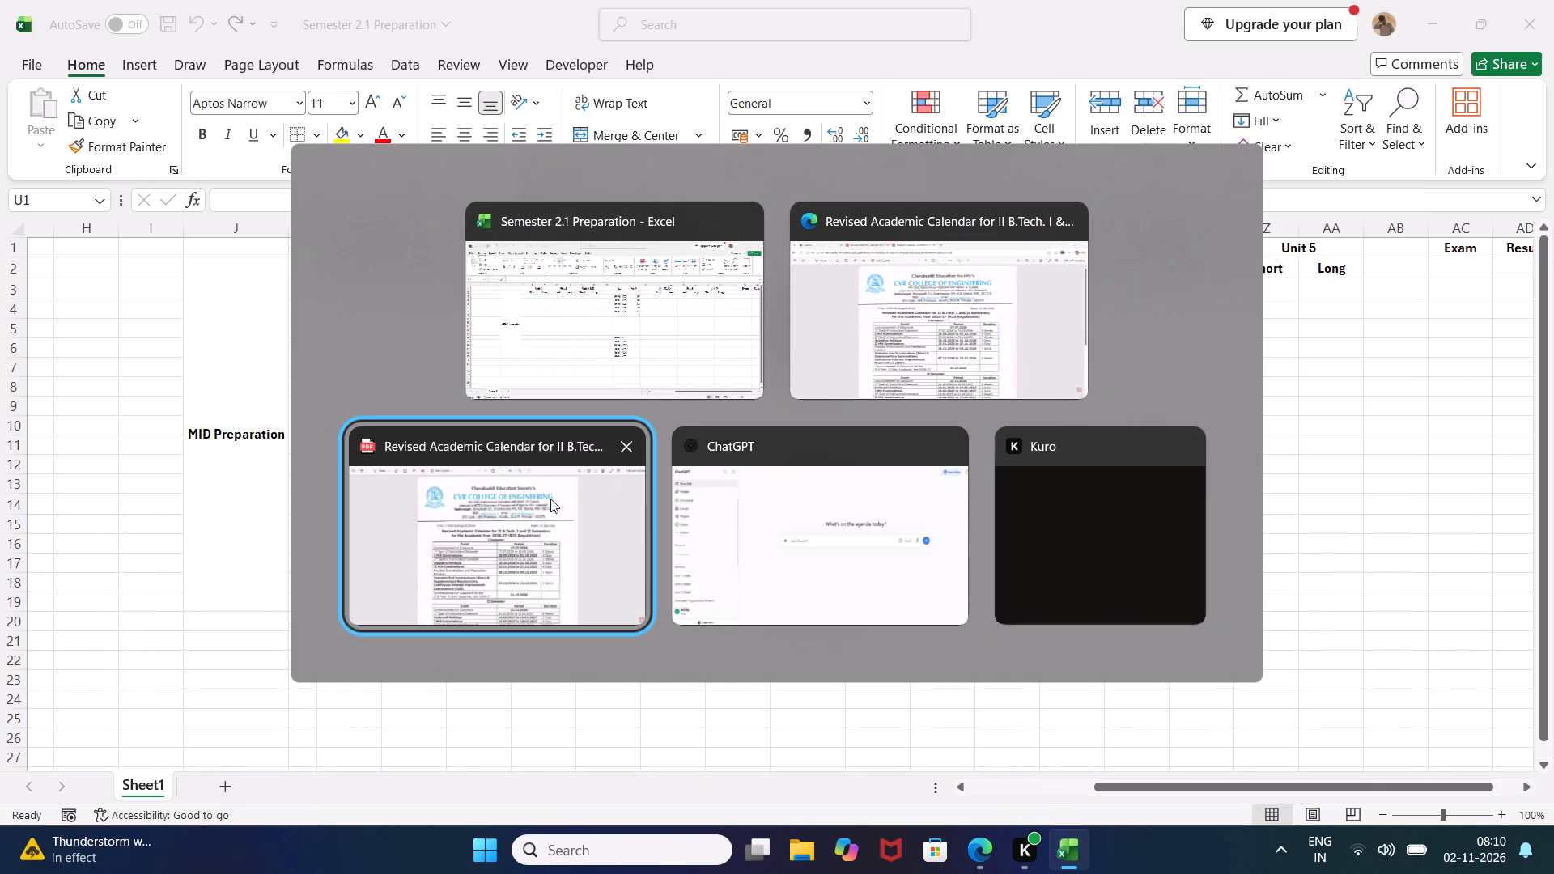
scroll(679, 506, "down", 3)
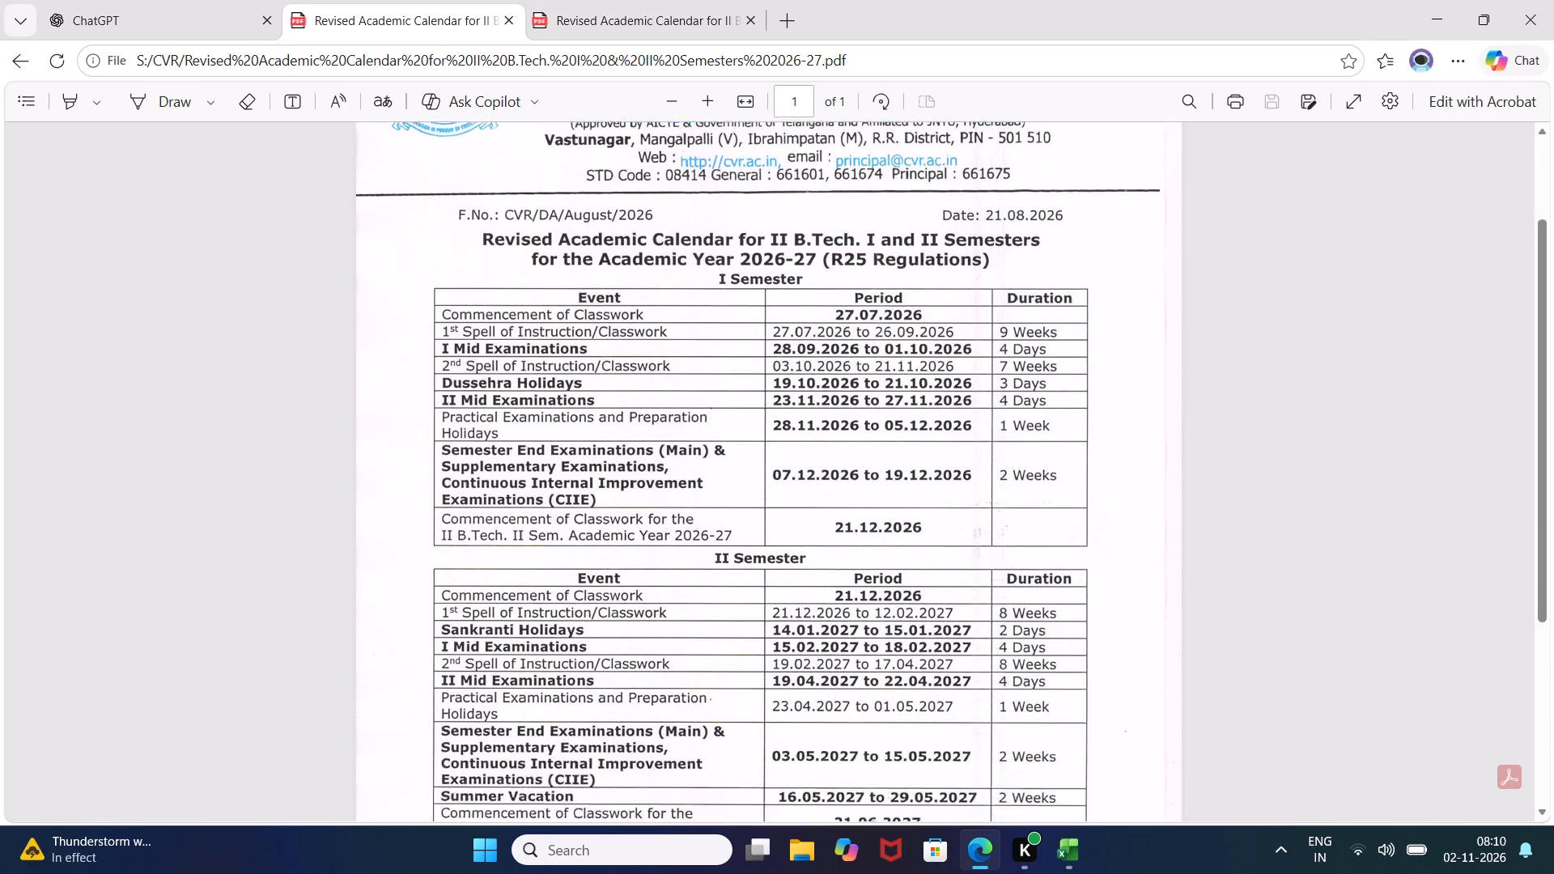
scroll(679, 506, "down", 1)
left_click(749, 19)
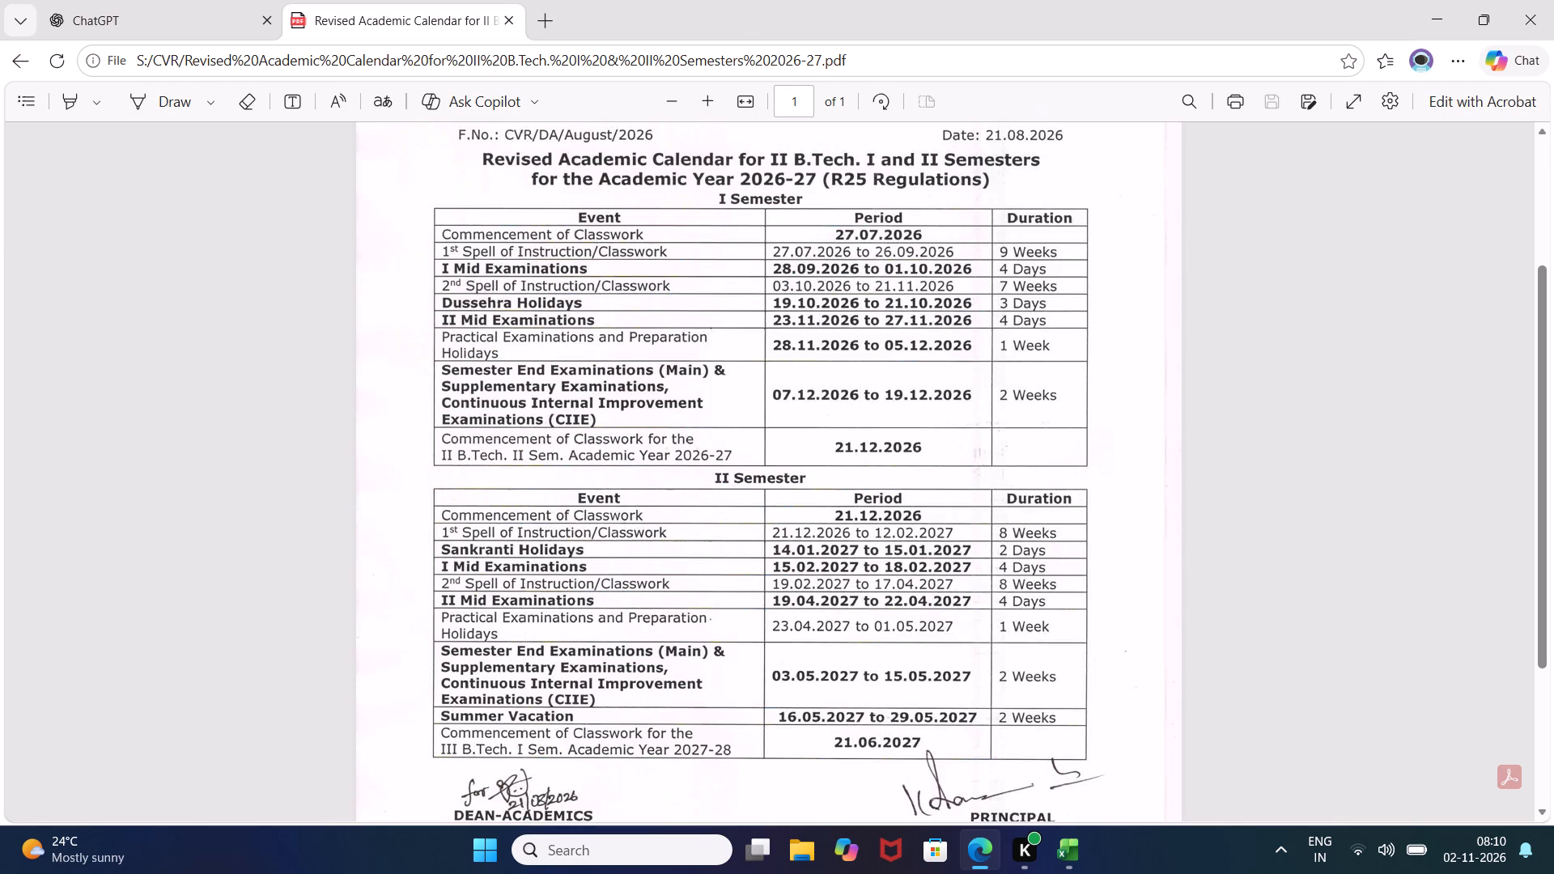
Switch back to the Excel workbook and enter the date 23-10 in B25, below the subject list.
key("alt+Tab")
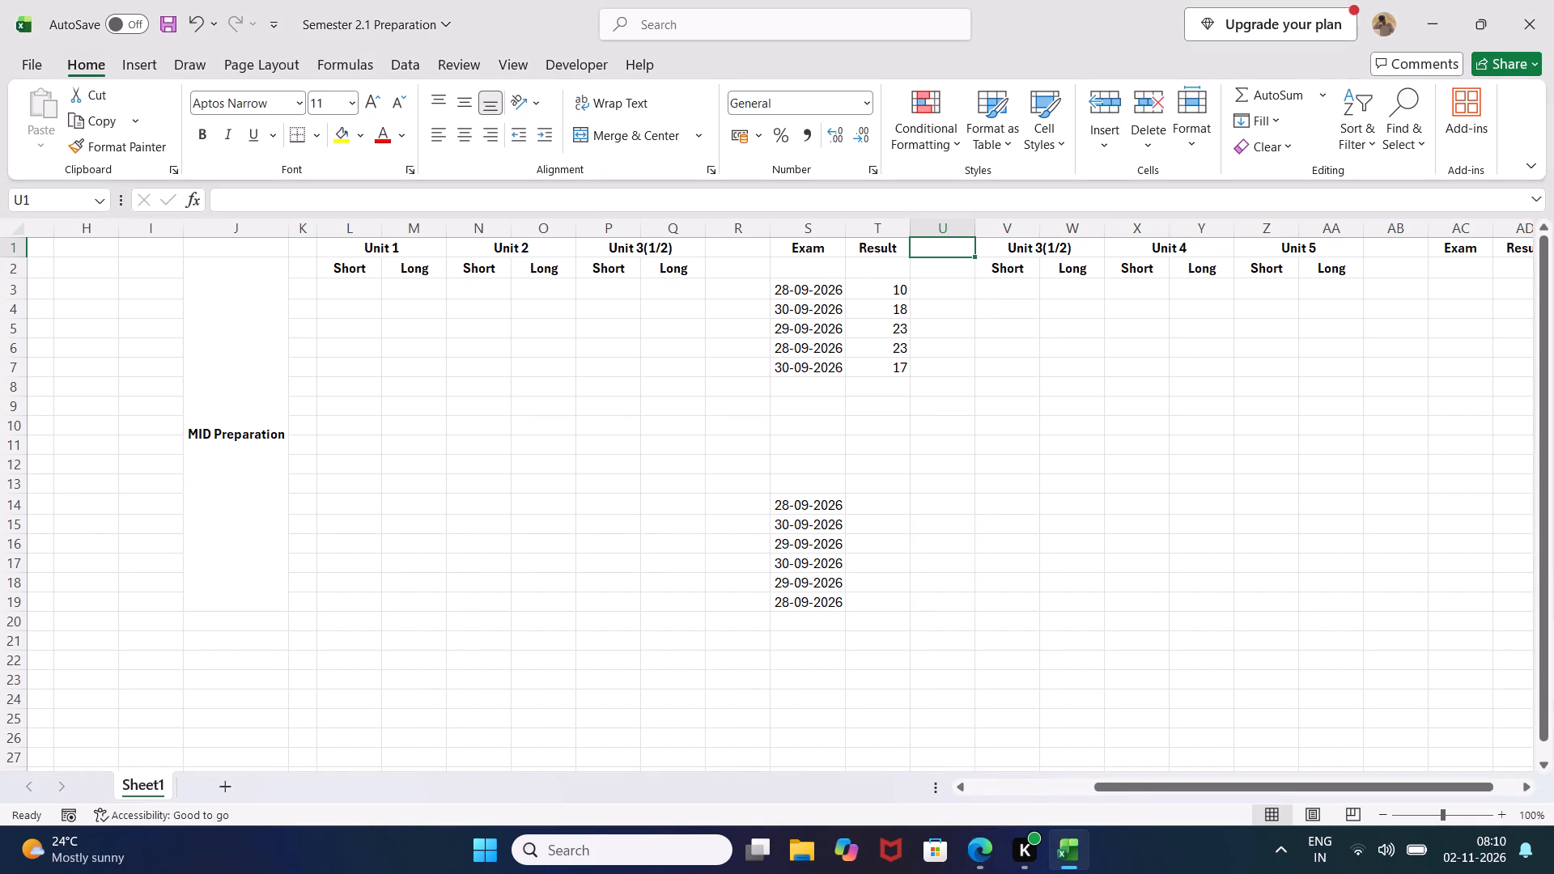
scroll(877, 403, "right", 5)
scroll(877, 403, "down", 3)
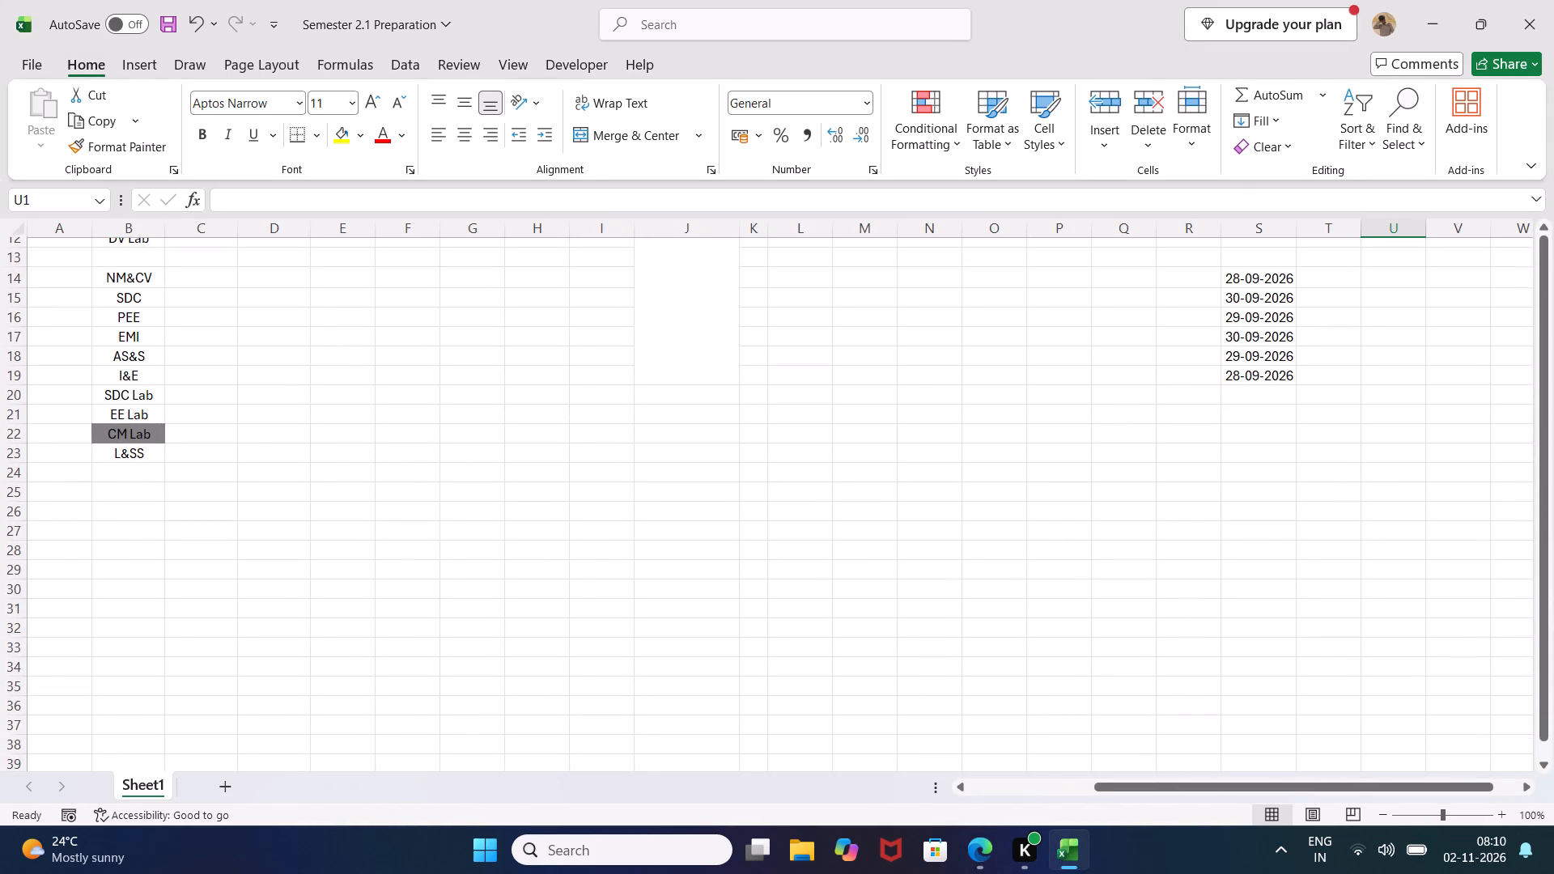
left_click(136, 494)
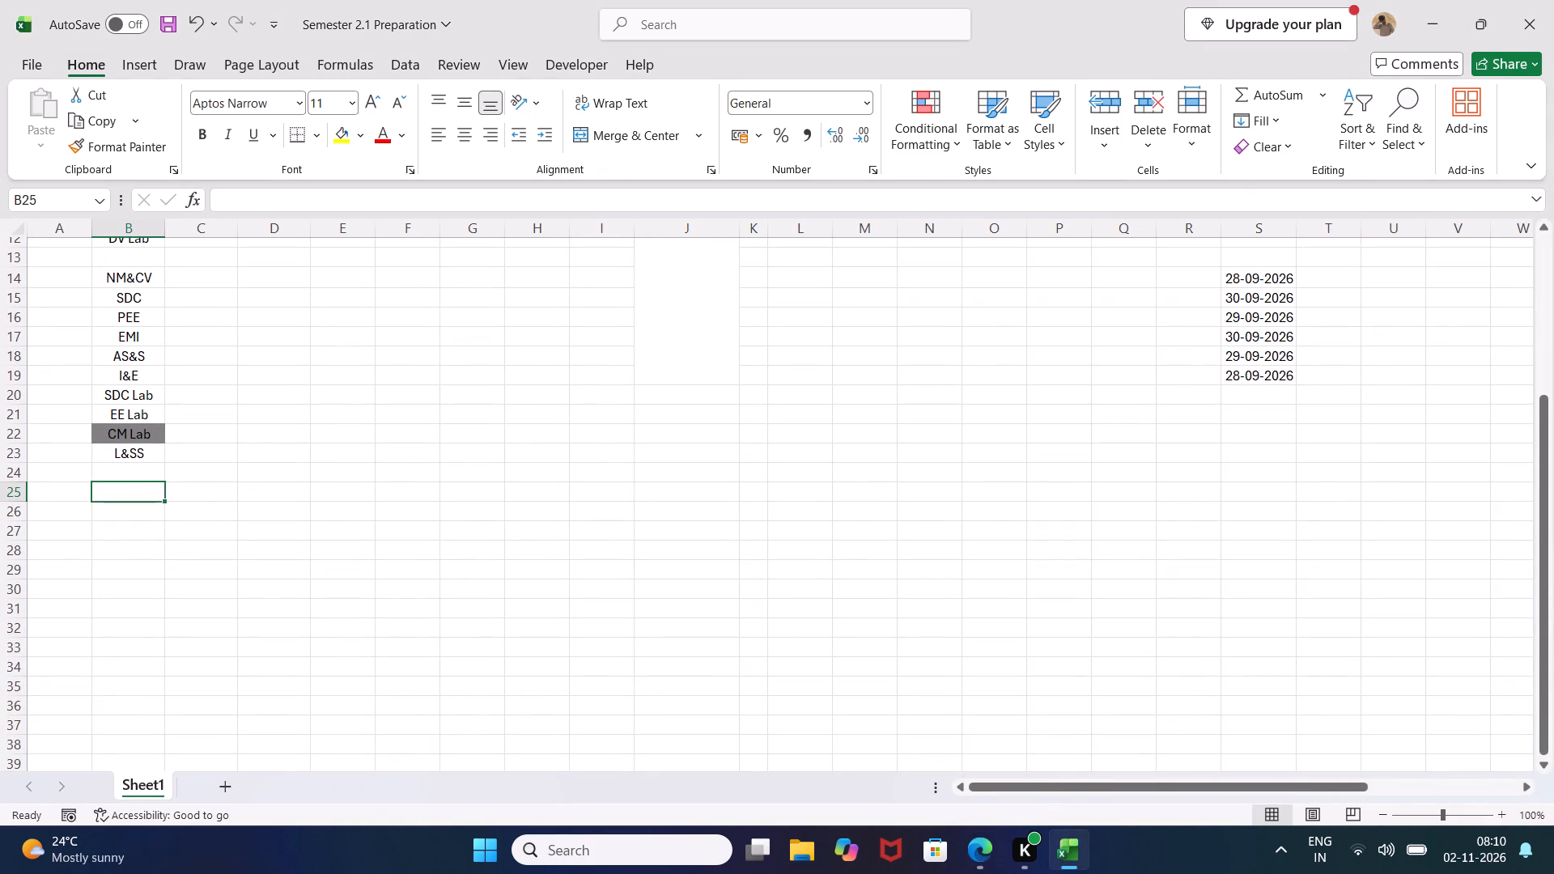
type("23")
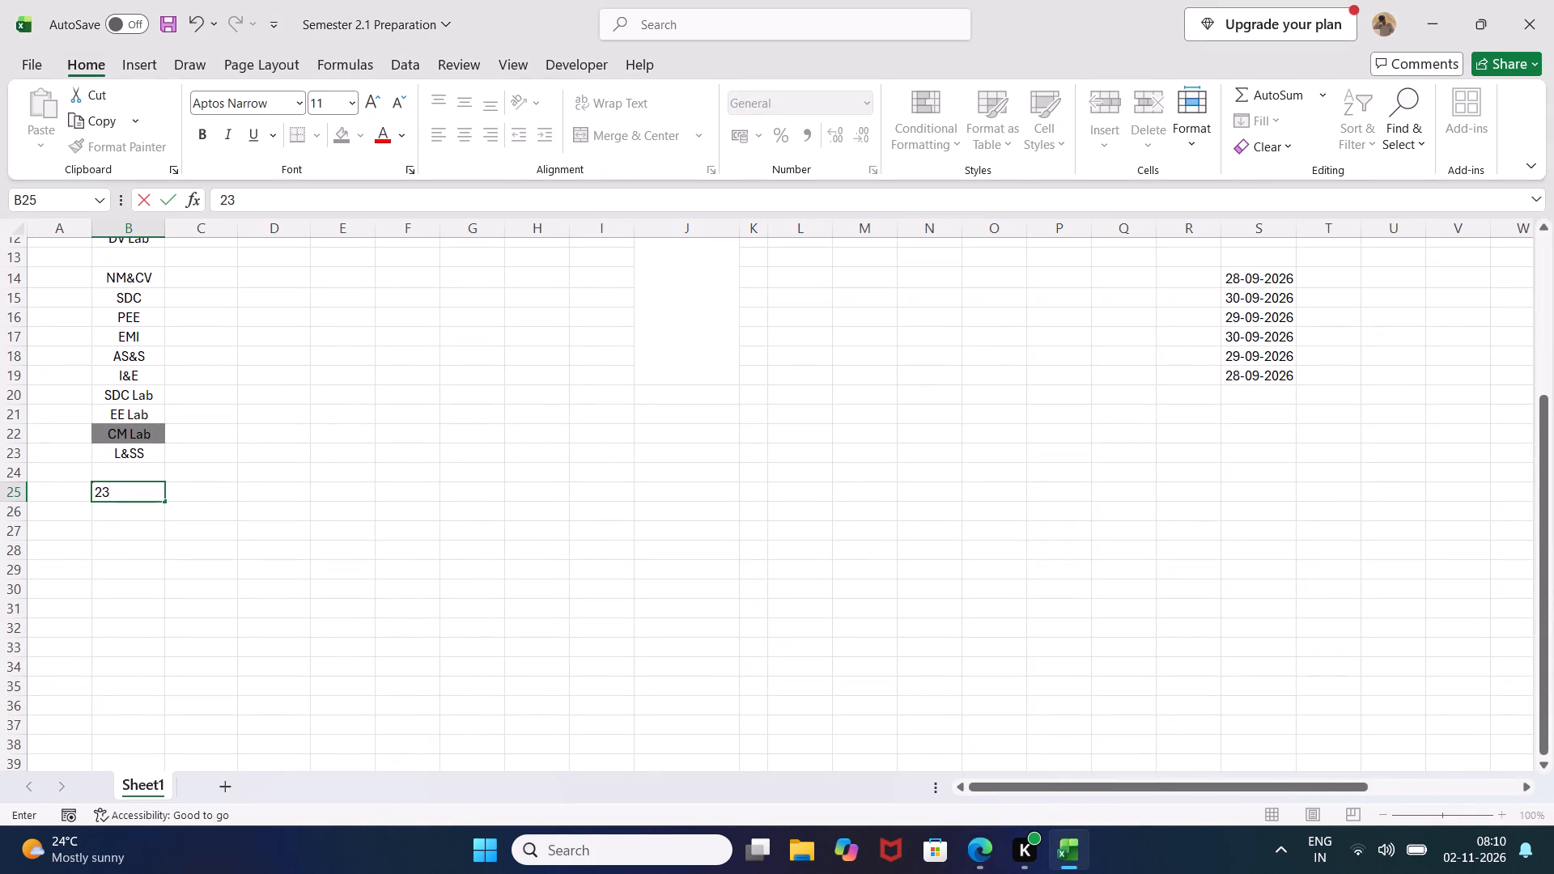
type("-10")
key("Return")
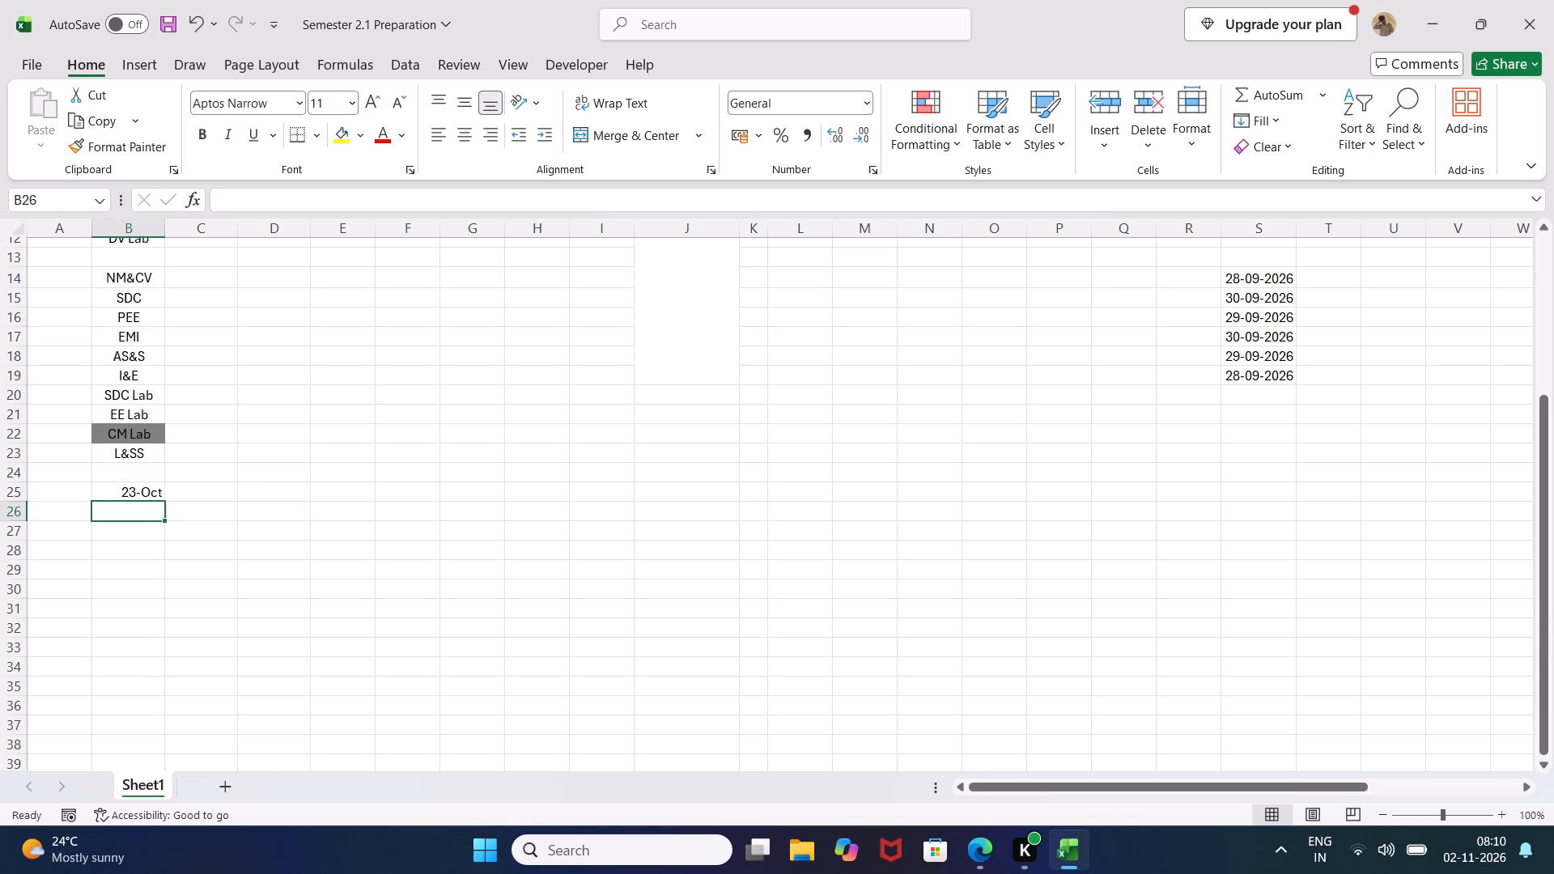
Extend the B25 entry to the range "23-10-2026 to 27-11-2026", checking the end date in the academic calendar.
left_click(154, 494)
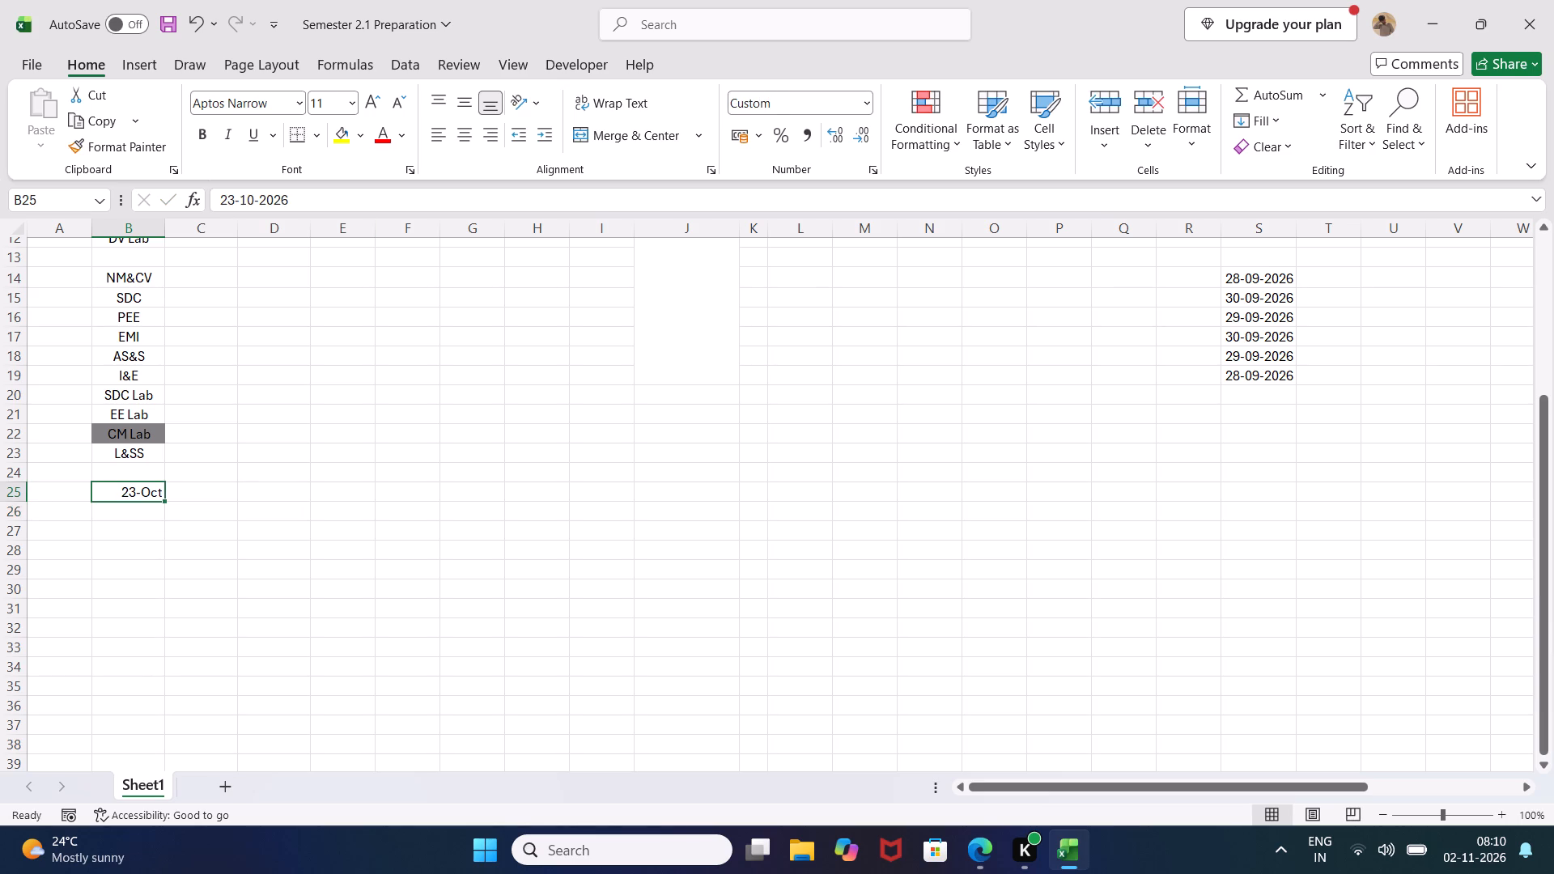
left_click(380, 195)
key("space")
type("to")
key("space")
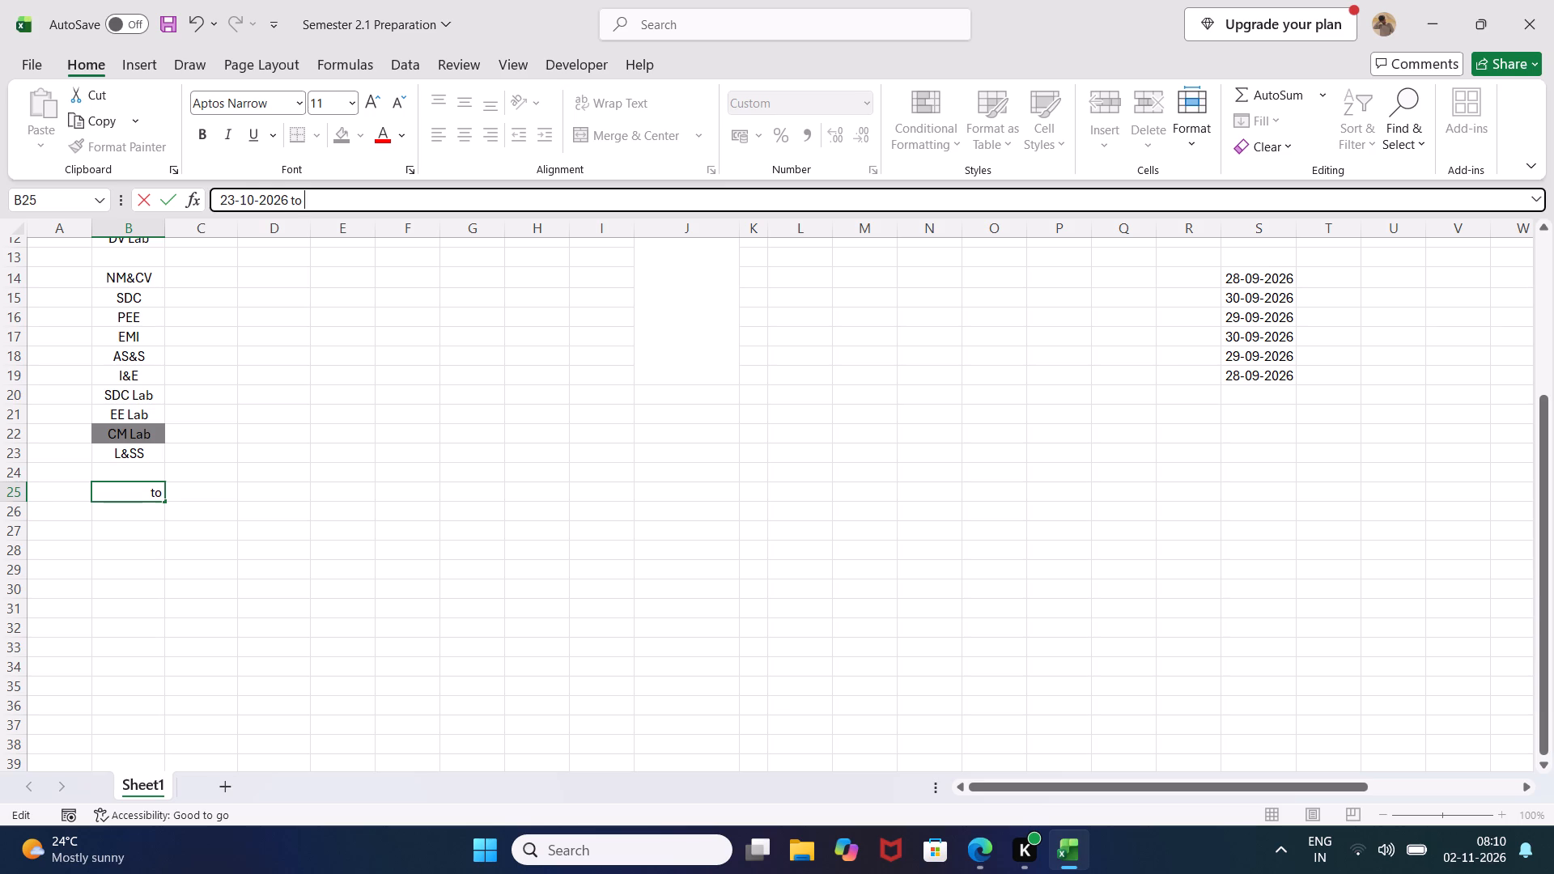
key("alt+Tab")
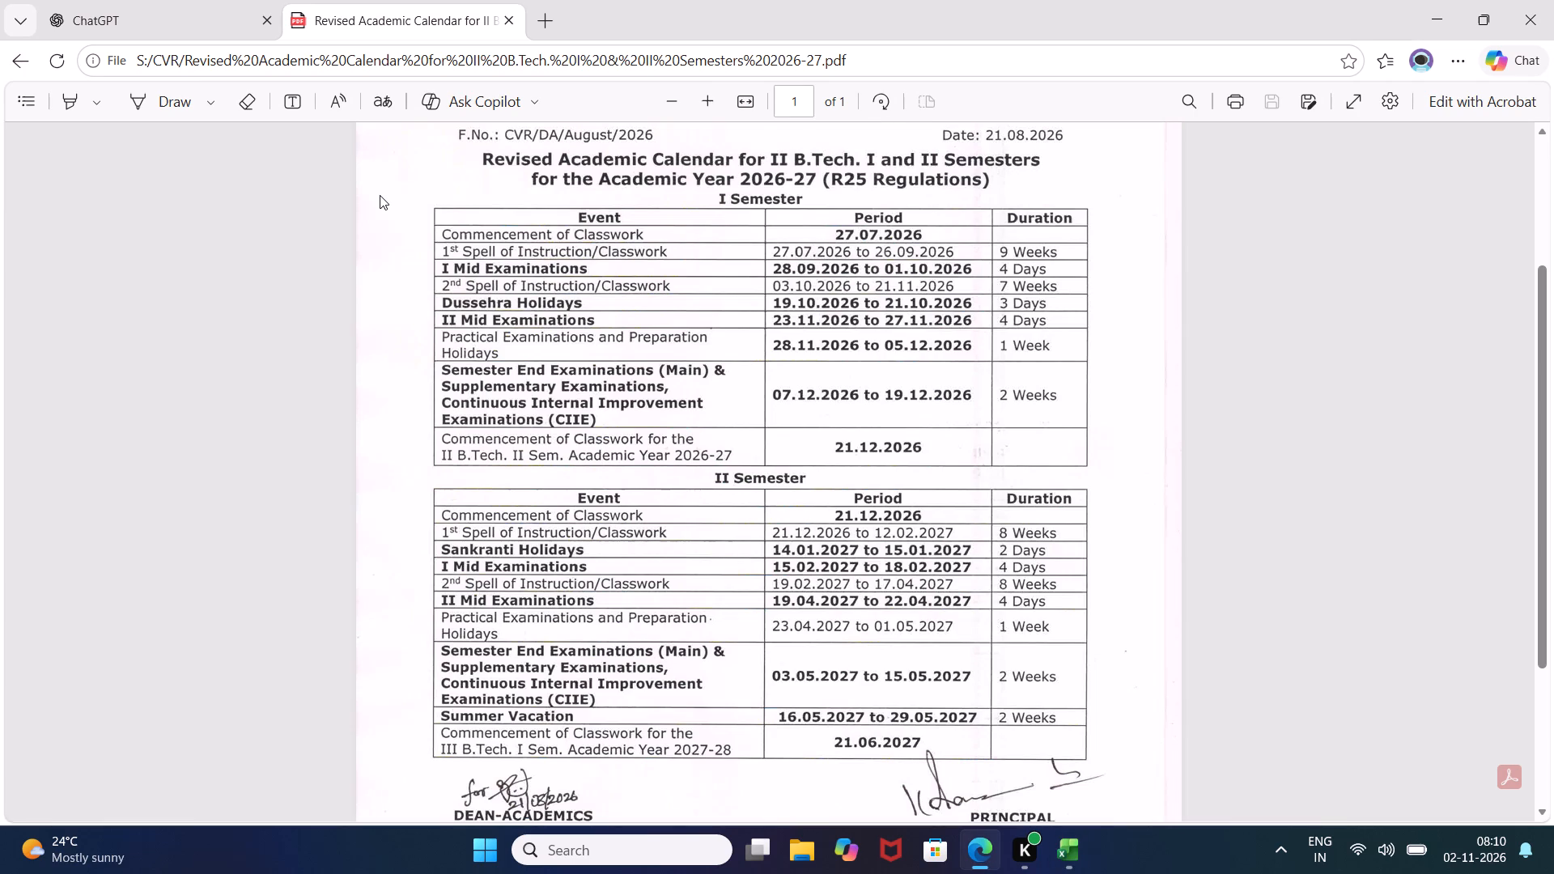
key("alt+Tab")
type("27")
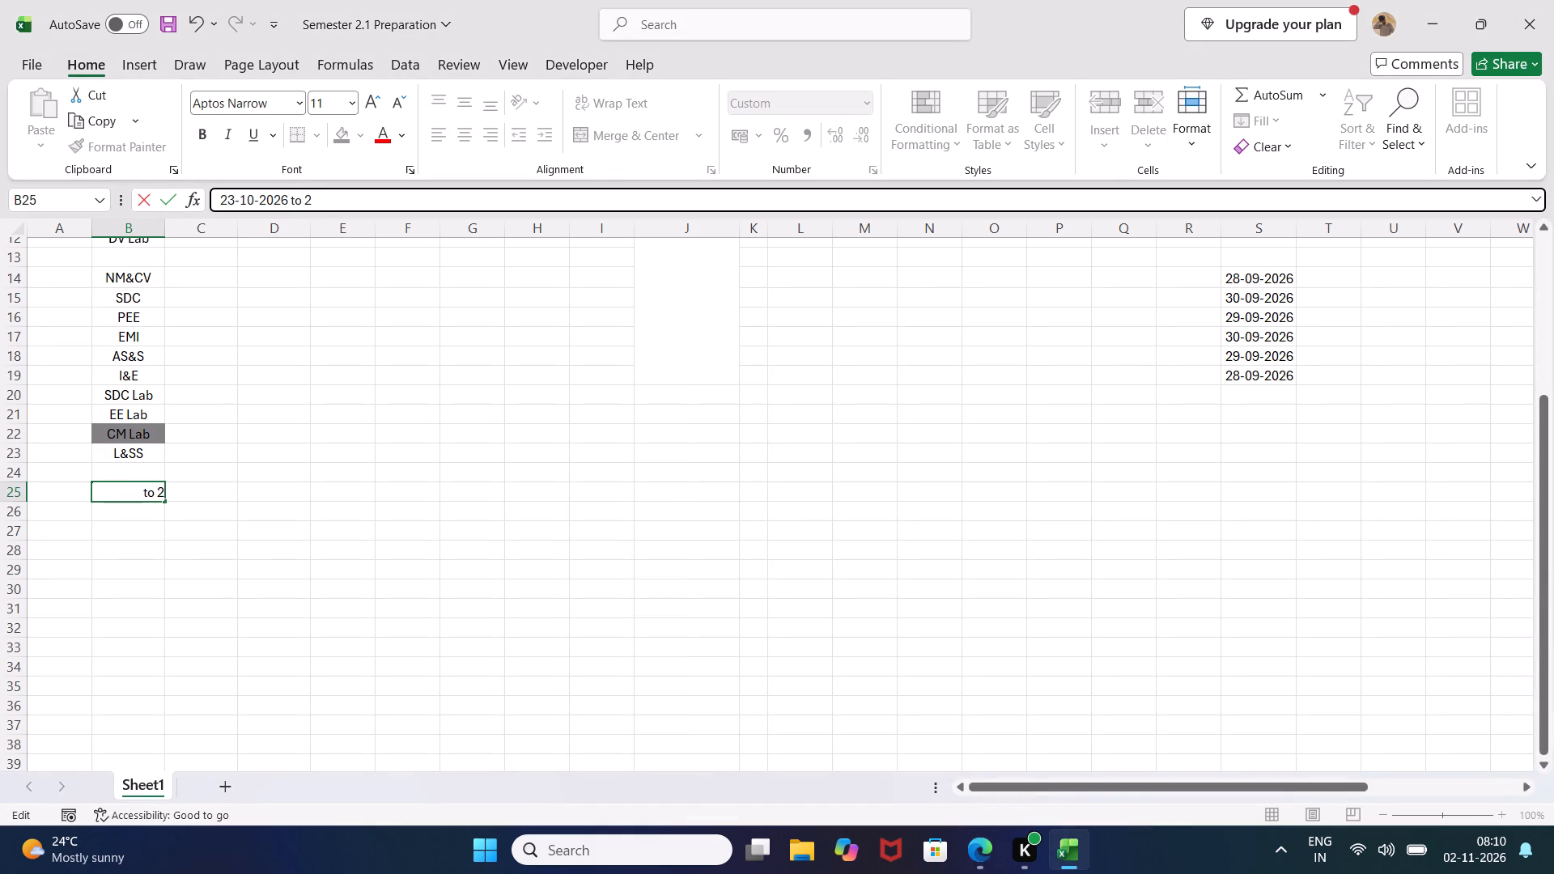
type("-11")
key("Return")
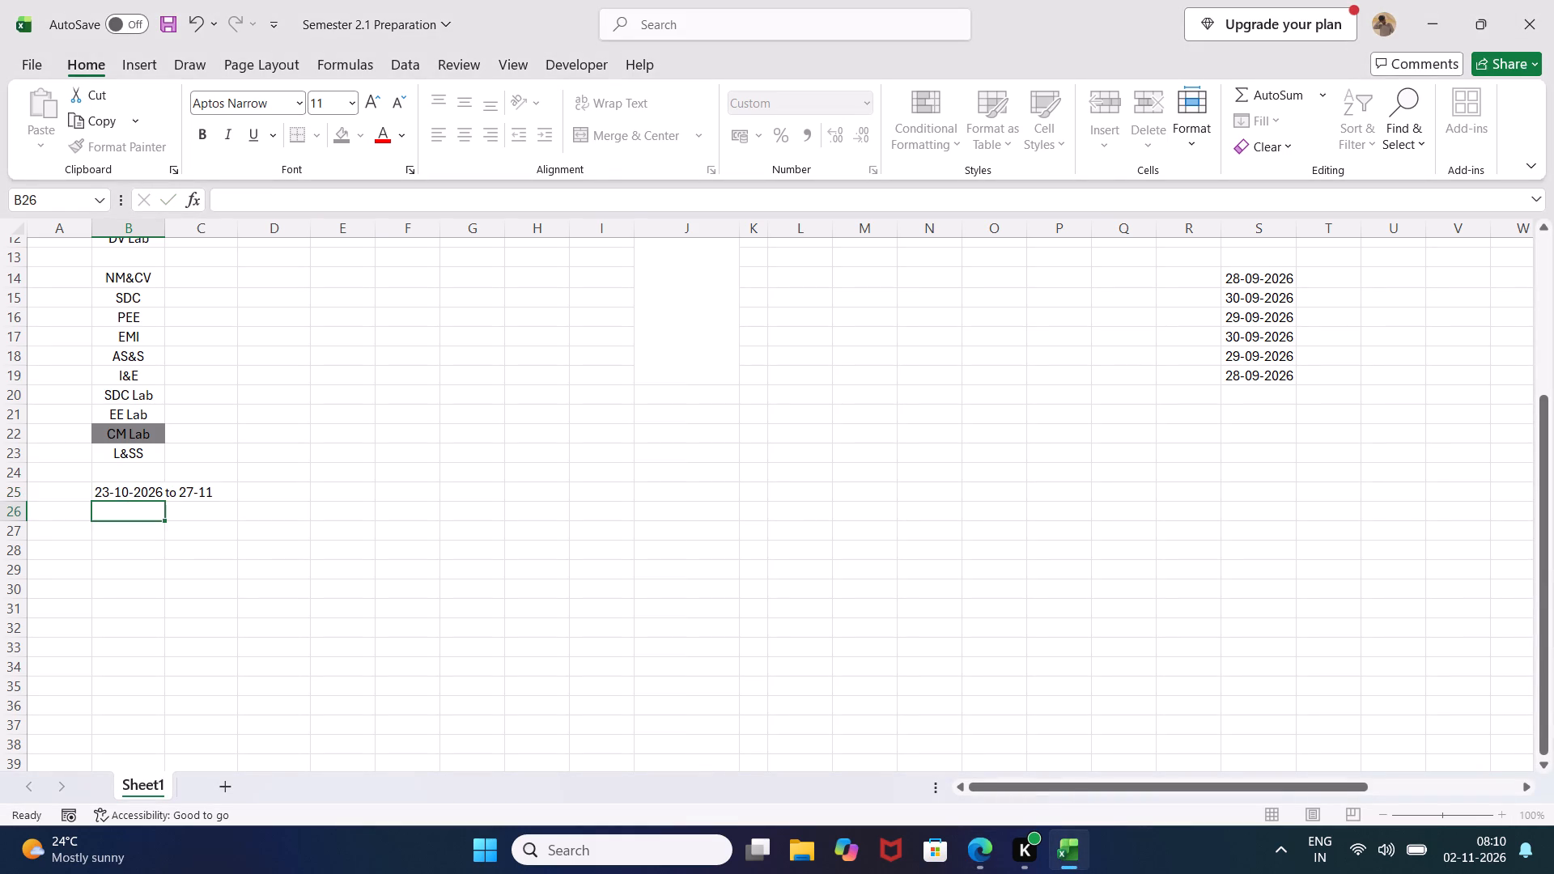
key("Up")
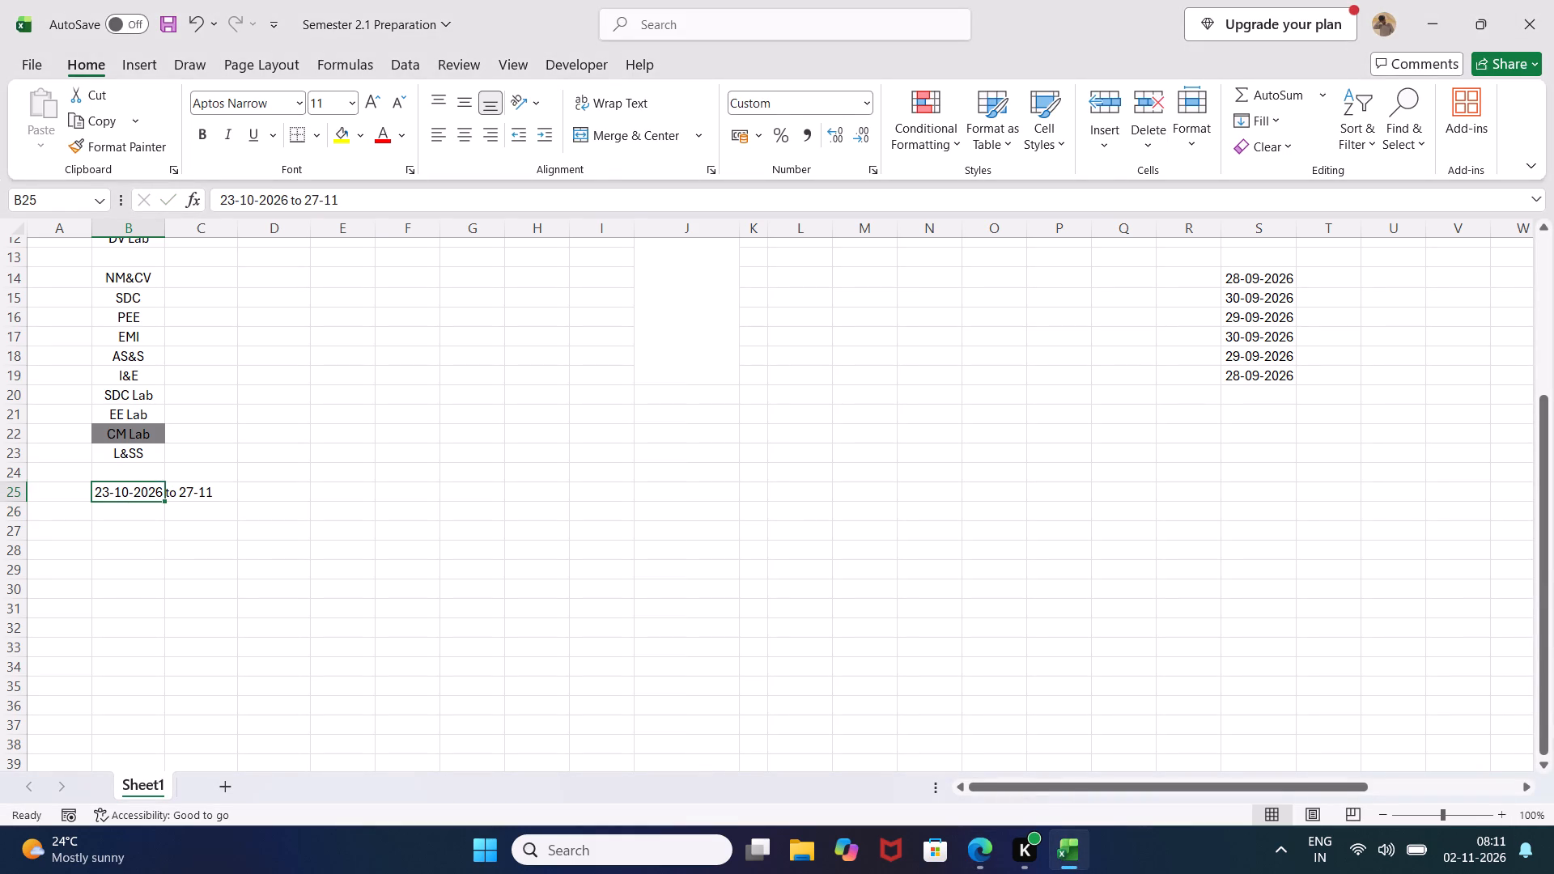
left_click(380, 195)
type("-202")
key("6")
key("Return")
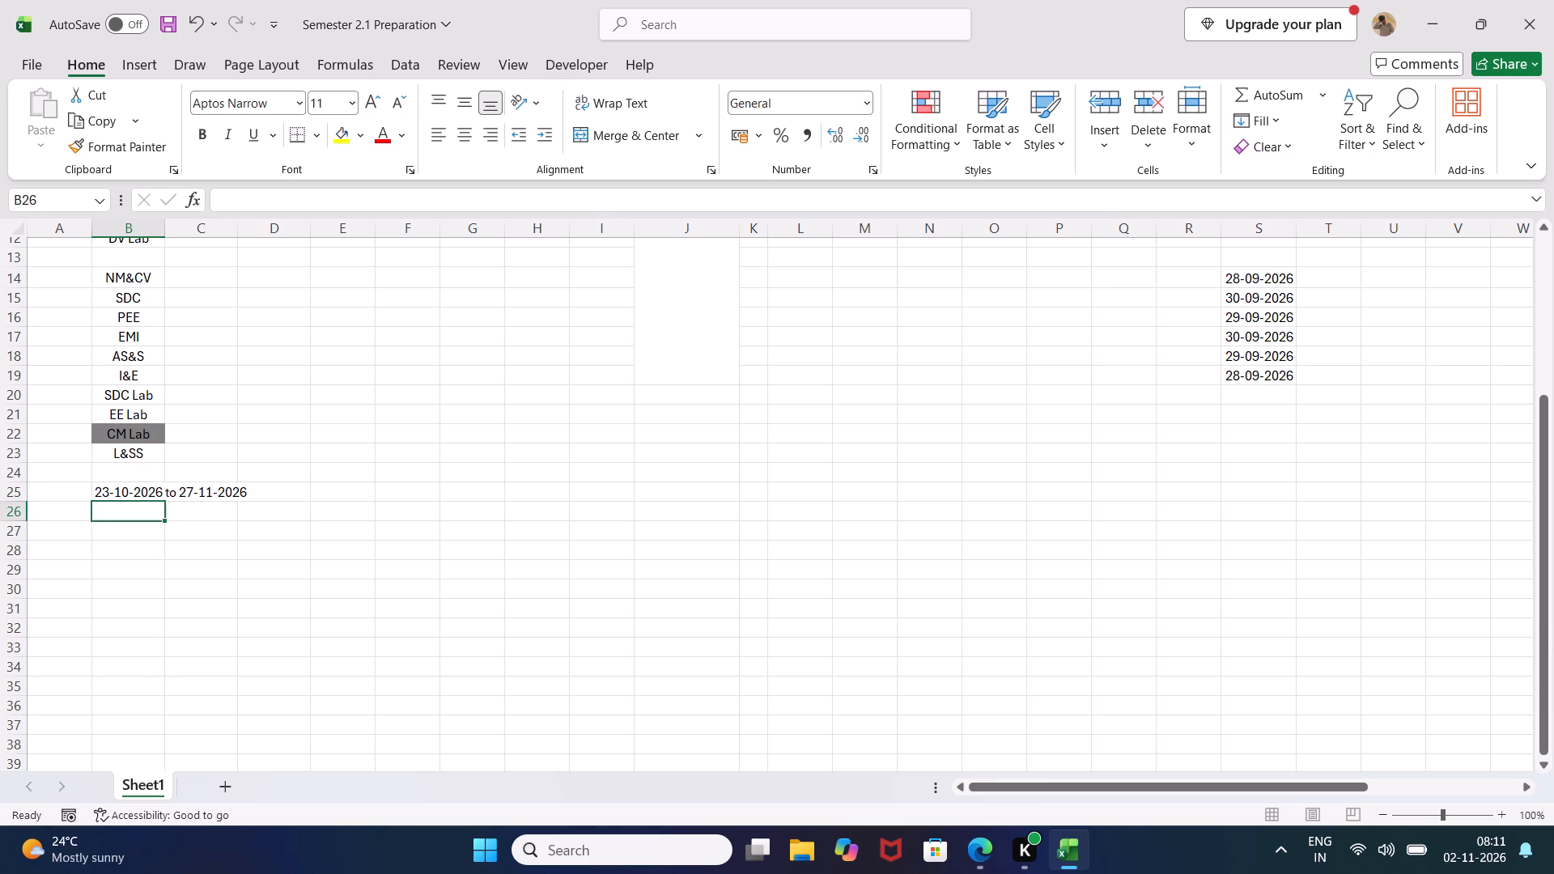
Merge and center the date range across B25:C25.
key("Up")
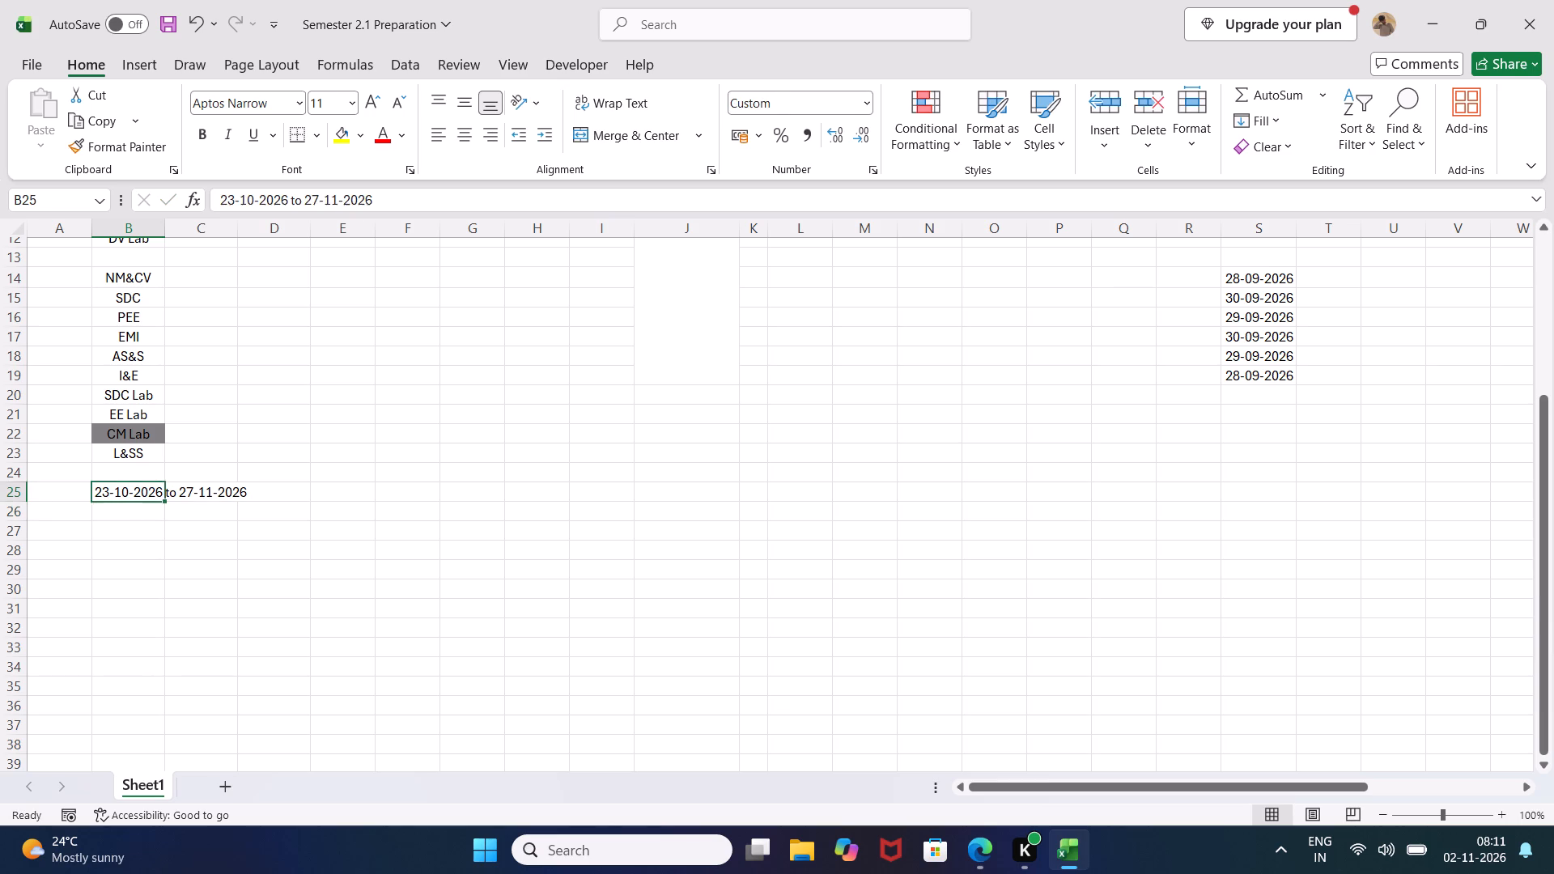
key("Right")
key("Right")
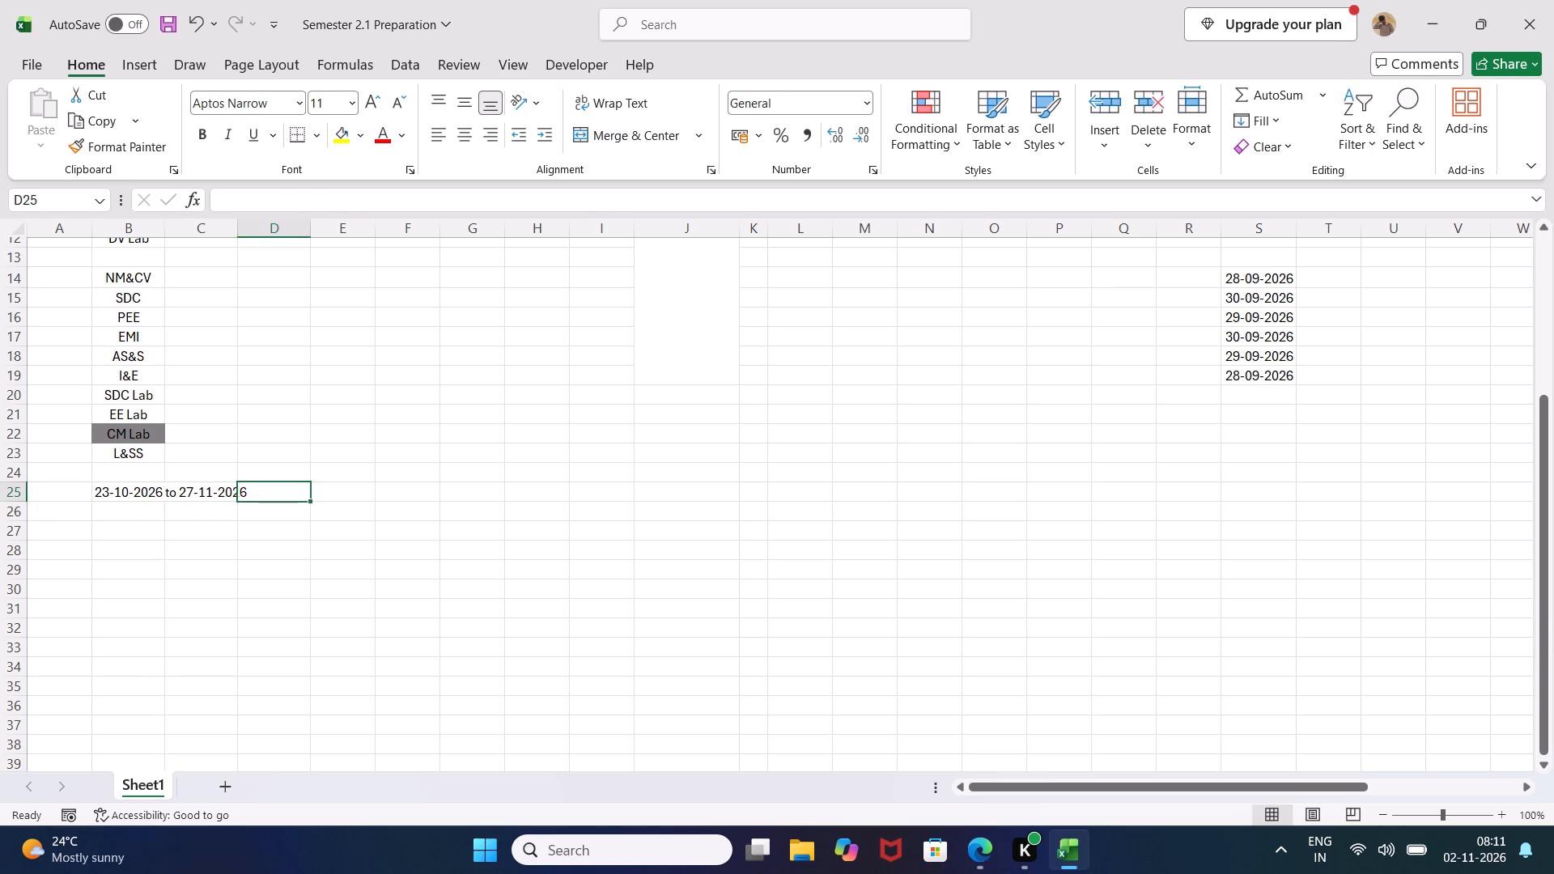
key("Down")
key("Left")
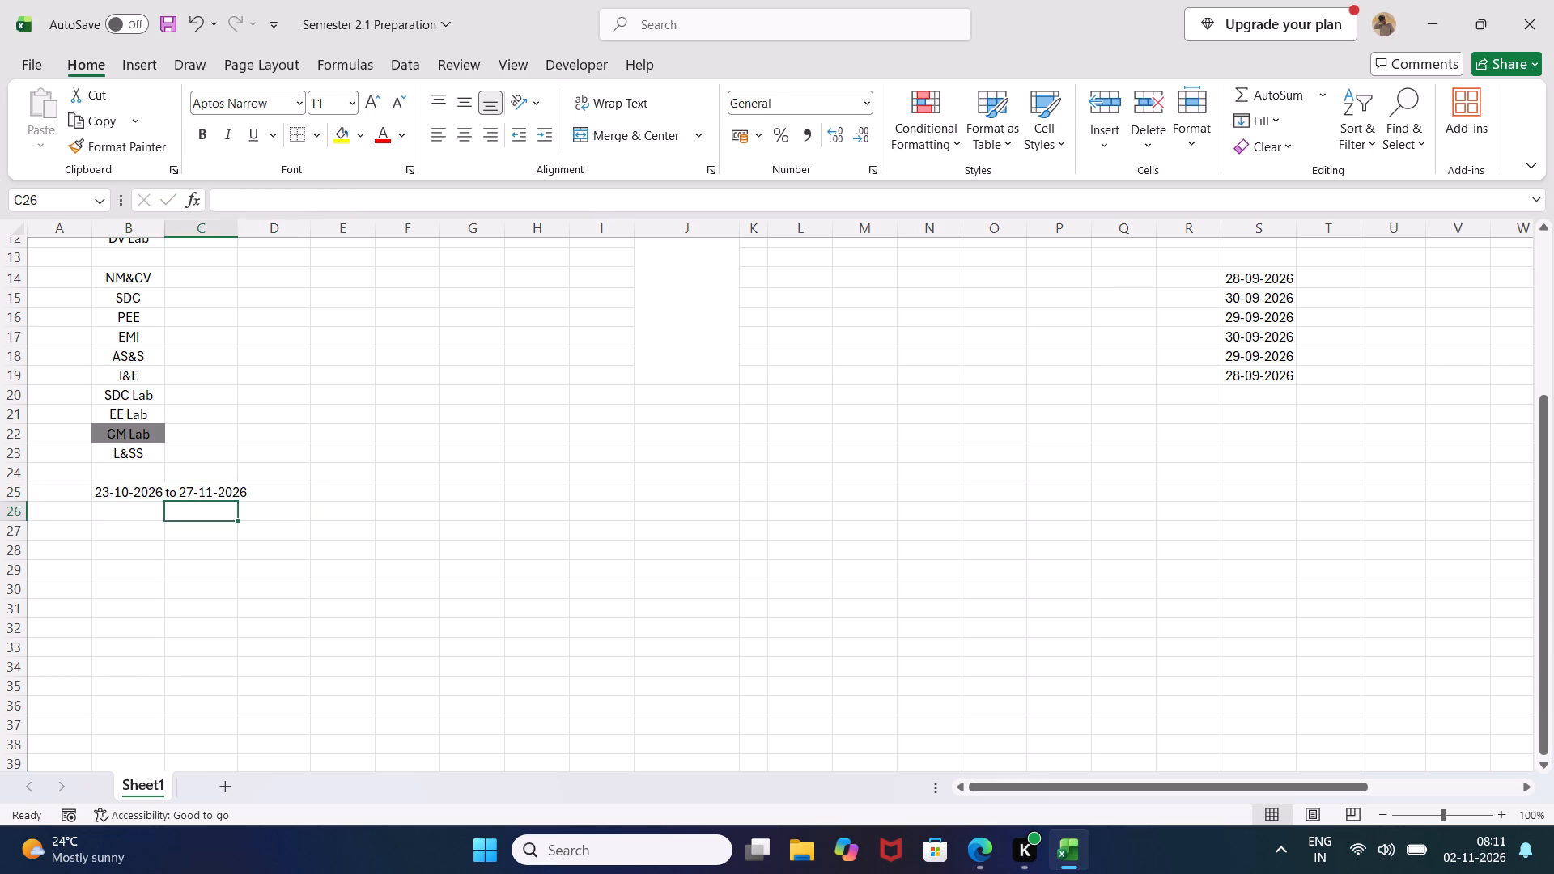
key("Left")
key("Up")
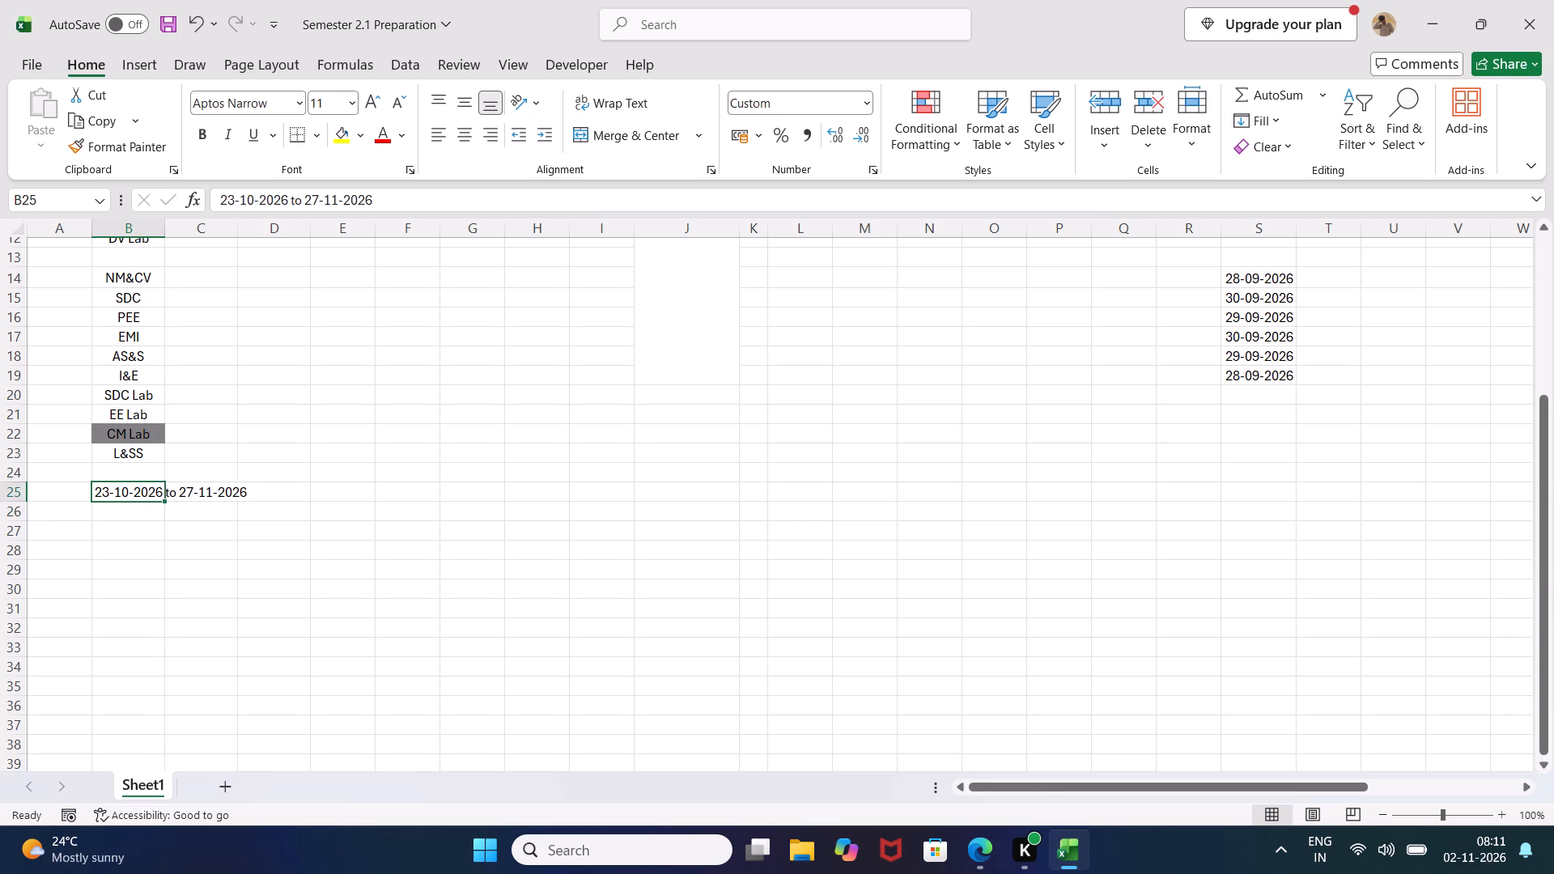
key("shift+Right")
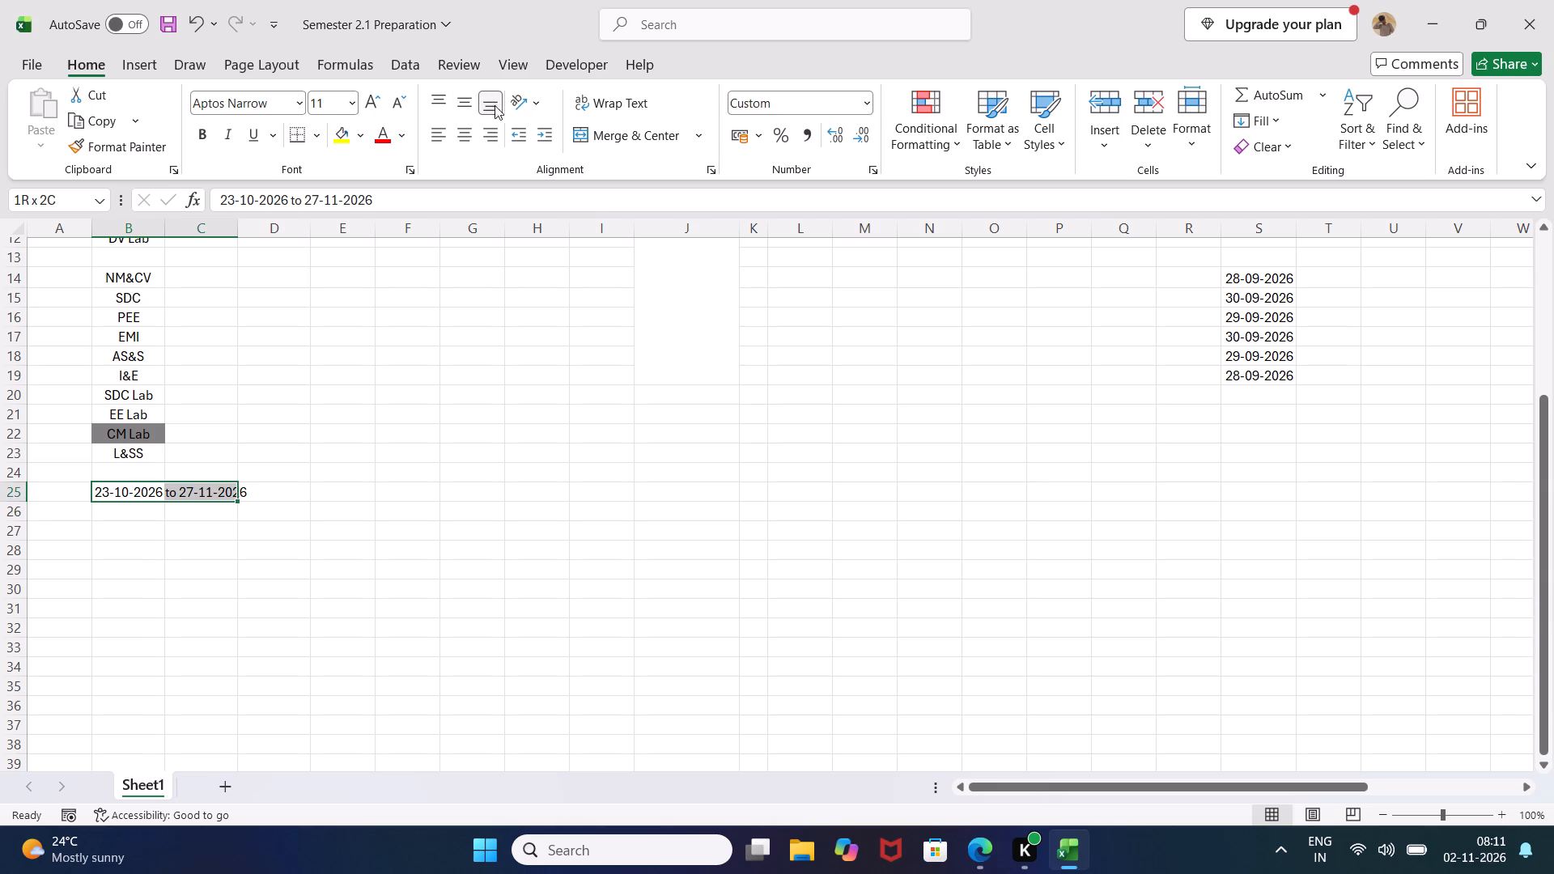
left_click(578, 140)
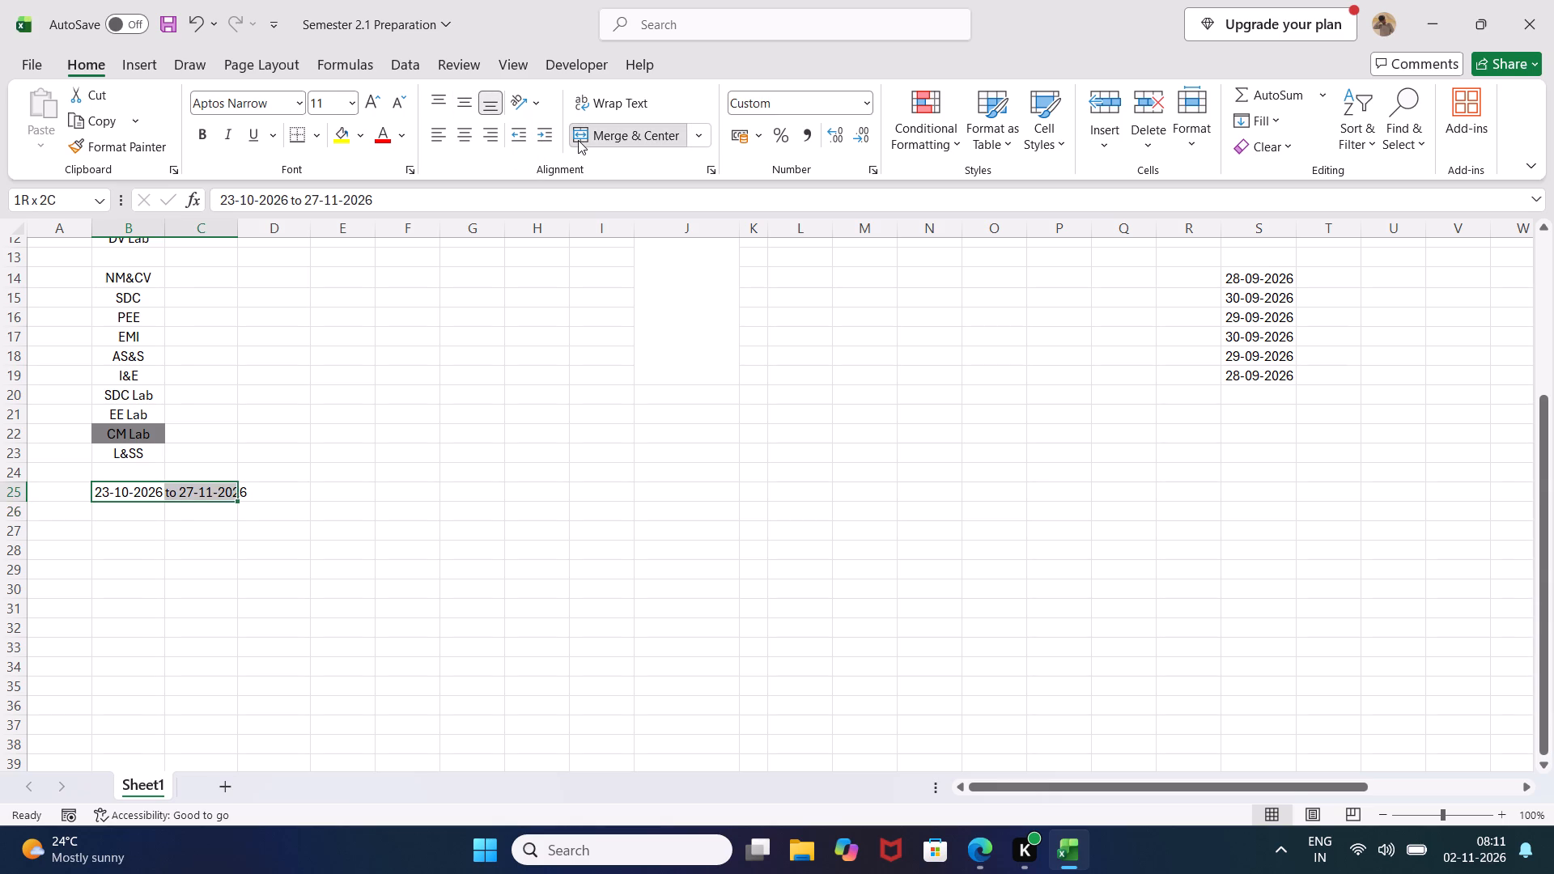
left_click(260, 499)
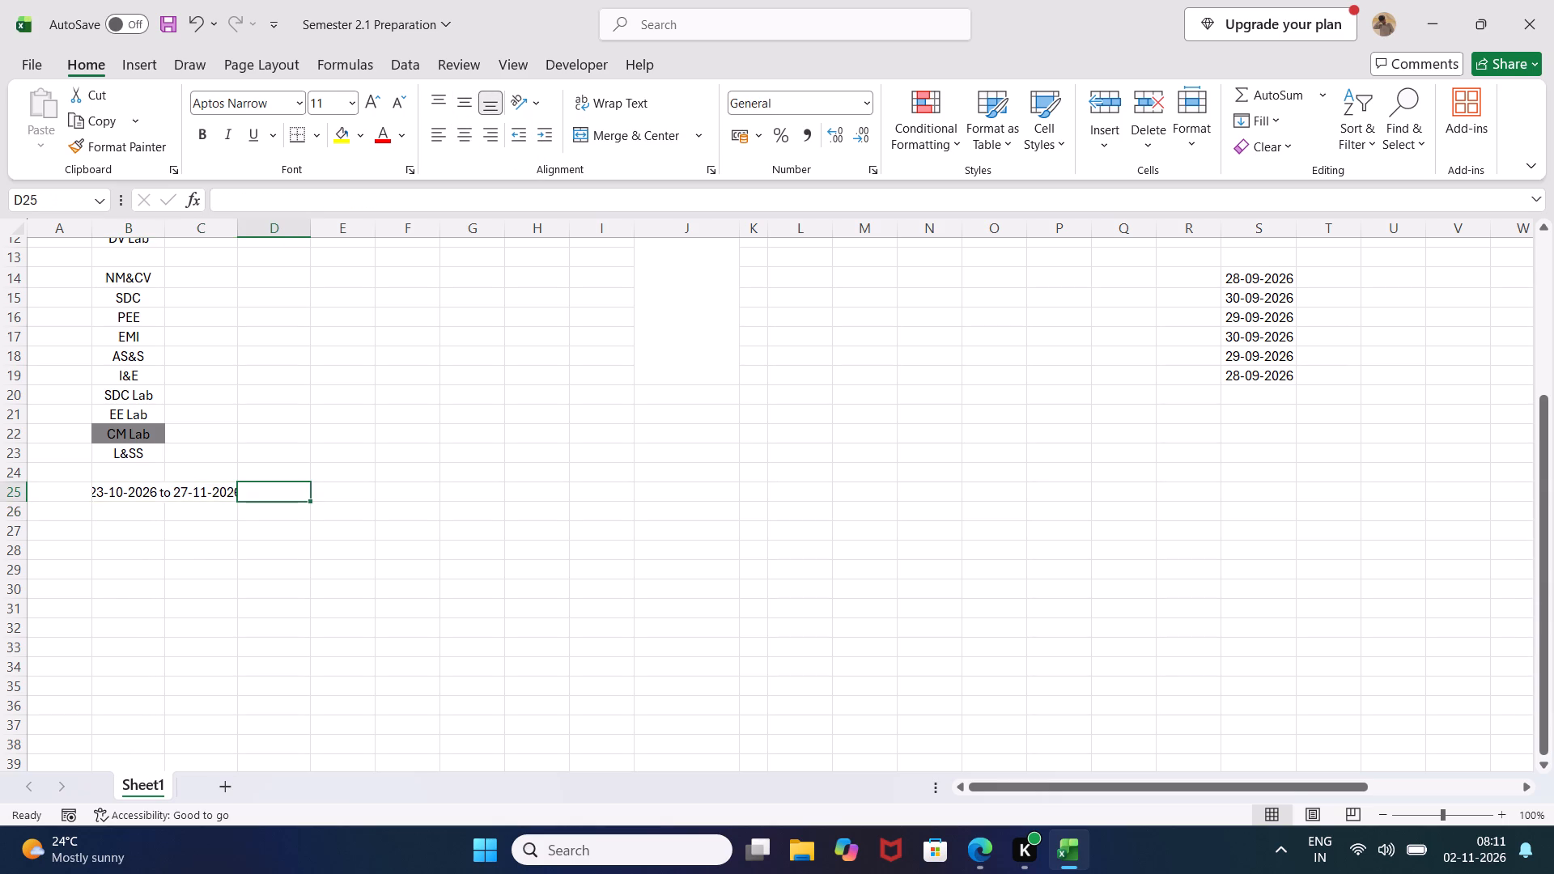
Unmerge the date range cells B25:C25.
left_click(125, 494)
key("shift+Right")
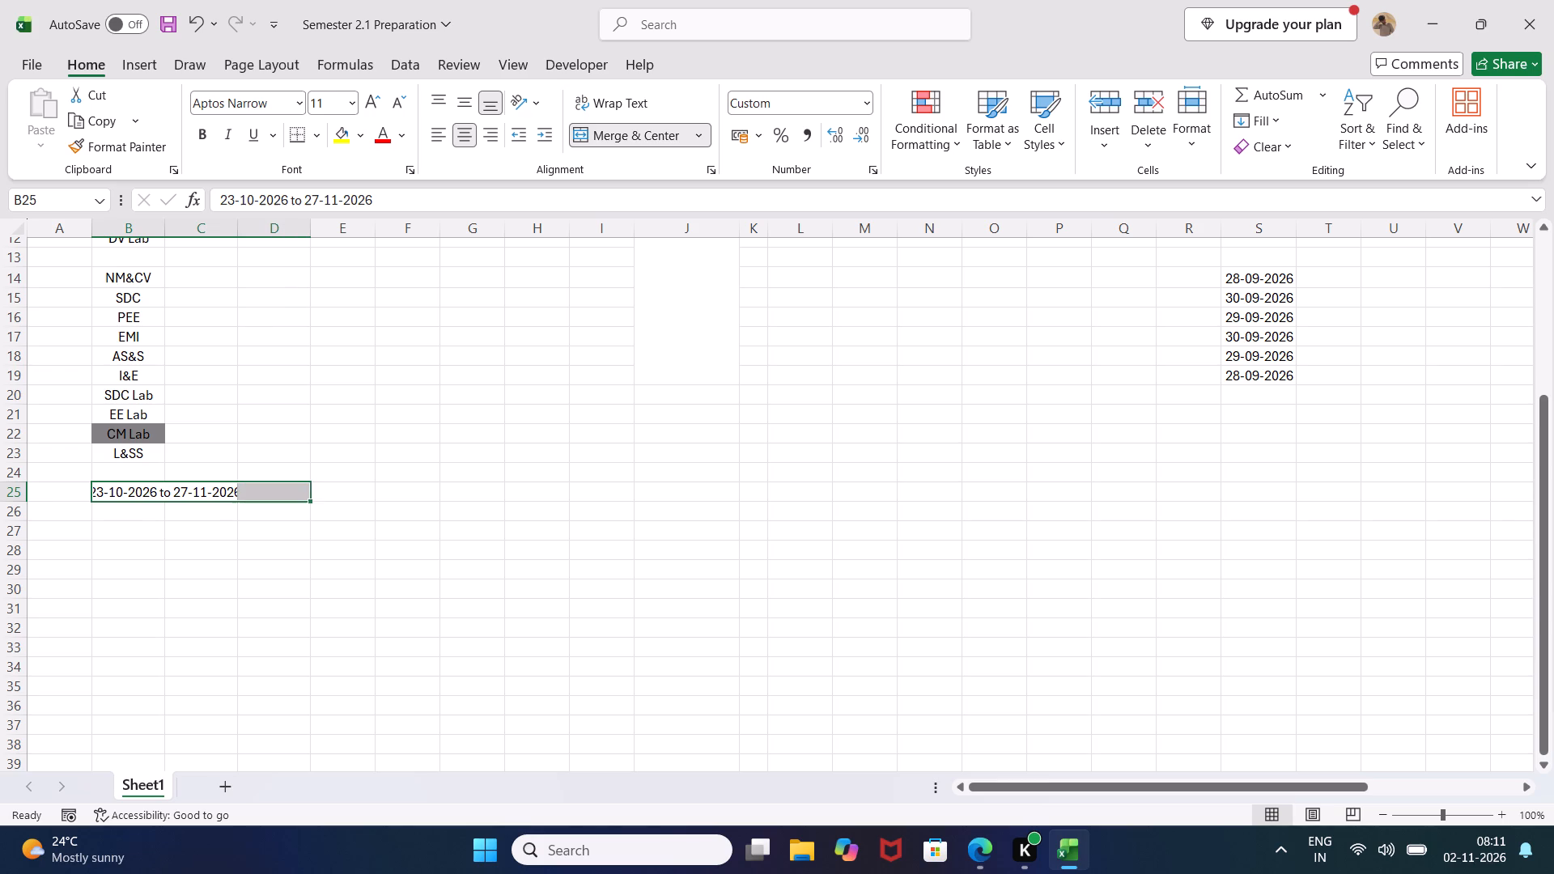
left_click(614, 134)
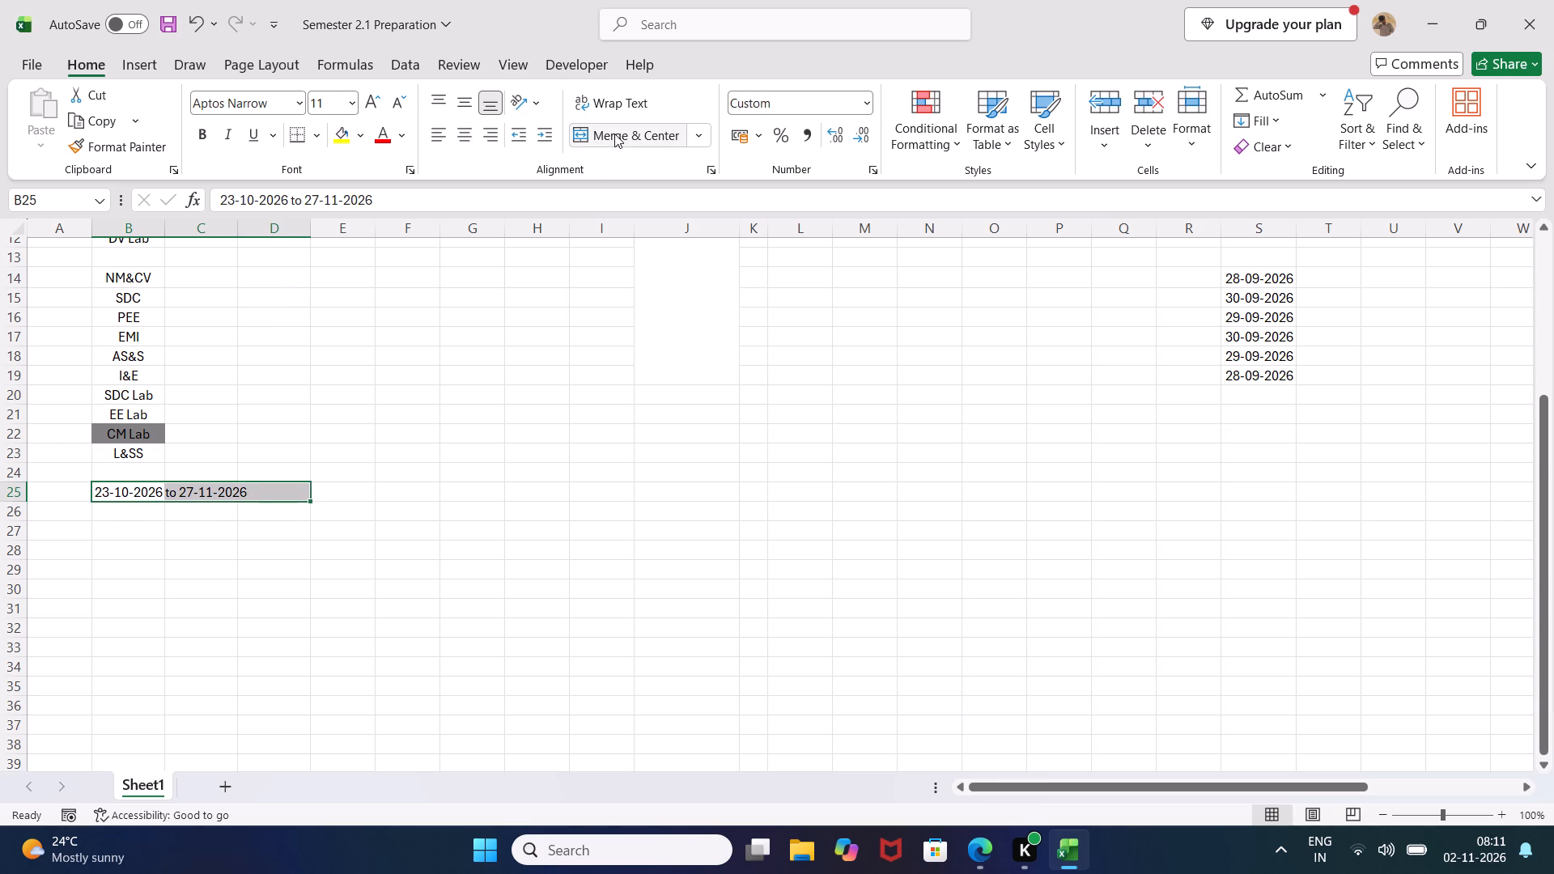
Label the date range by entering "MID 2" in E25.
left_click(348, 493)
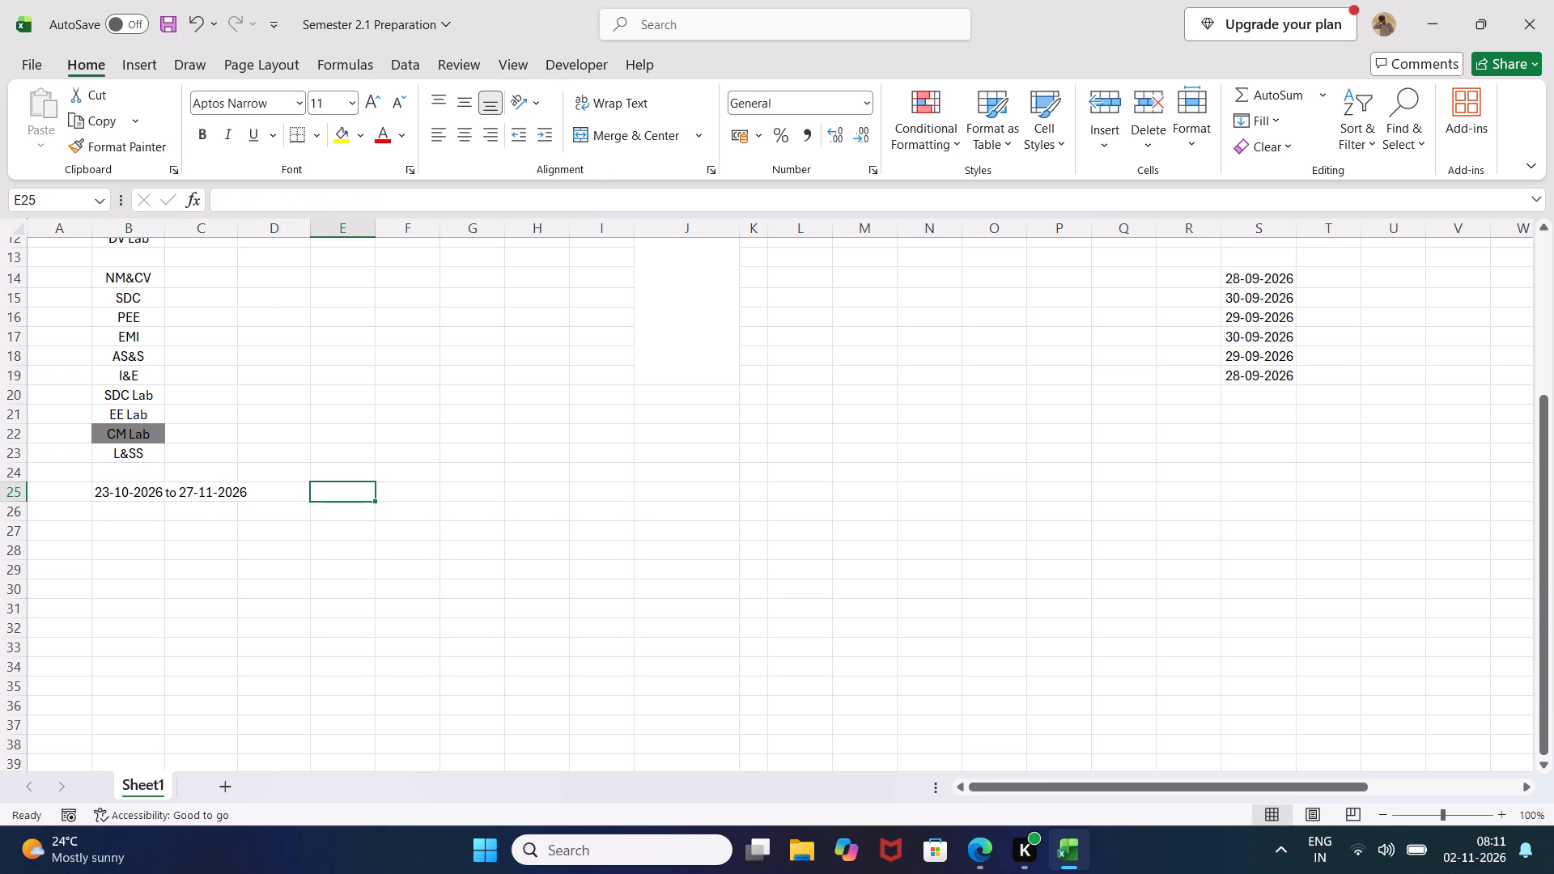
type("Mid")
key("BackSpace")
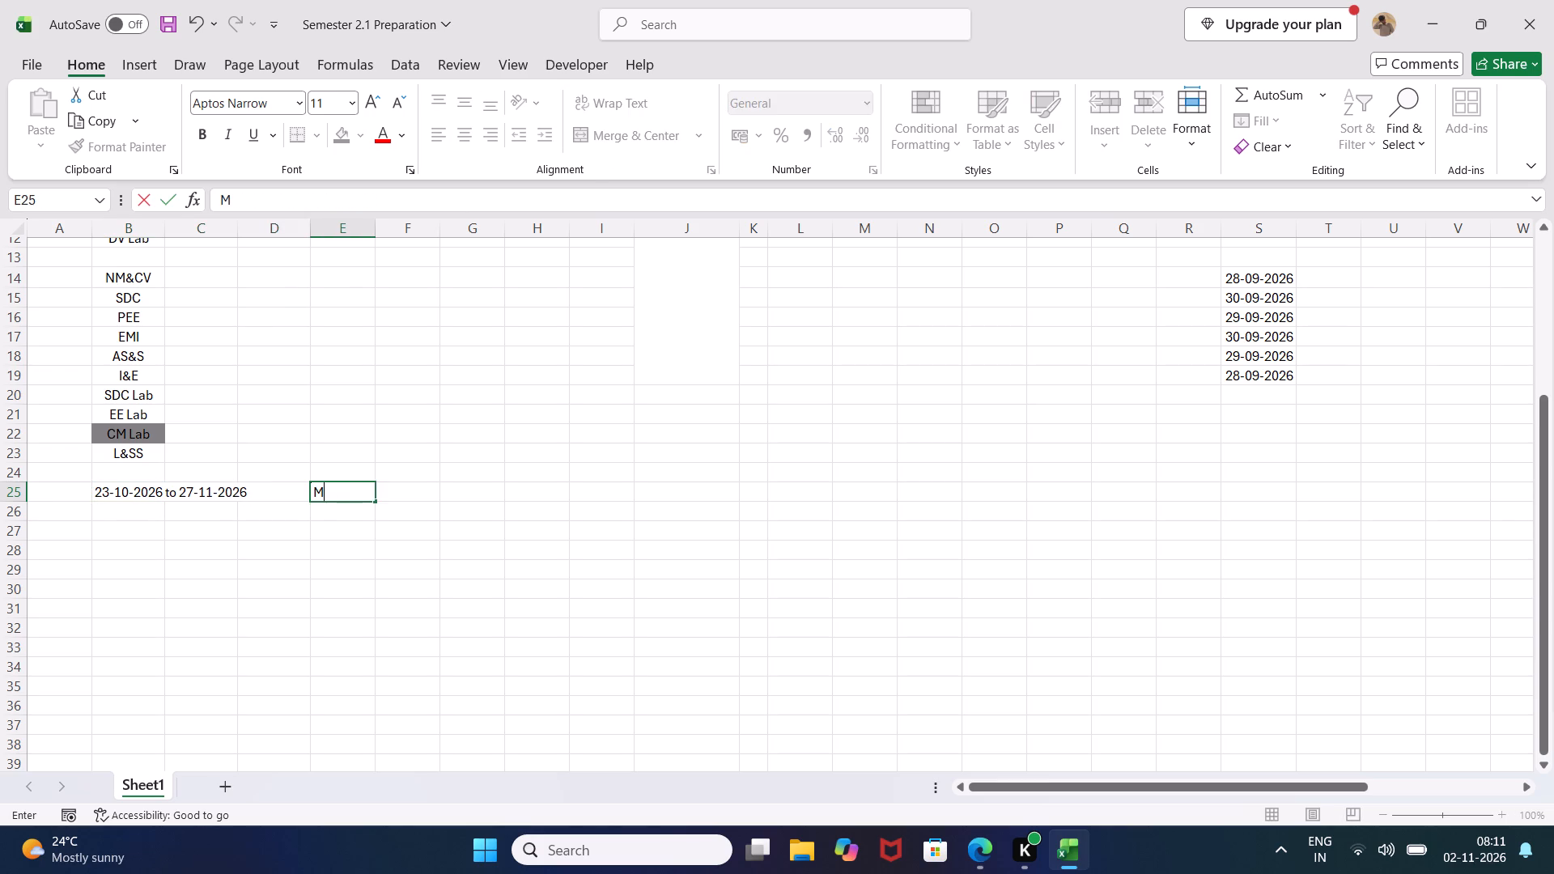
type("ID 2")
key("Return")
Move the date range and its "MID 2" label from B25:E25 down to B28:E28, consulting the academic calendar.
key("Tab")
key("Left")
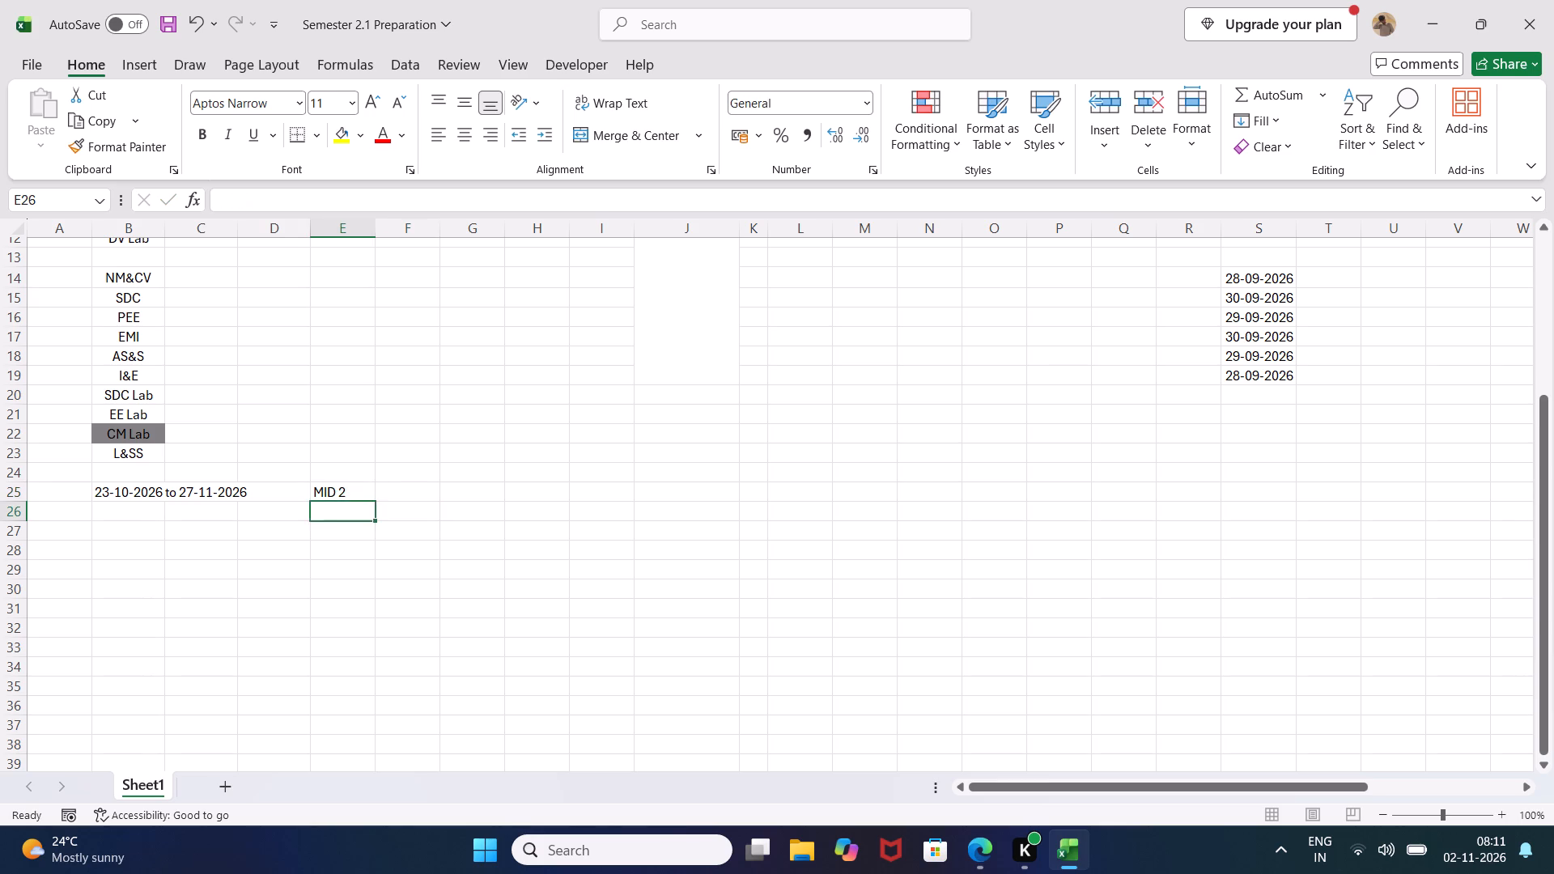
key("Left")
key("Left")
key("Left")
key("alt+Tab")
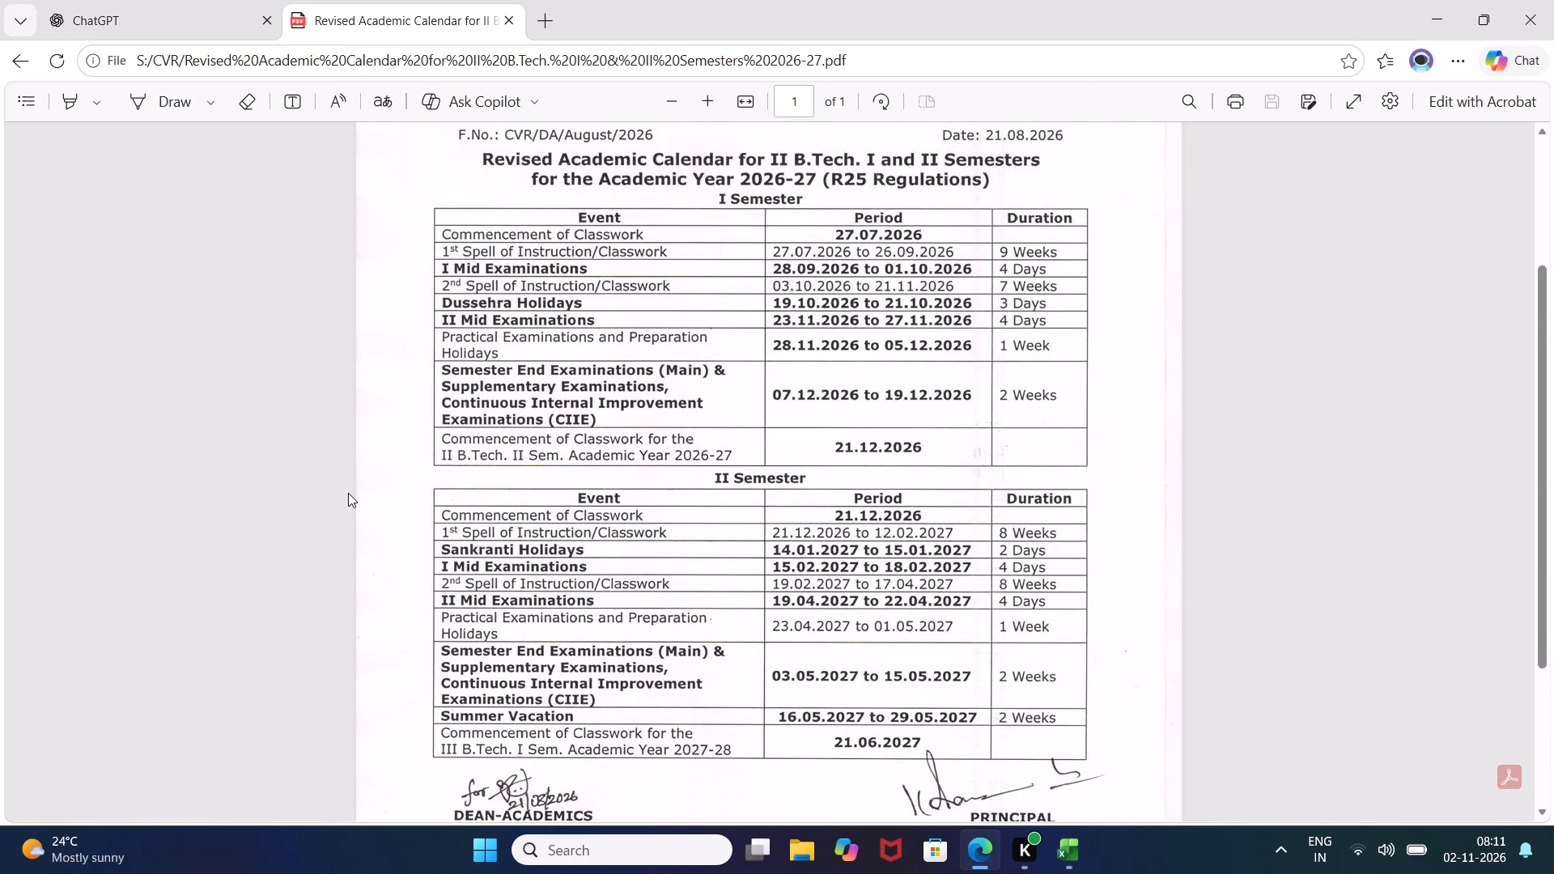
key("alt+Tab")
key("Up")
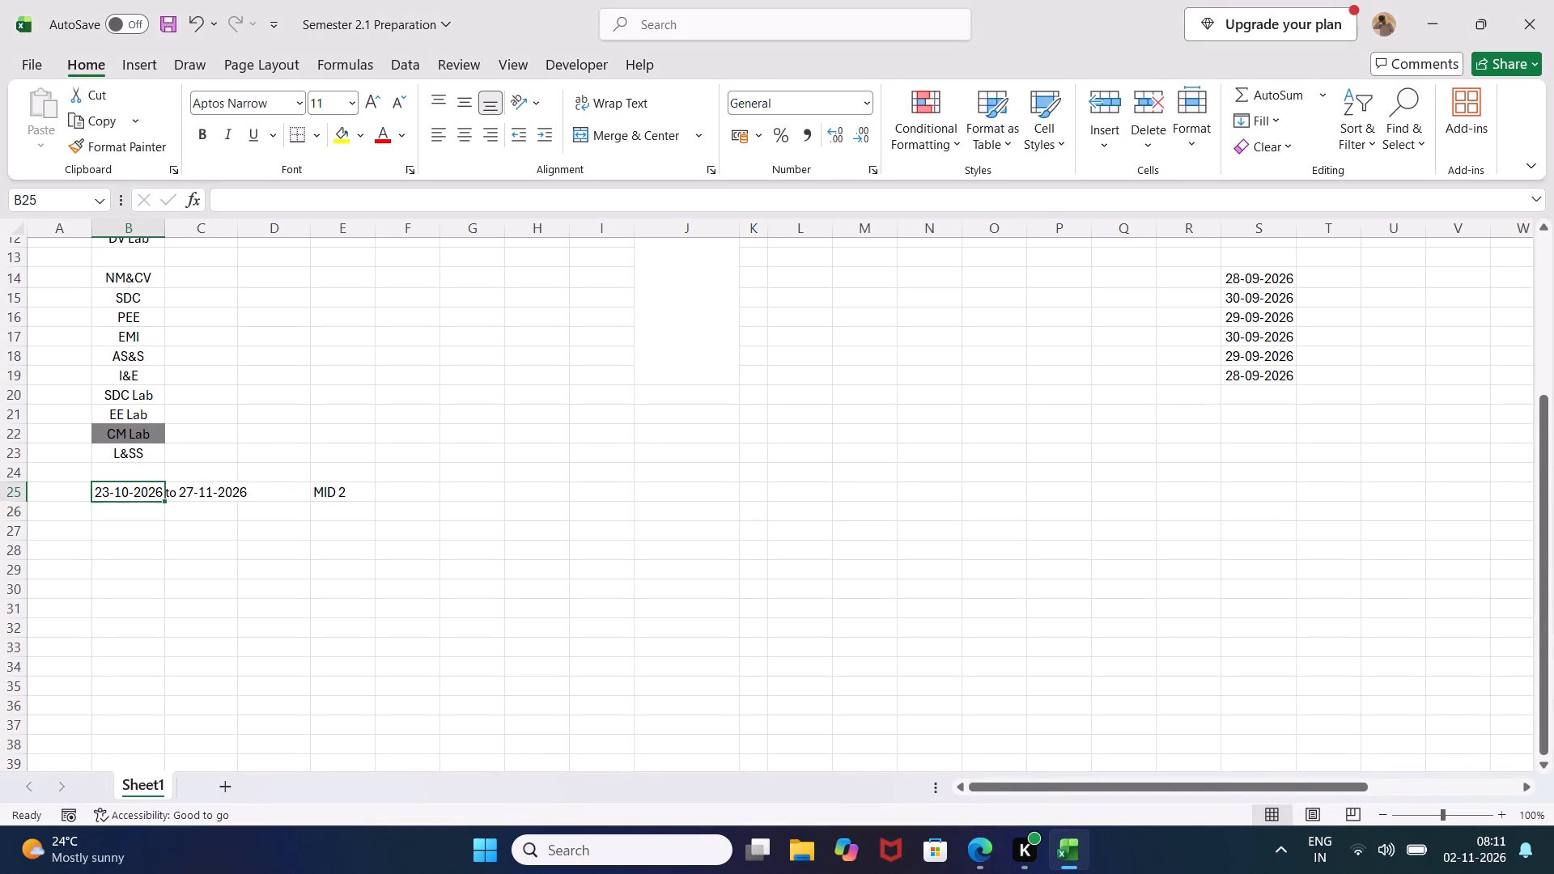
key("shift+Right")
key("shift+Right")
key("shift+Right")
key("ctrl+x")
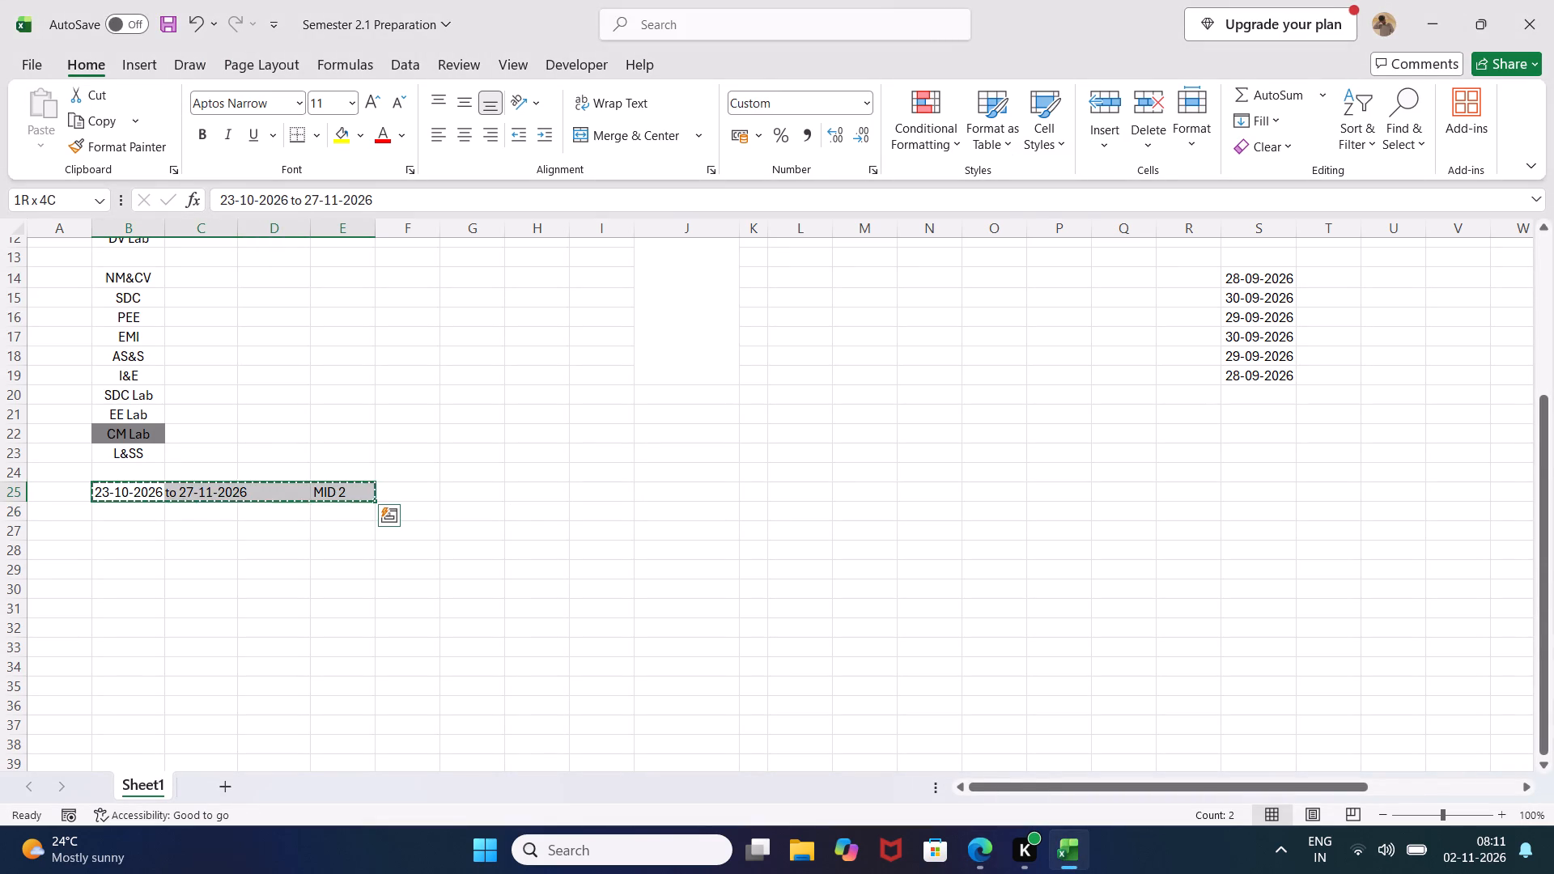
key("Down")
key("Down")
key("Down")
key("ctrl+v")
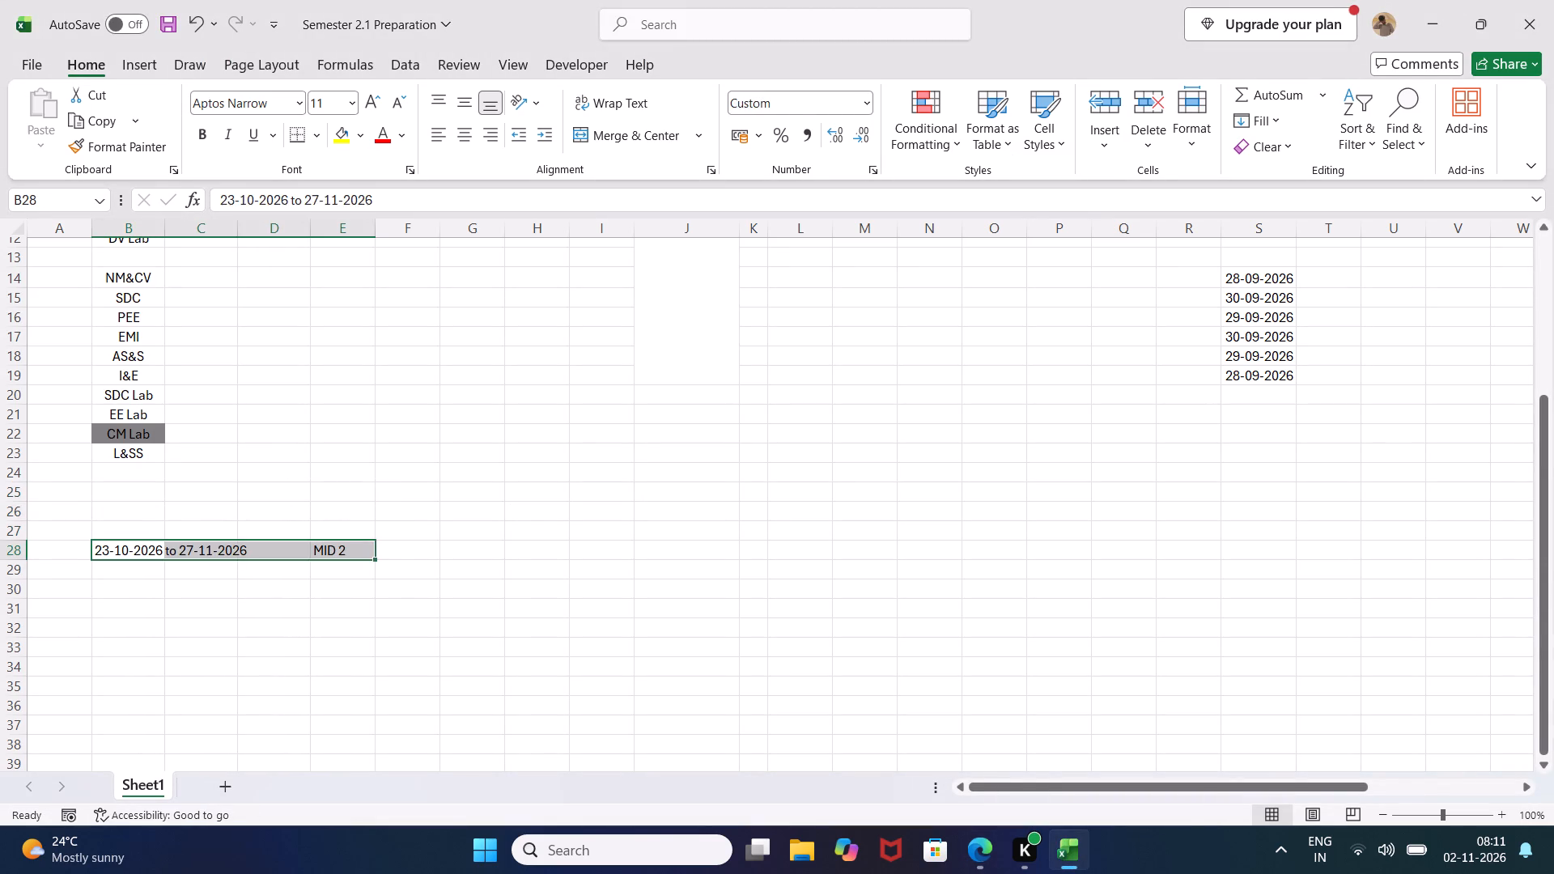
Merge and center the empty cells B27:D27 above the date range.
key("Up")
type("In")
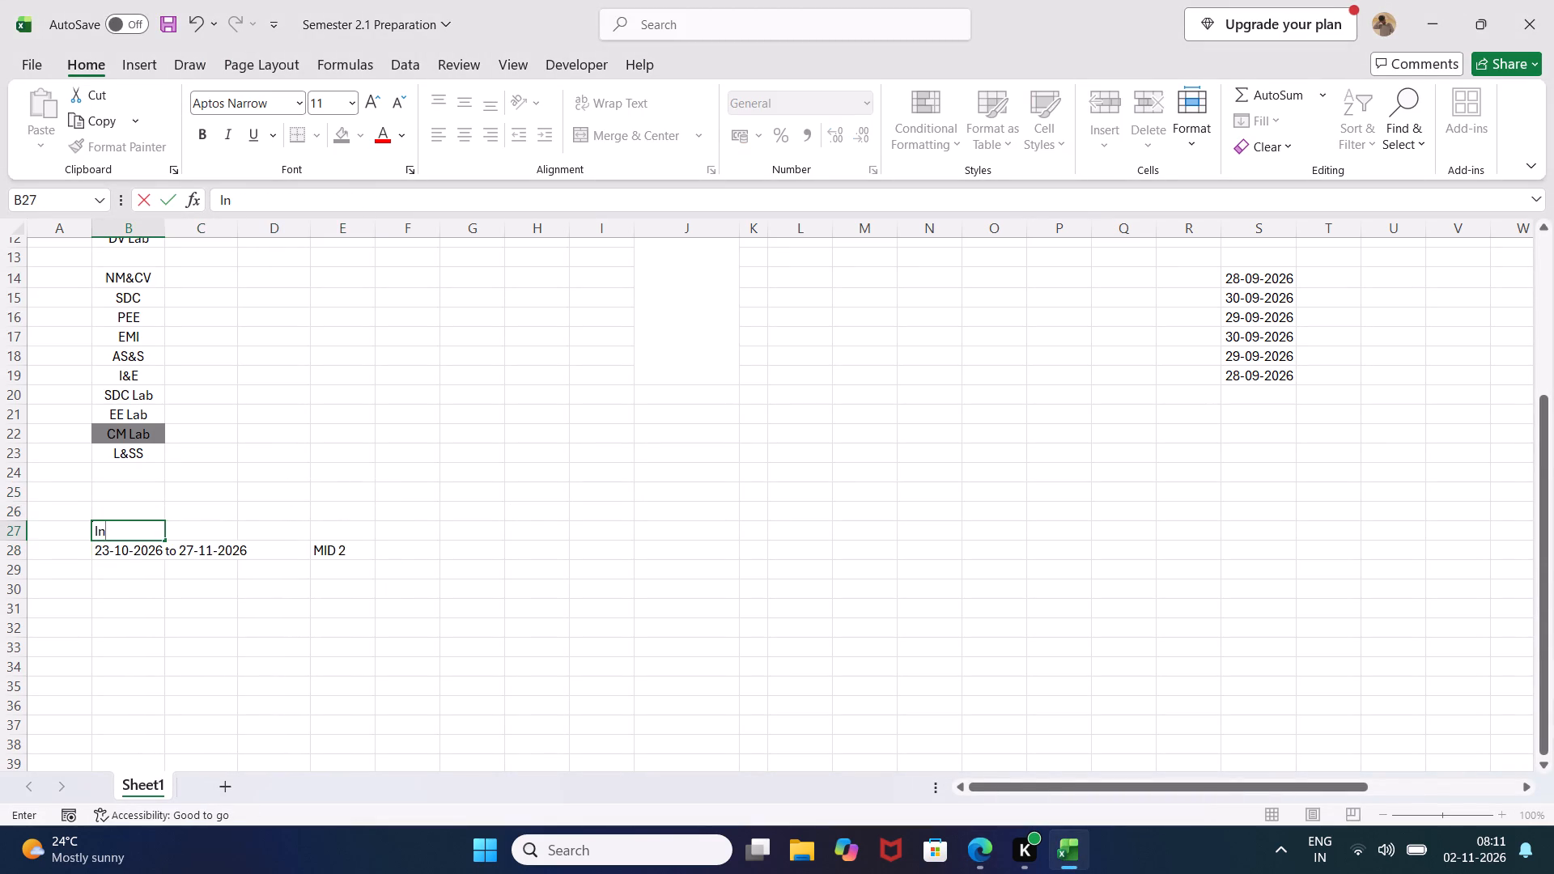
key("BackSpace")
key("BackSpace")
key("shift+Right")
key("shift+Right")
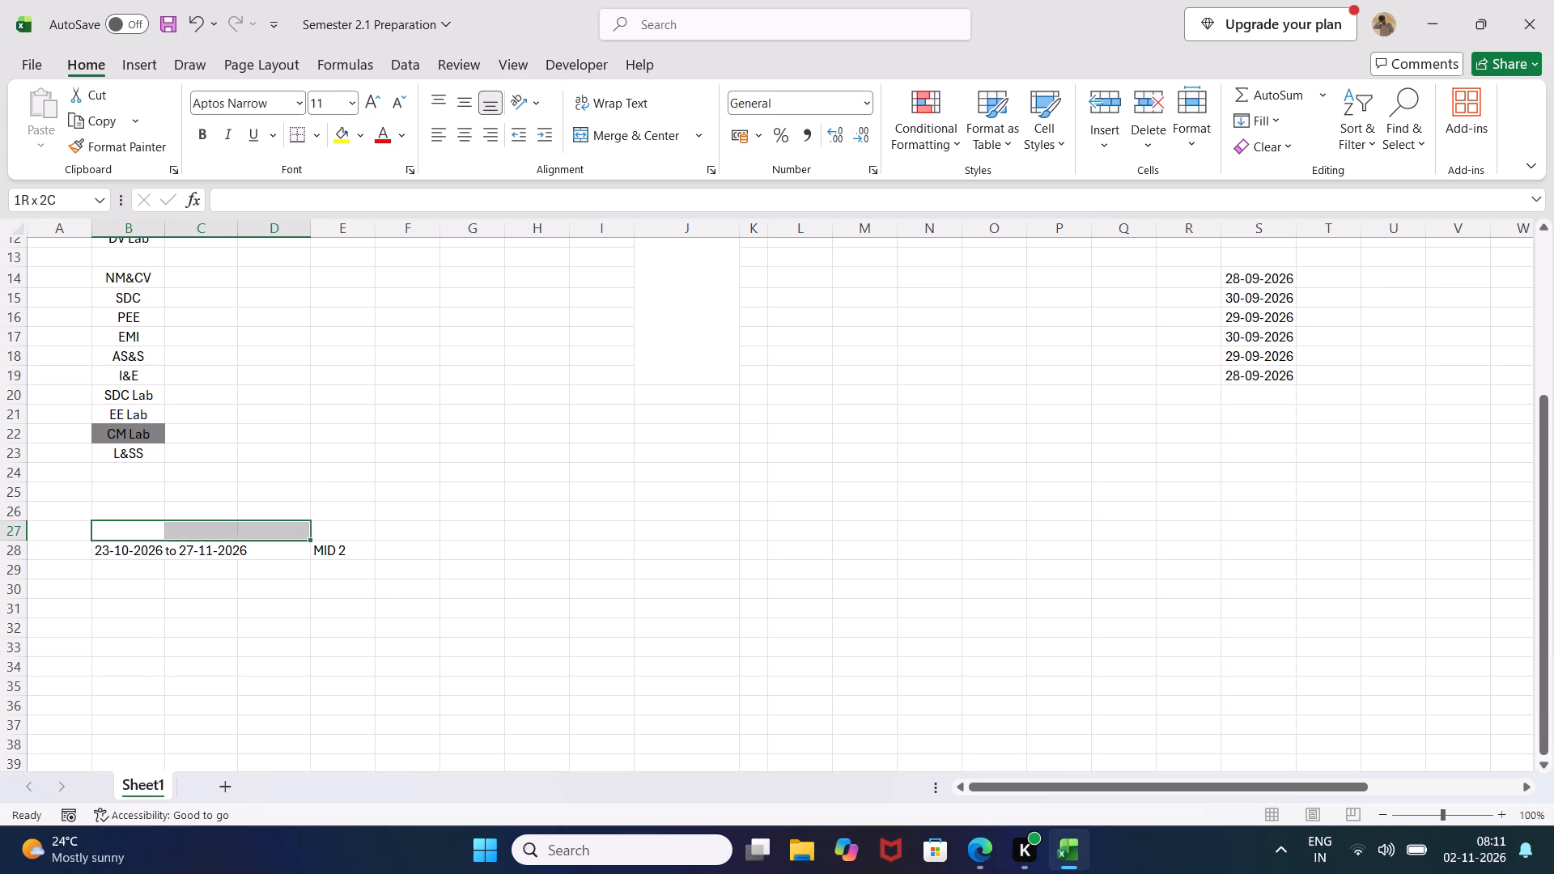
left_click(626, 133)
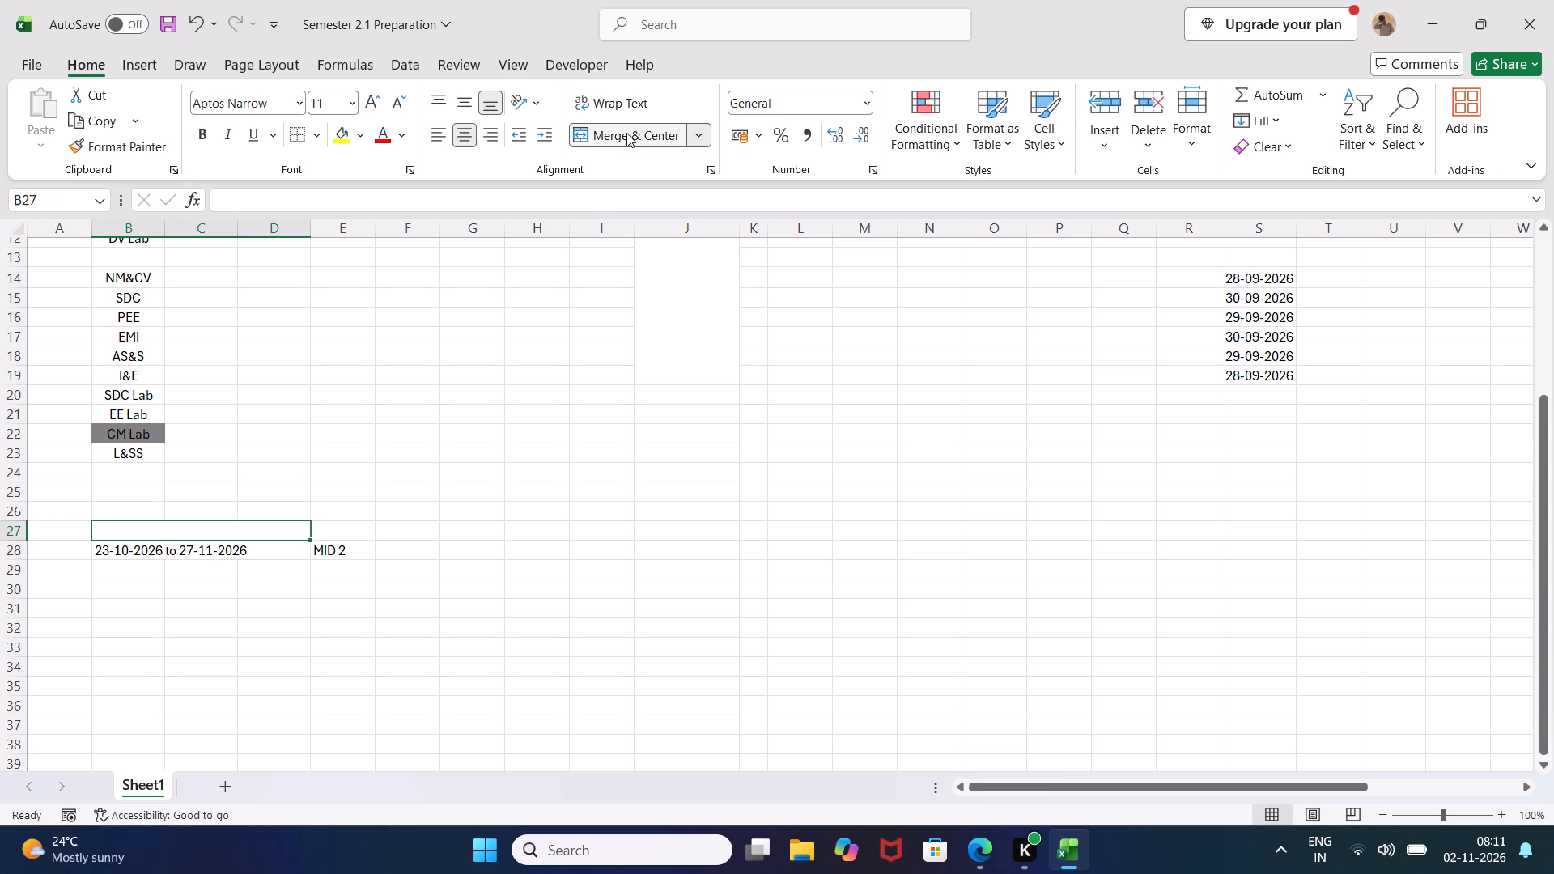
Enter the label "Internals before MIDS" in the merged cell B27:D27.
type("In")
type("ternals before")
key("space")
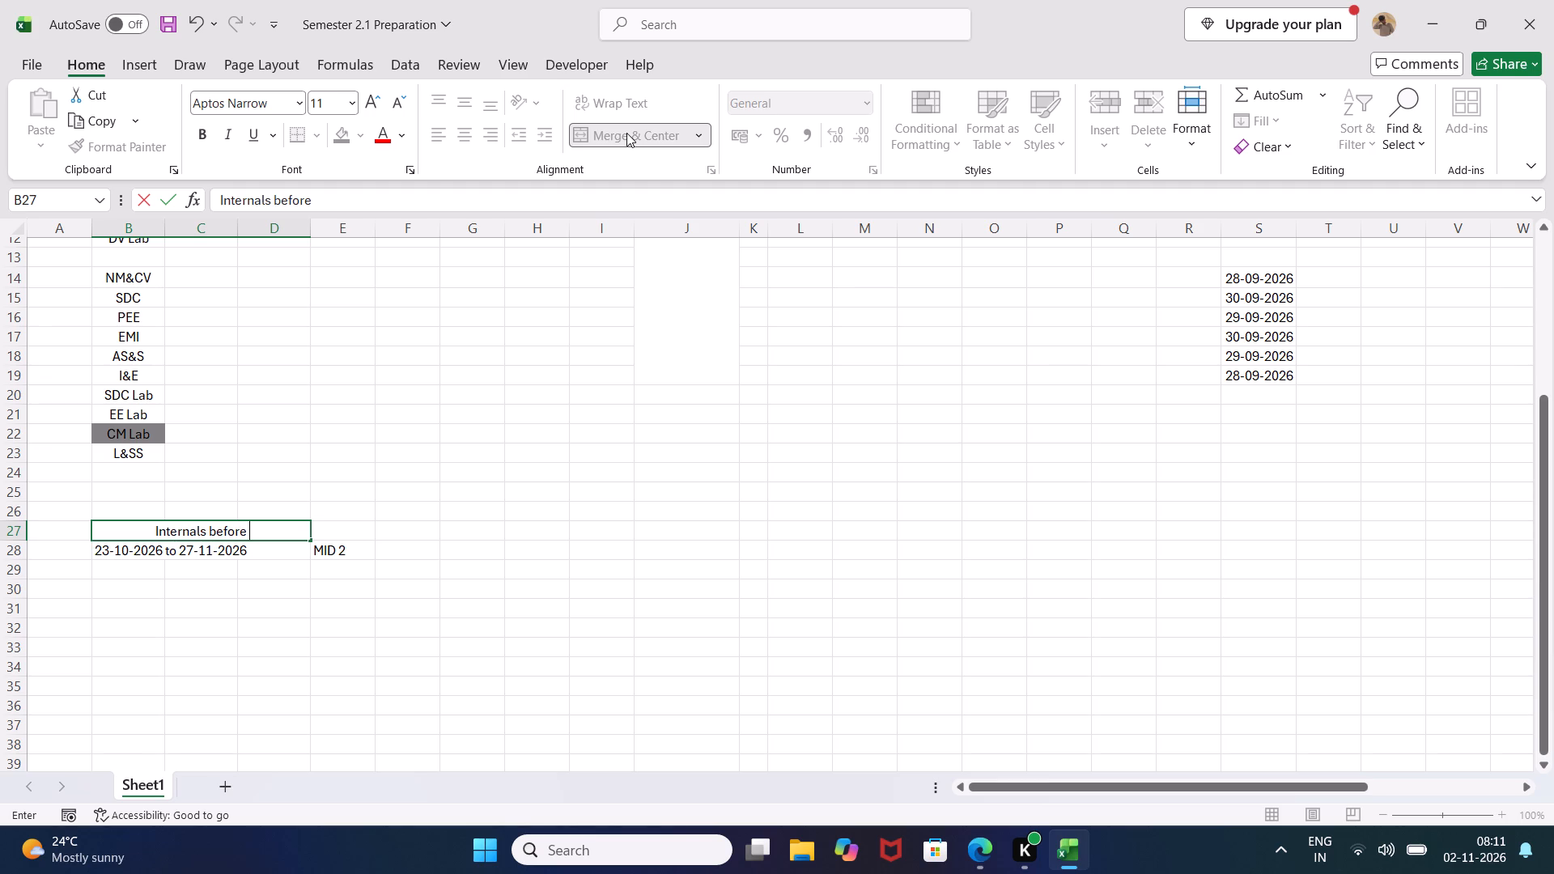
key("BackSpace")
type("Week")
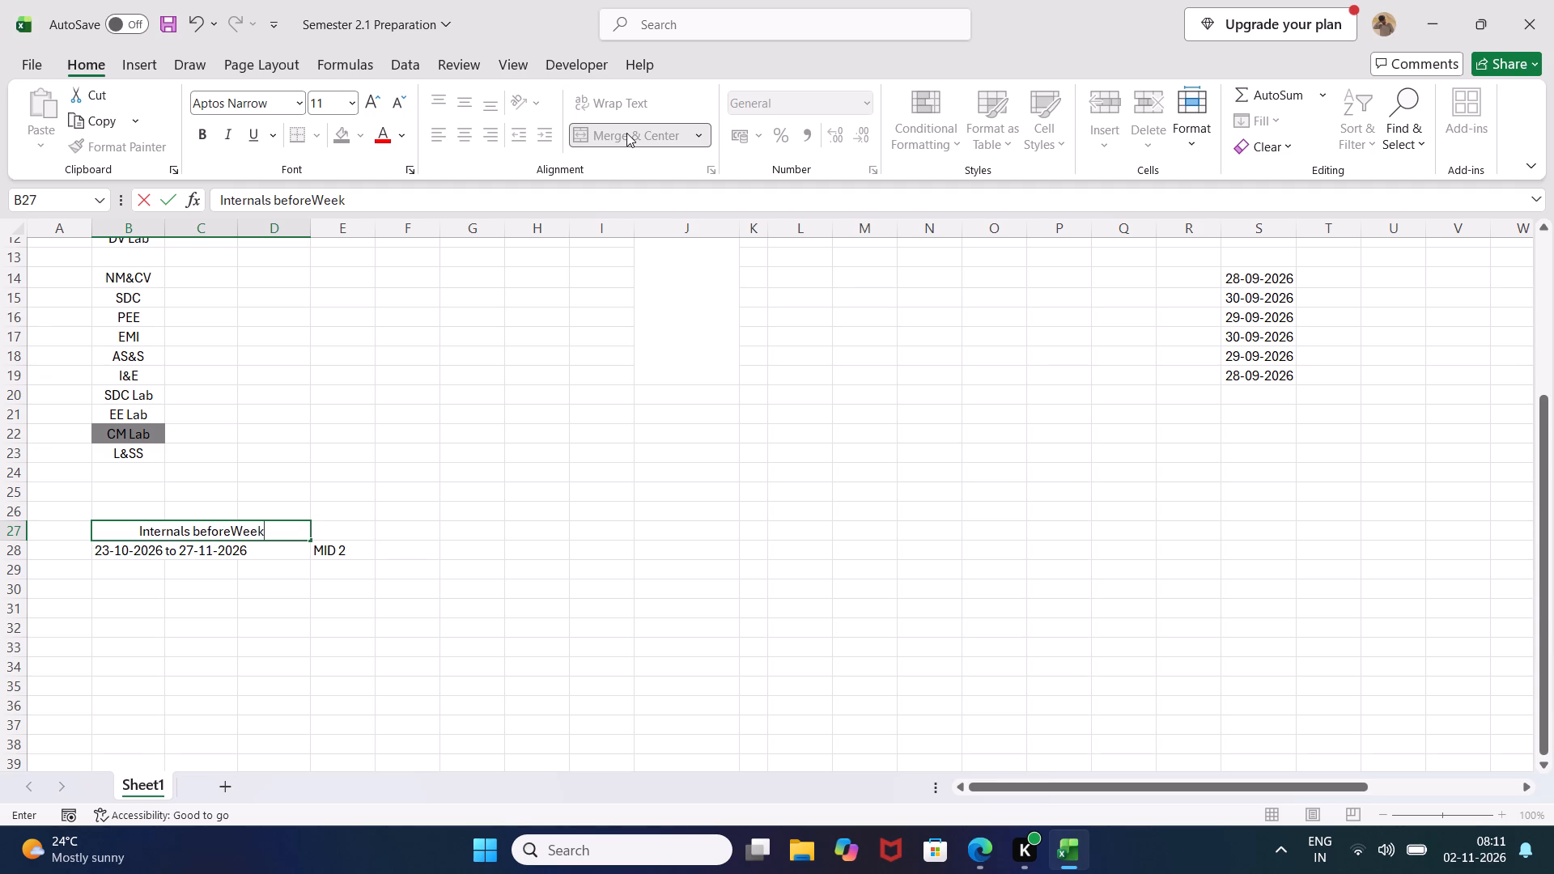
key("Left")
key("Left")
key("Right")
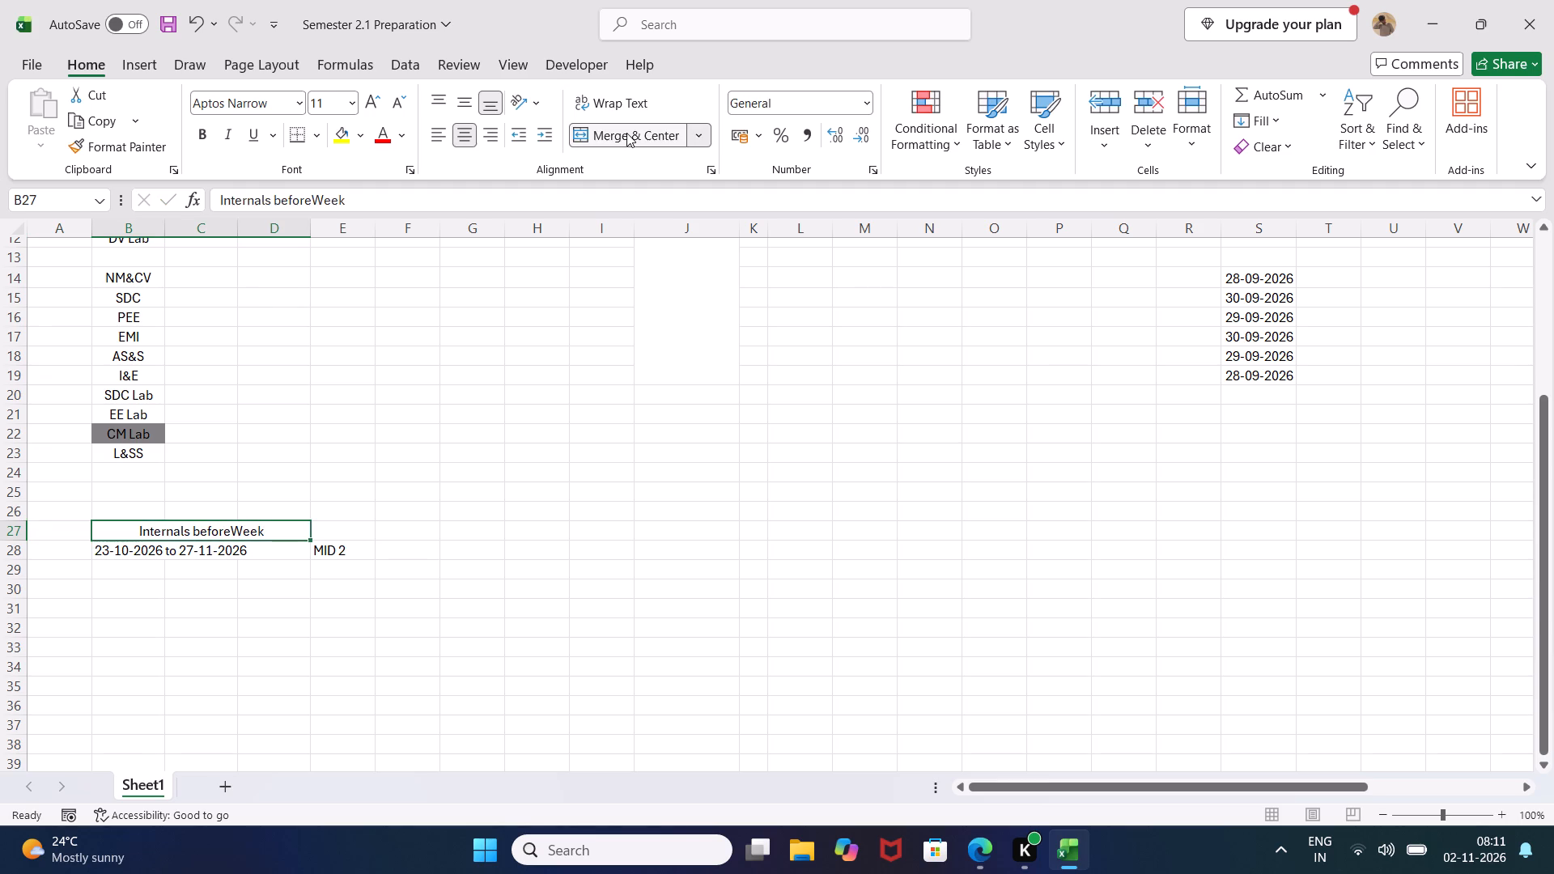
left_click(314, 197)
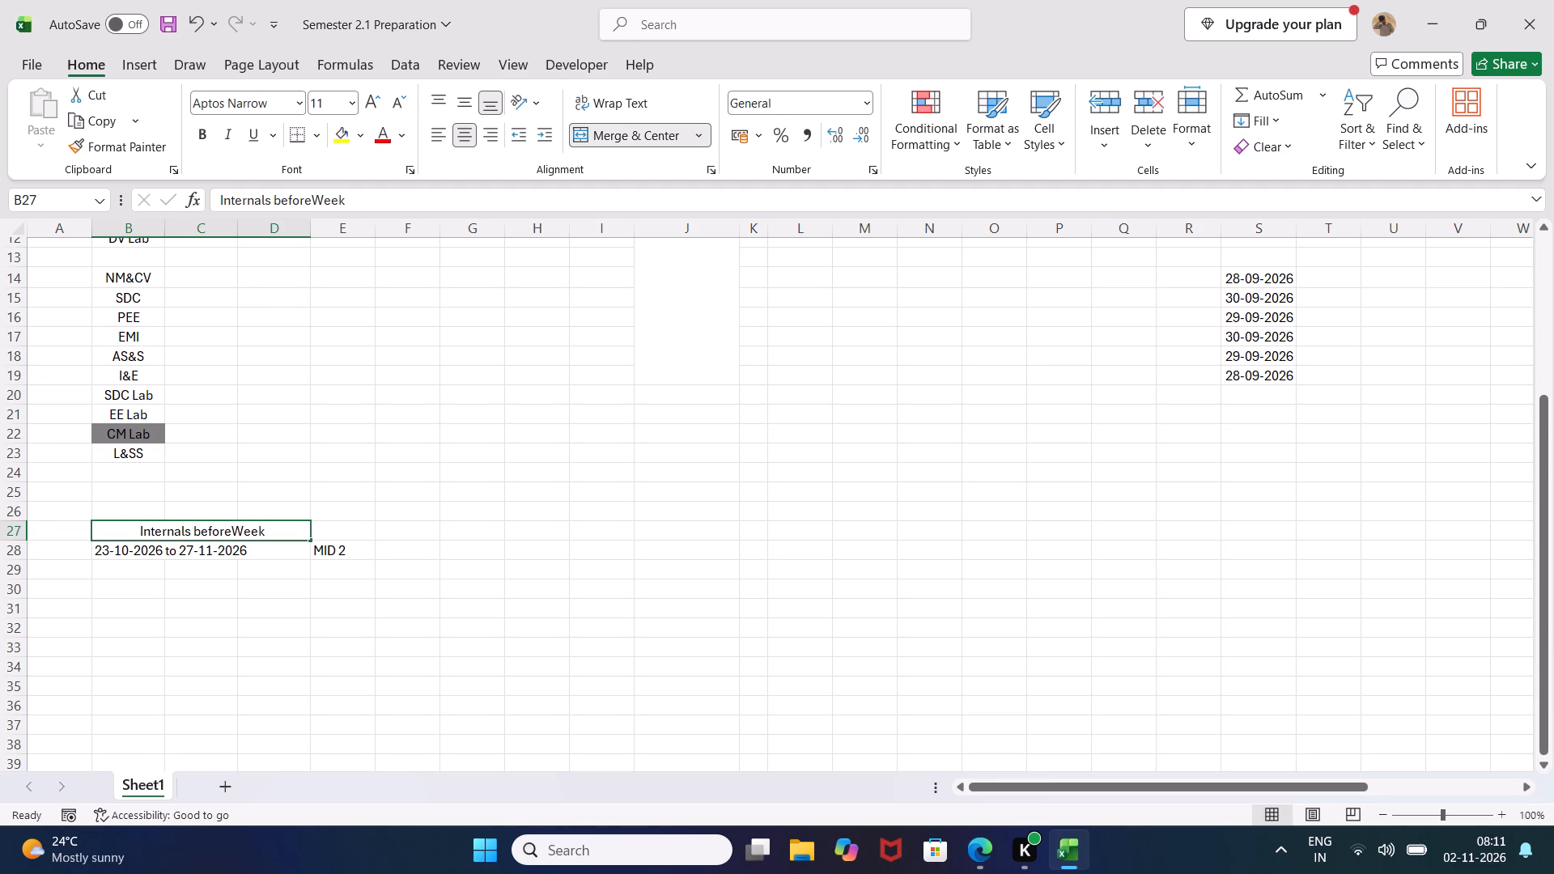
key("space")
type("mids")
key("BackSpace")
key("BackSpace")
key("BackSpace")
key("BackSpace")
type("MIDS")
key("shift+Right")
key("shift+Right")
key("shift+Right")
key("shift+Right")
key("shift+Right")
key("shift+Right")
key("shift+Right")
key("shift+Right")
key("shift+Right")
key("shift+Right")
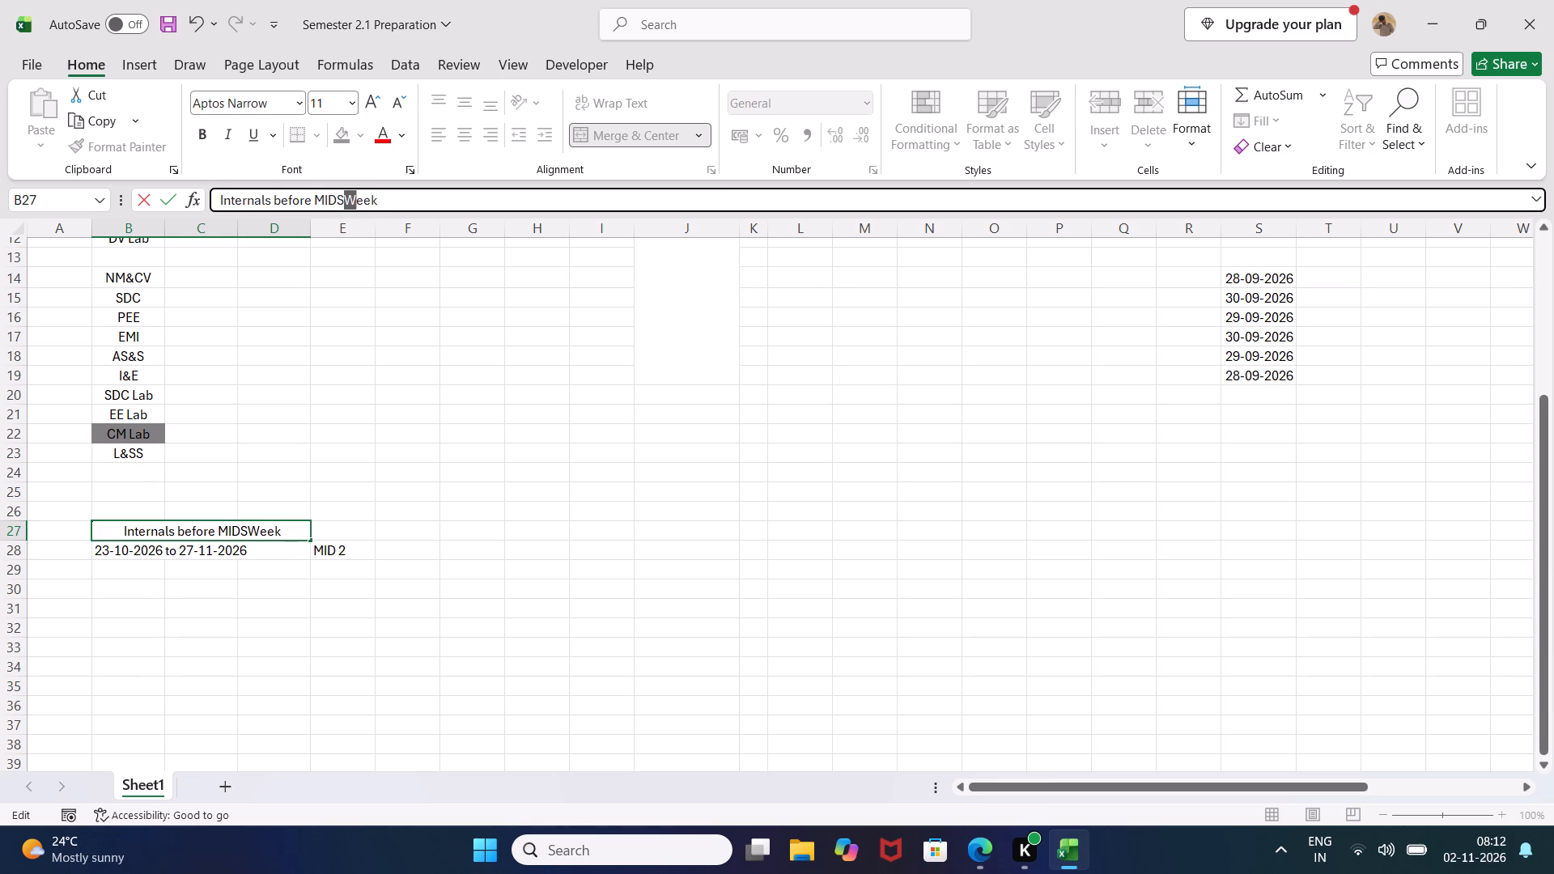
key("BackSpace")
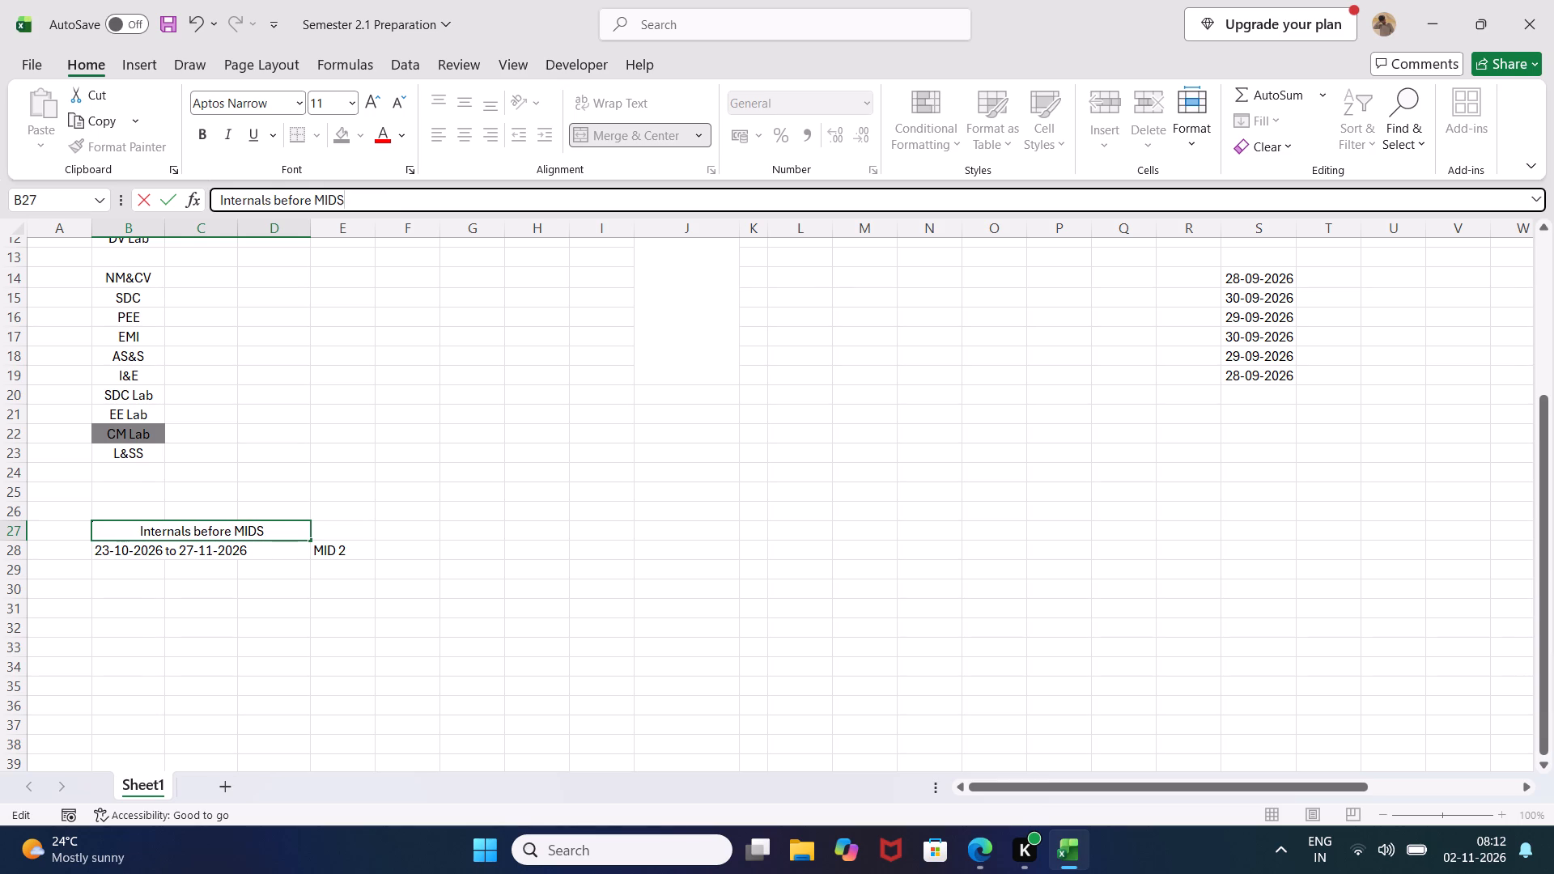
key("Down")
key("Down")
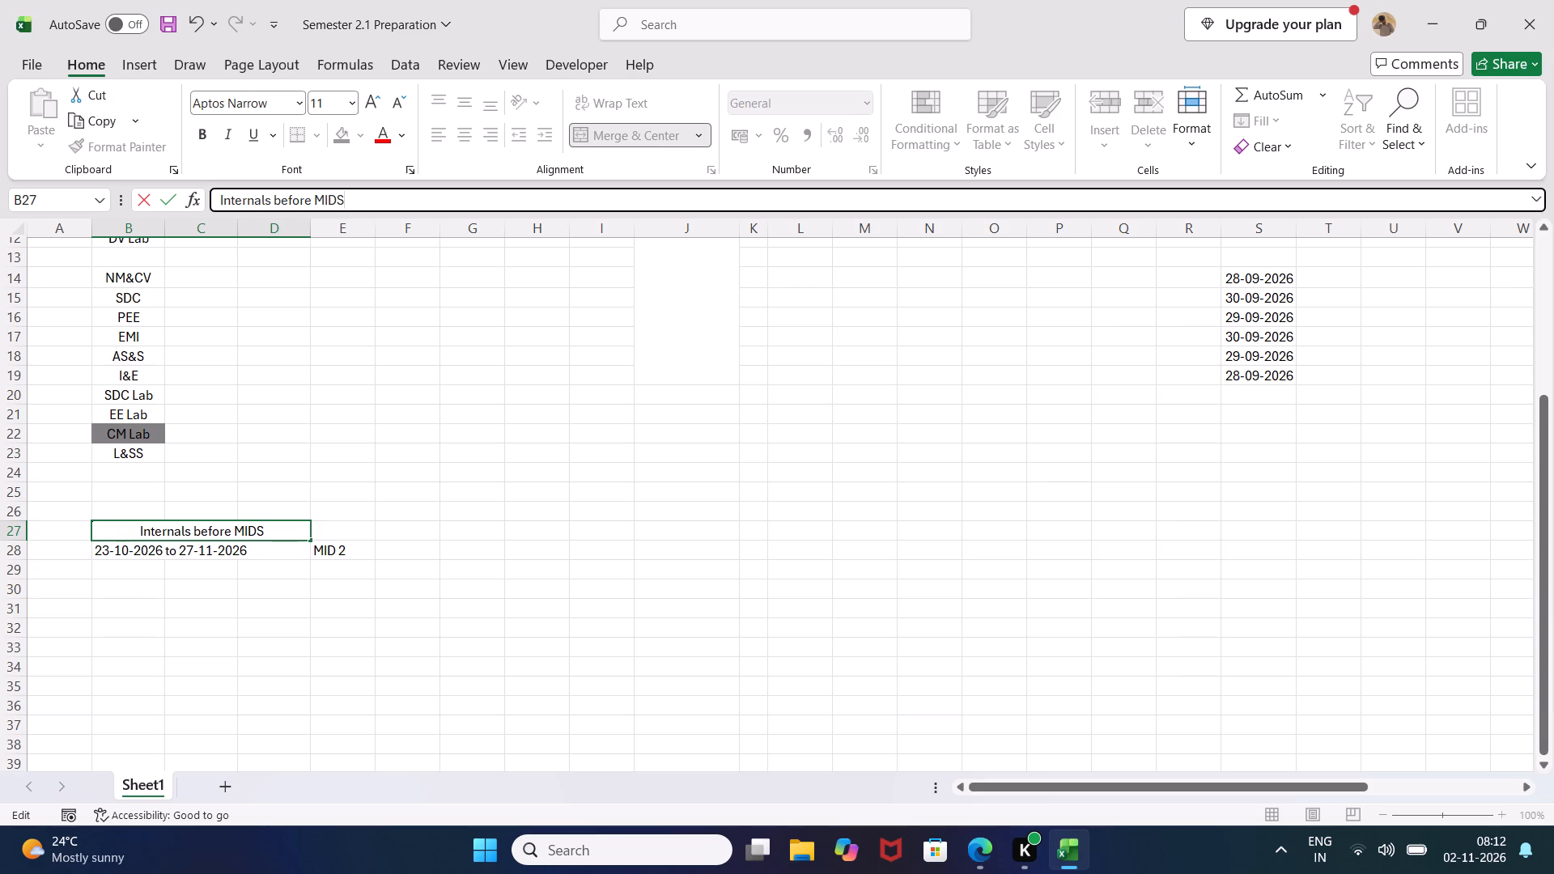
left_click(338, 532)
left_click(338, 532)
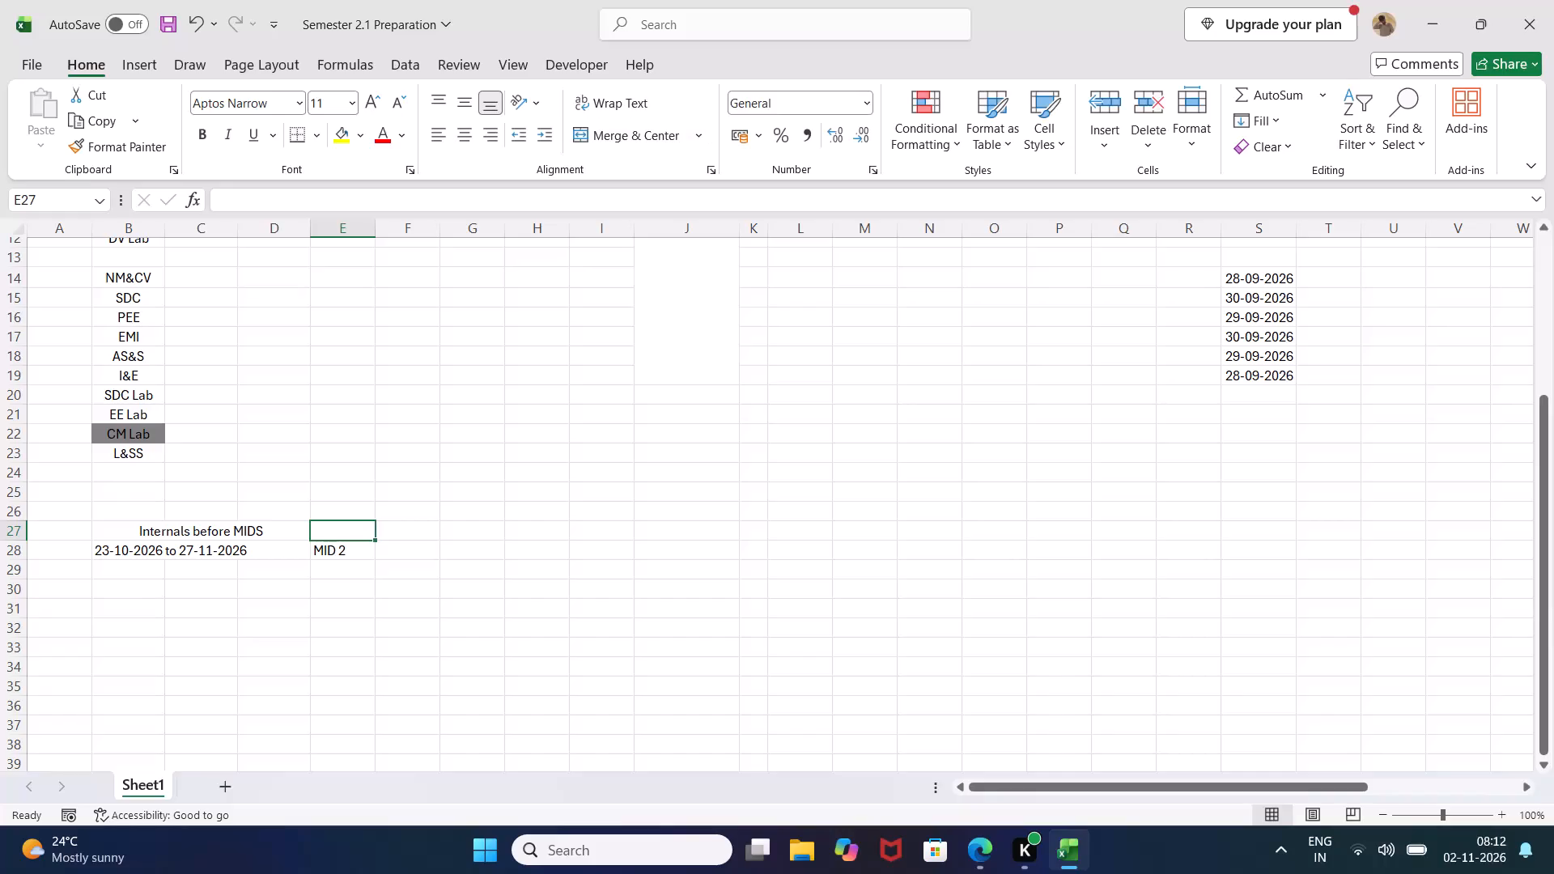
Merge and center the date range across B28:D28.
left_click(284, 548)
left_click(219, 548)
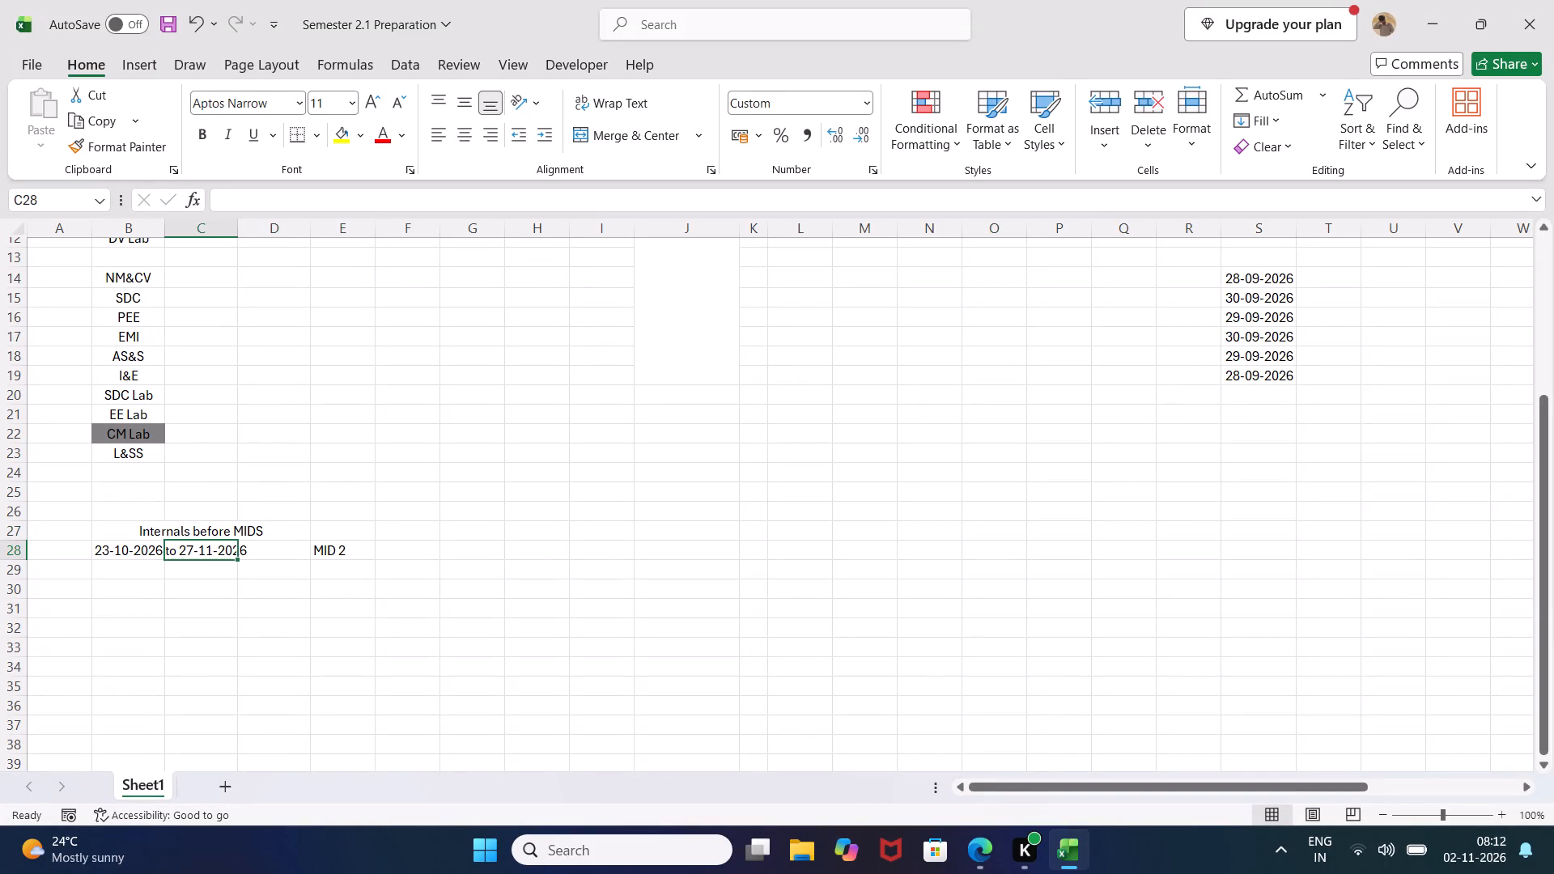
left_click(143, 557)
key("Right")
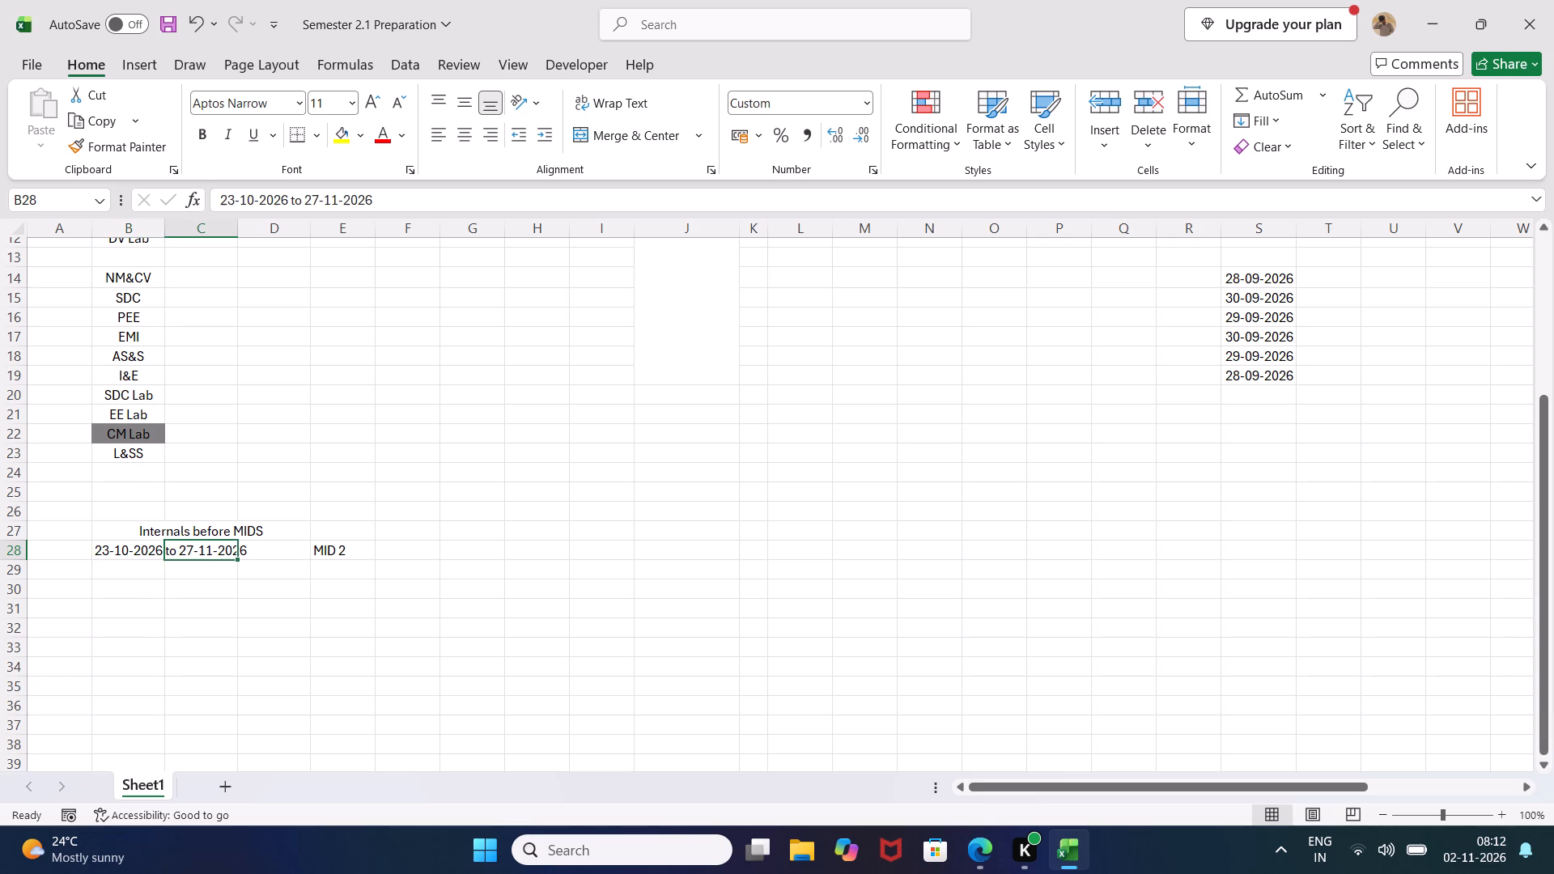
key("Left")
key("shift+Right")
key("shift+Right")
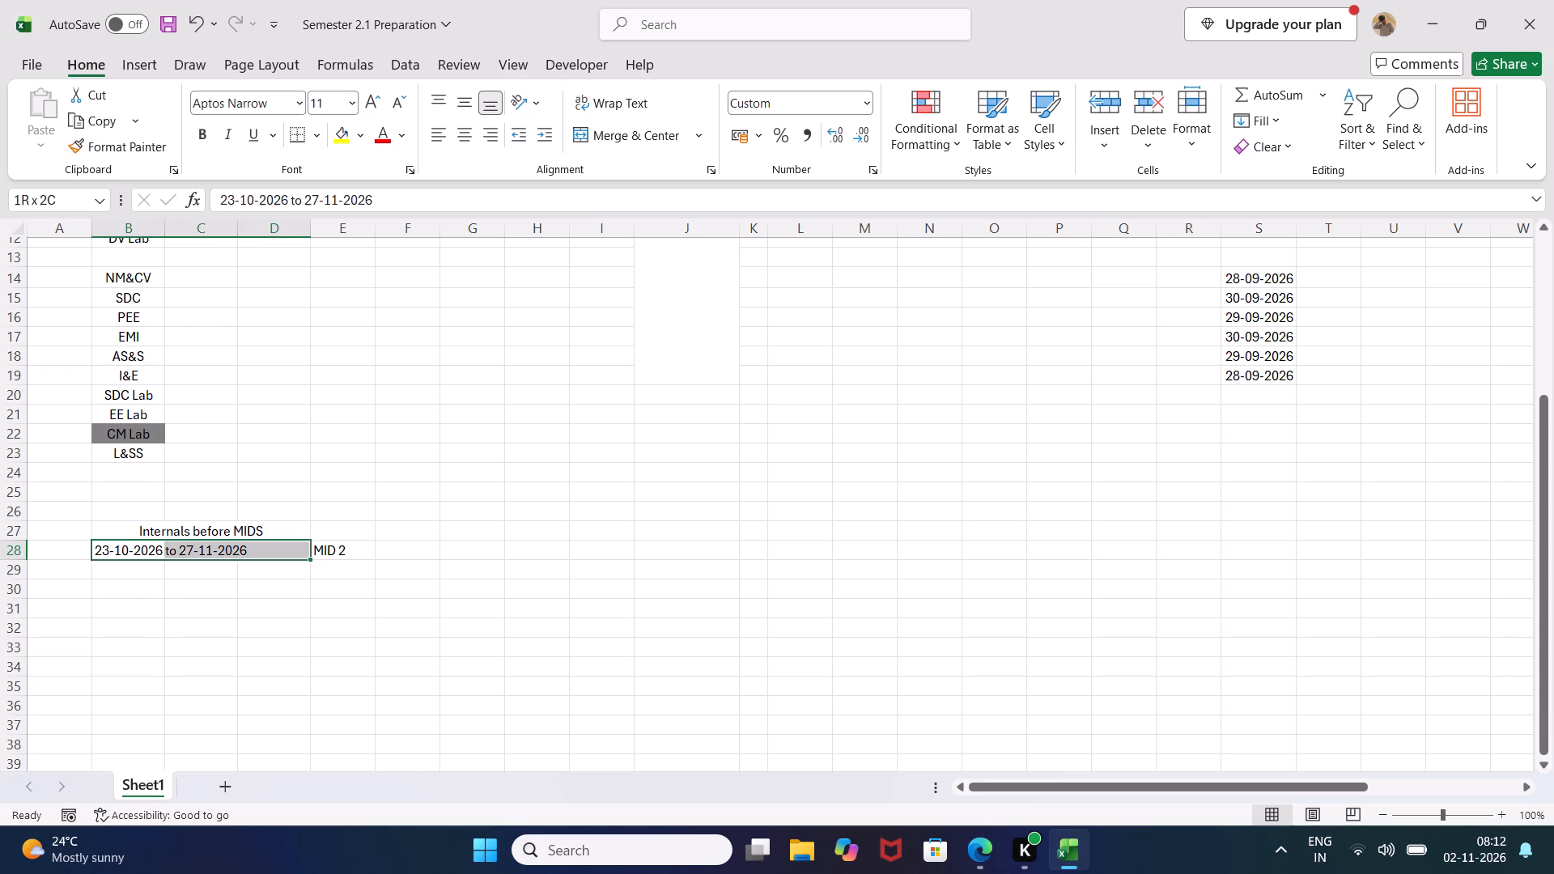
left_click(622, 124)
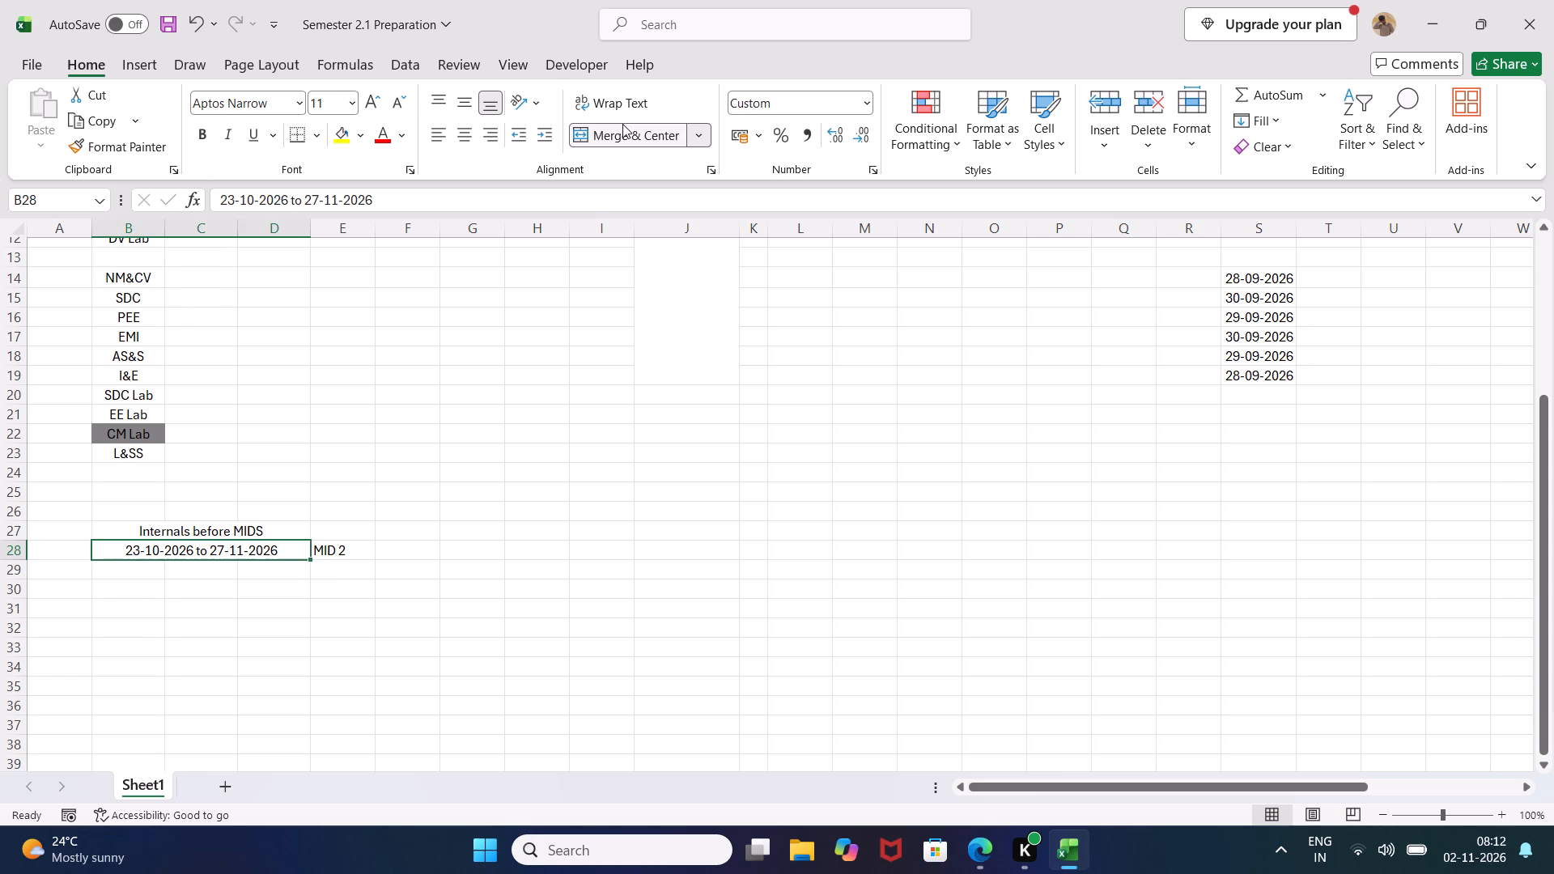
Append "MID 2" to the end of the date range text in merged cell B28:D28.
left_click(516, 202)
type("MID @")
key("BackSpace")
key("2")
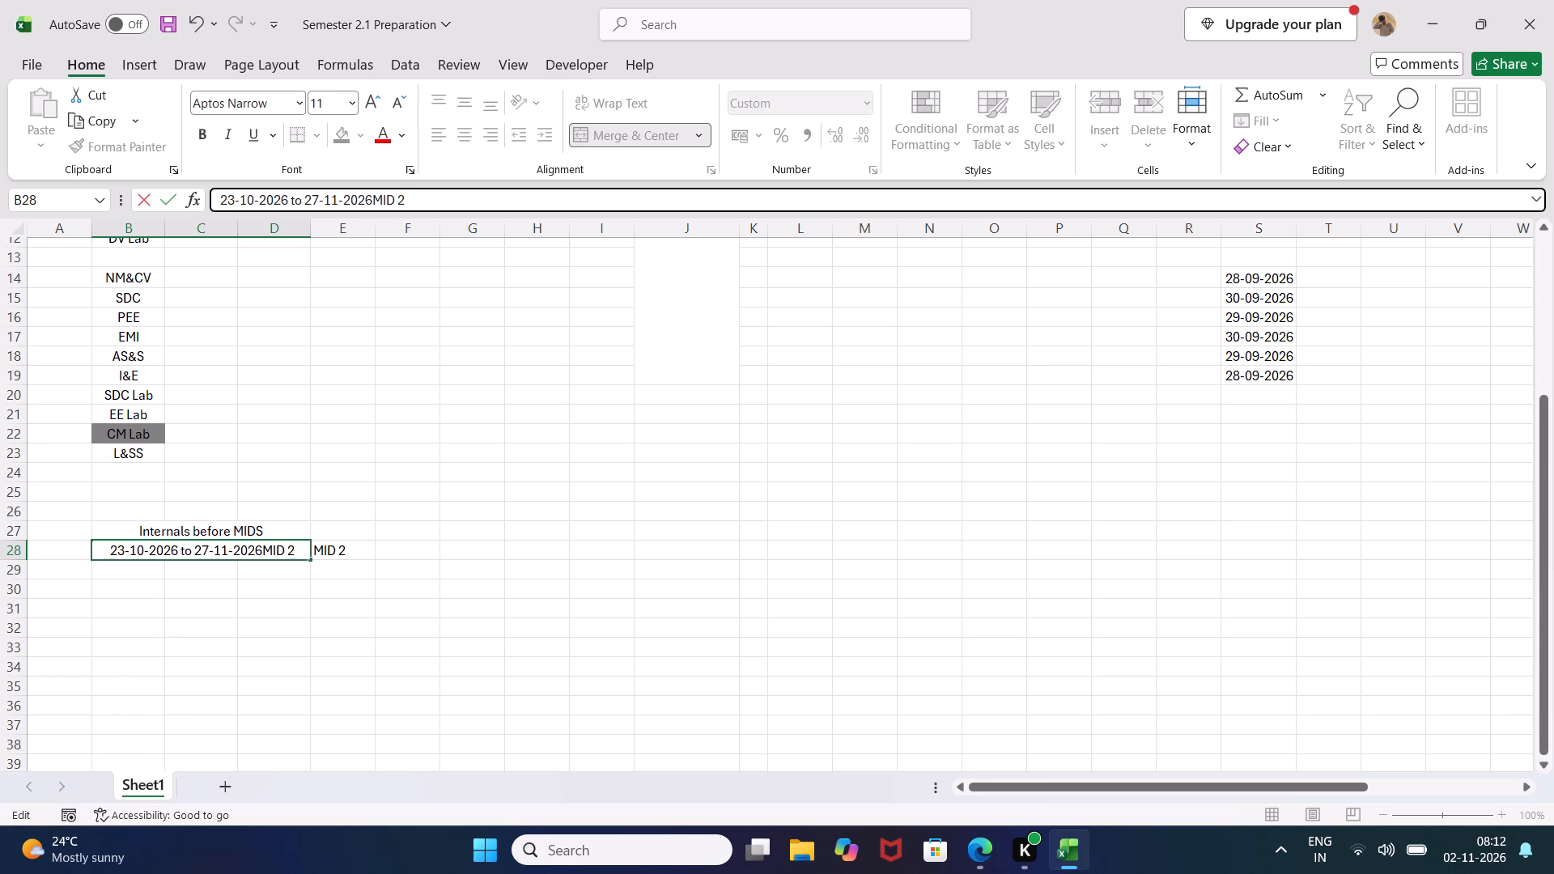
Move the date range text out of merged cell B28:D28 into E28, replacing the label there and leaving "MID 2" behind.
key("Left")
key("Left")
key("Left")
key("Left")
key("Left")
key("shift+Left")
key("shift+Left")
key("shift+Left")
key("shift+Left")
key("shift+Left")
key("shift+Left")
key("shift+Left")
key("shift+Left")
key("shift+Left")
key("shift+Left")
key("shift+Left")
key("shift+Left")
key("shift+Left")
key("shift+Left")
key("shift+Left")
key("shift+Left")
key("shift+Left")
key("shift+Left")
key("shift+Left")
key("shift+Left")
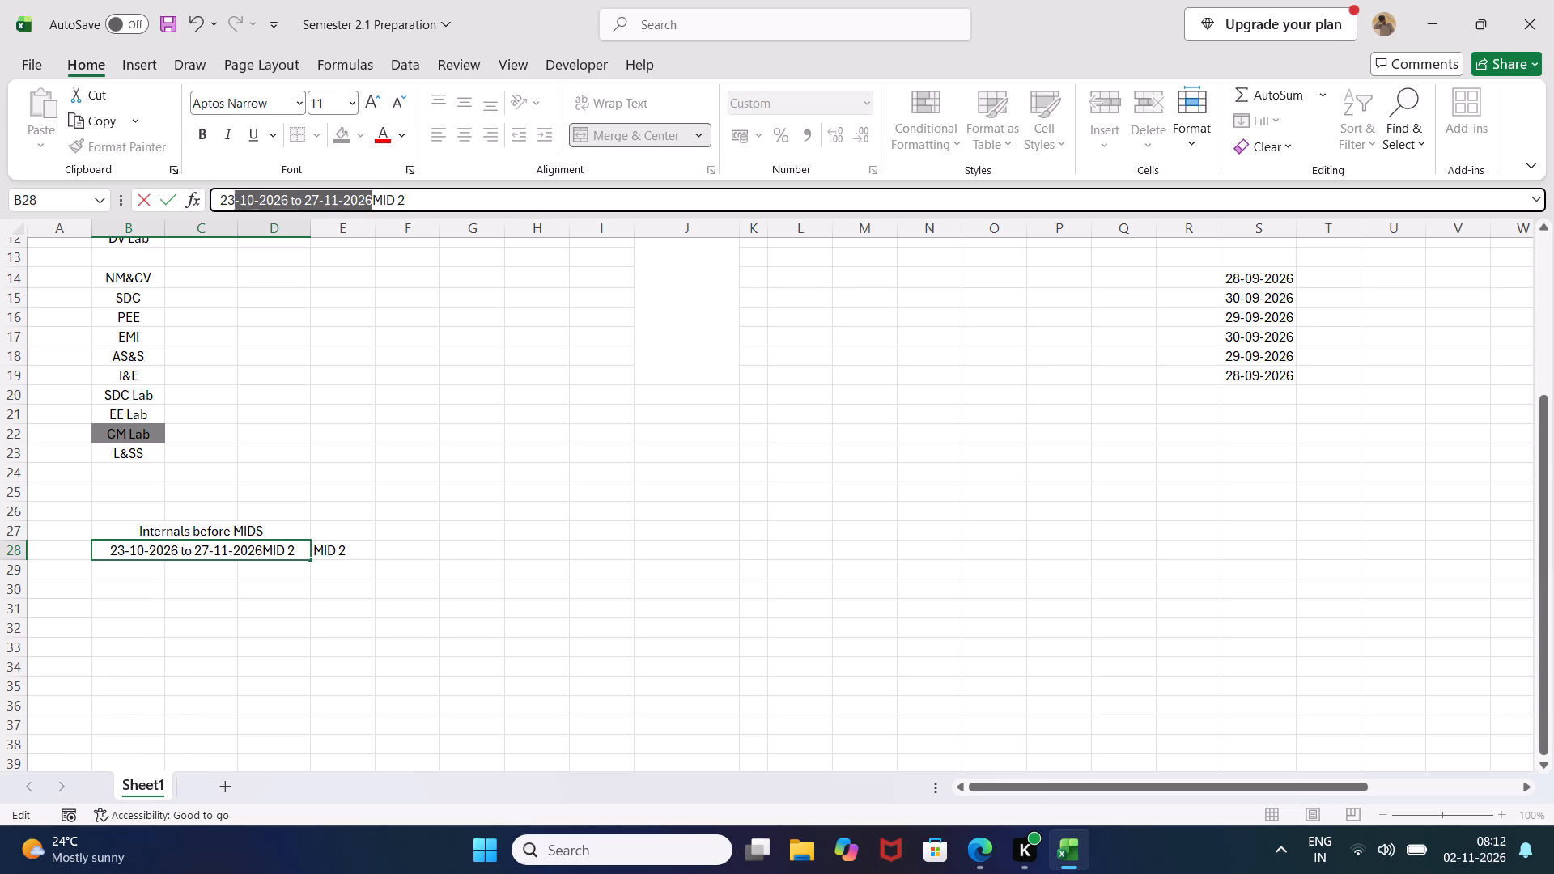
key("ctrl+x")
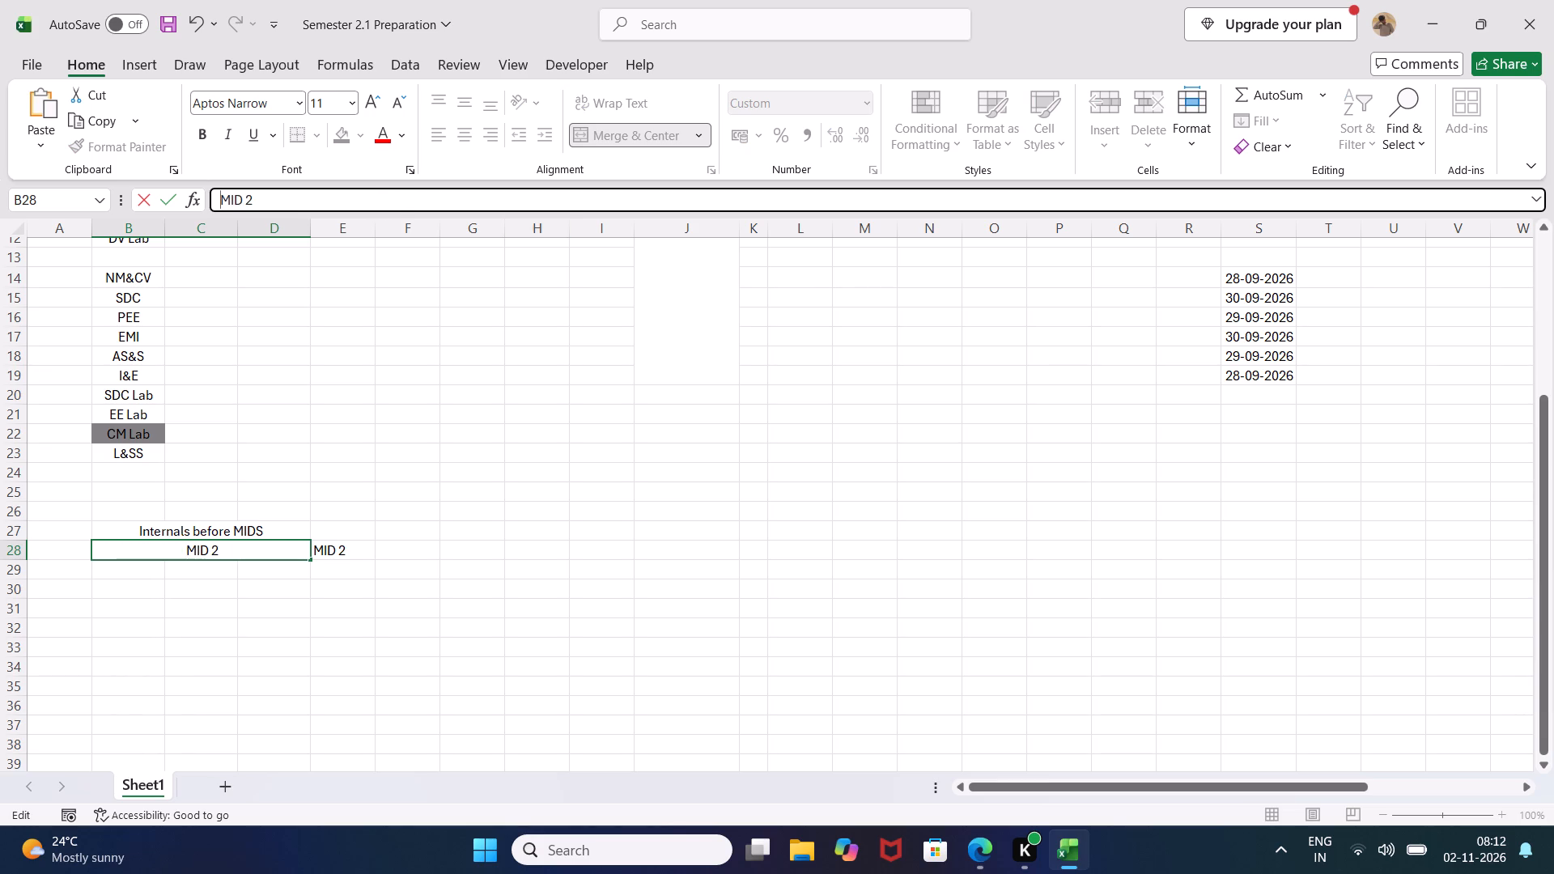
left_click(349, 545)
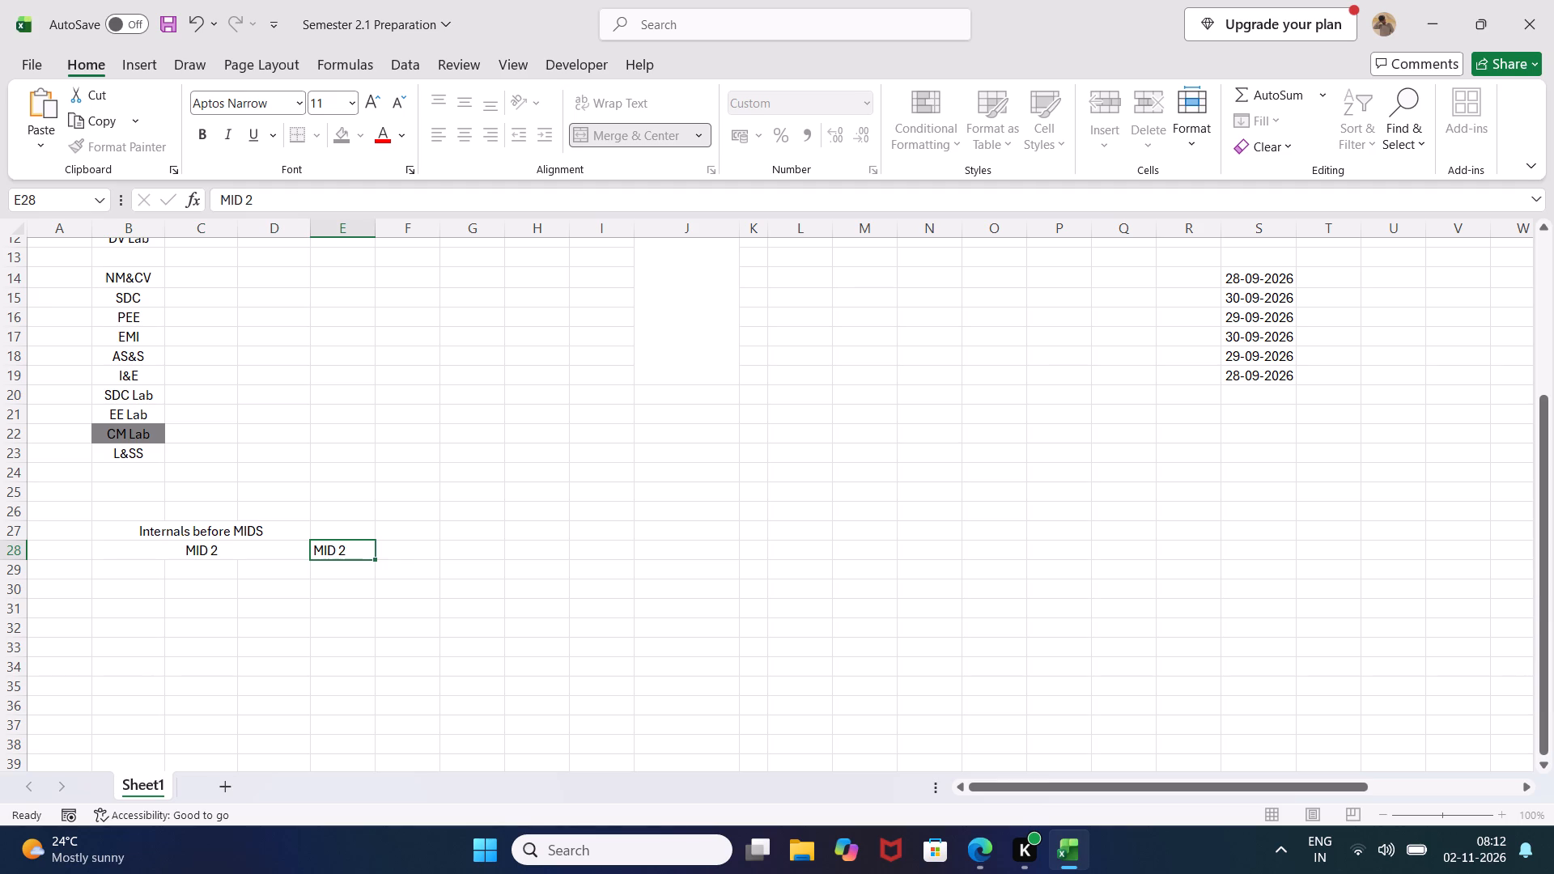
key("ctrl+v")
Enter "Before 22" in E27 beside the "Internals before MIDS" label.
left_click(344, 524)
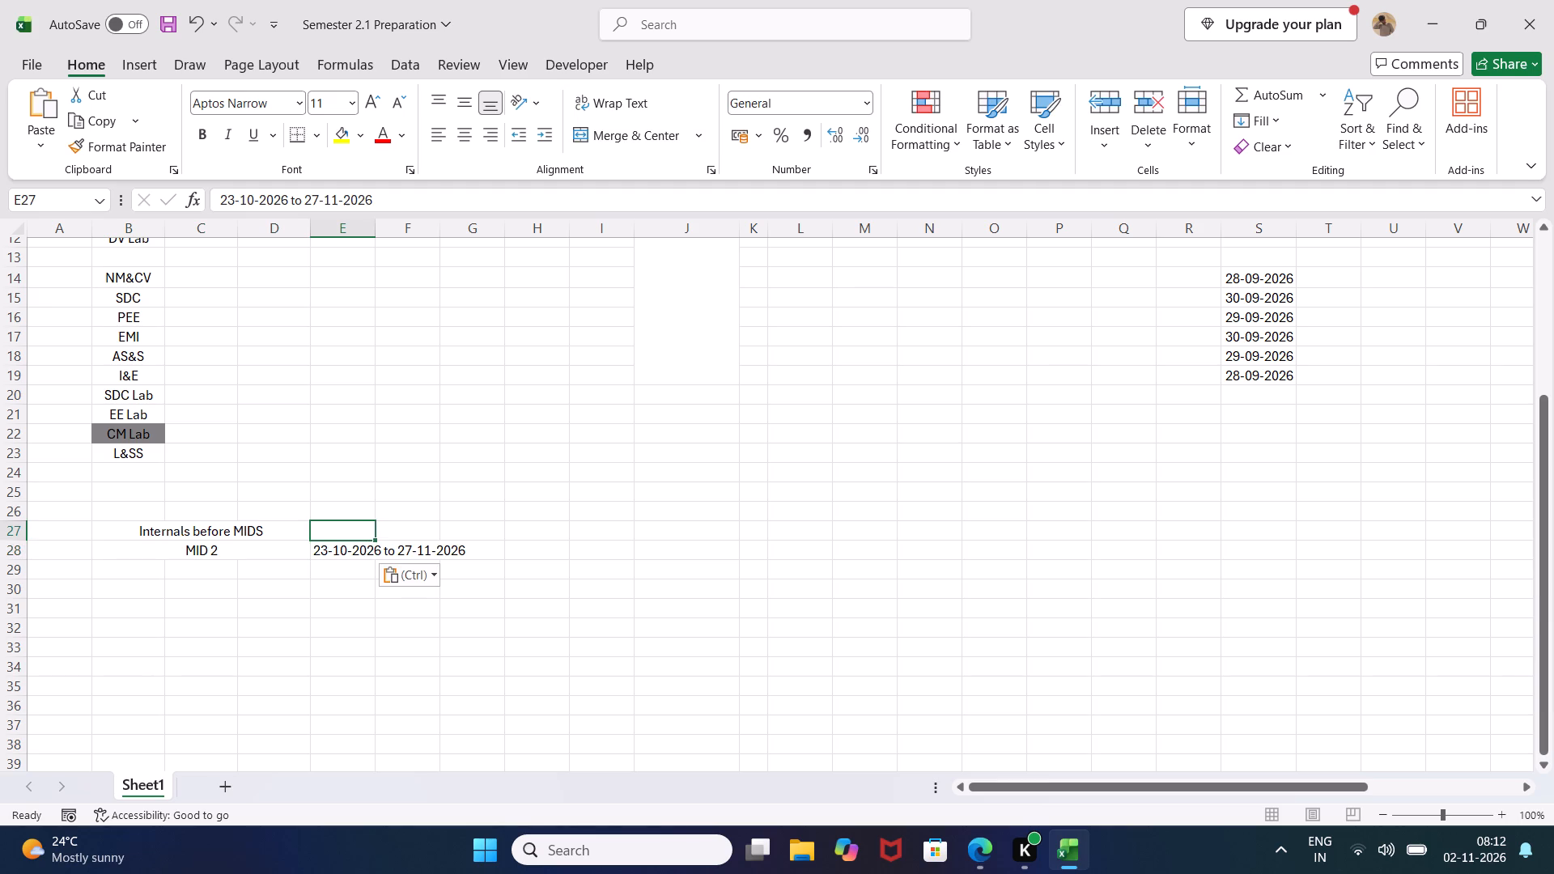
type("br")
key("BackSpace")
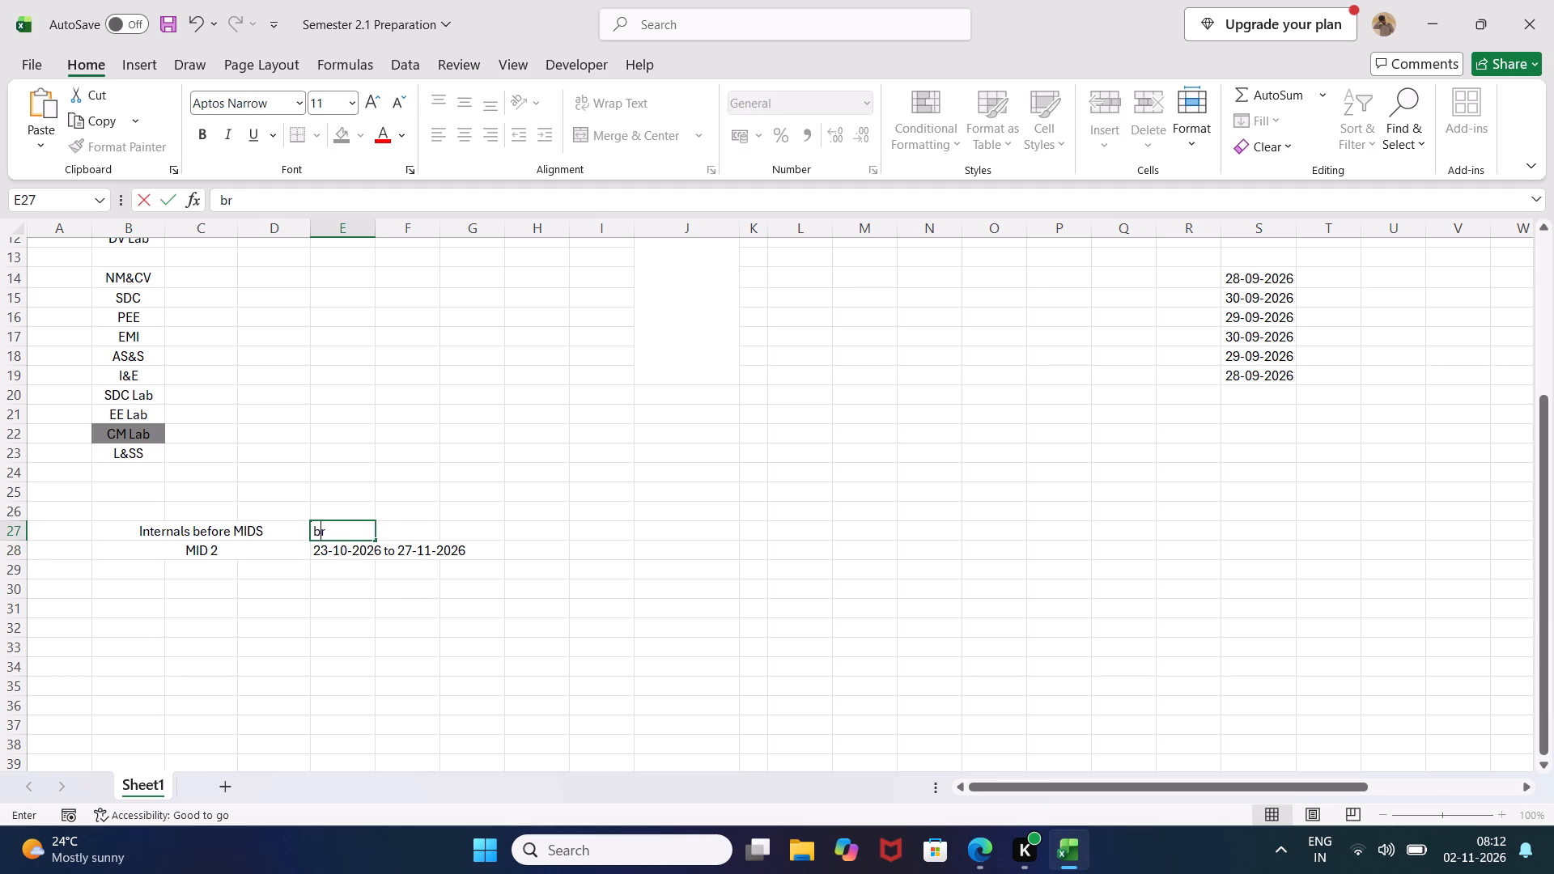
key("e")
key("BackSpace")
key("BackSpace")
key("BackSpace")
type("Befire")
key("BackSpace")
key("BackSpace")
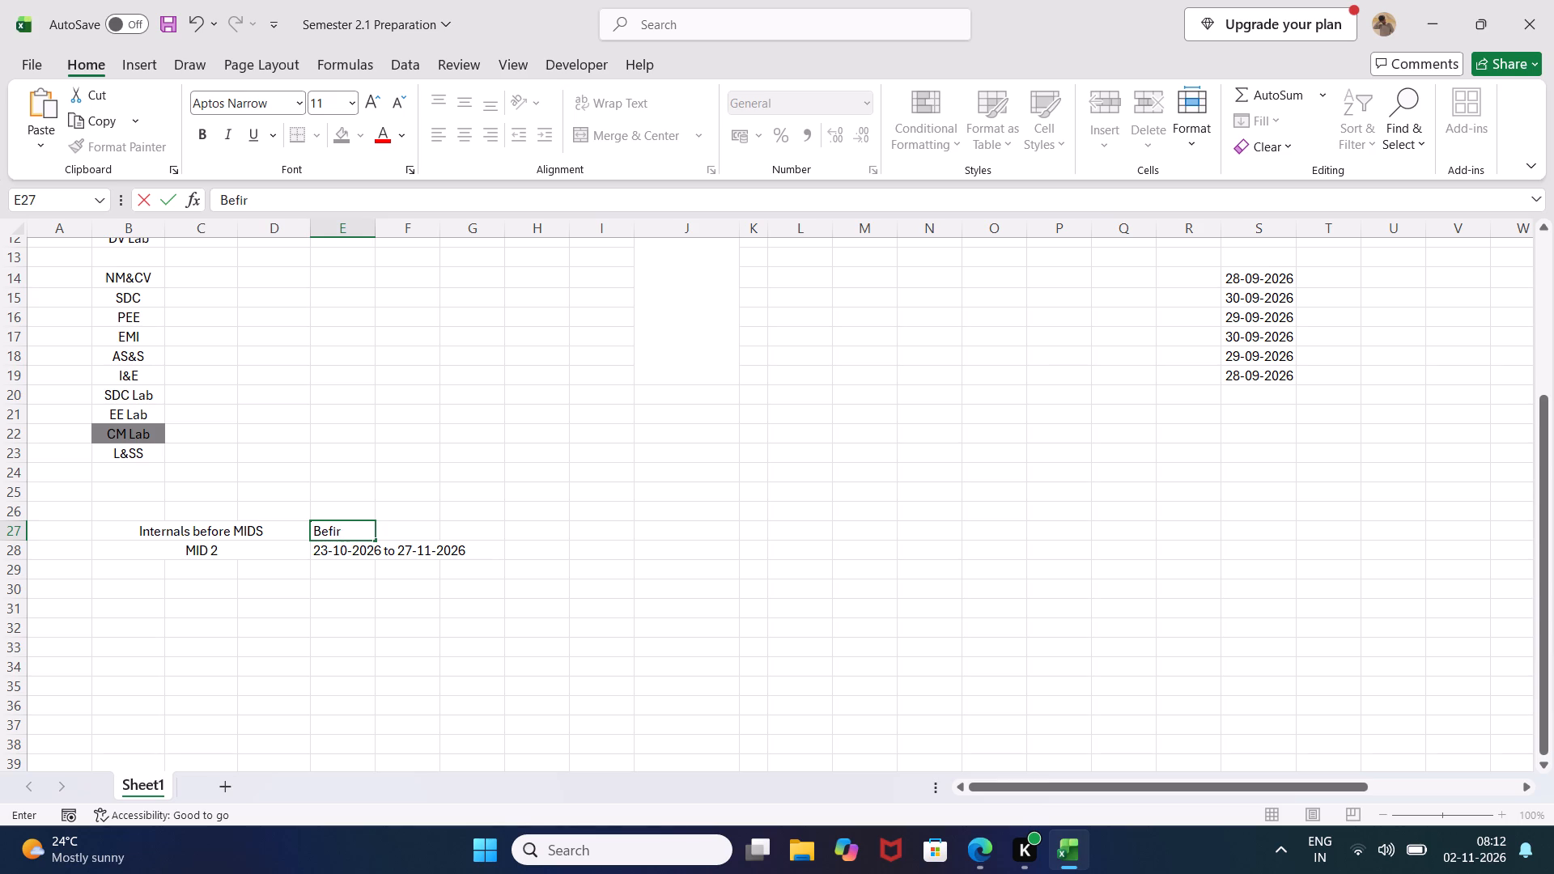
key("BackSpace")
type("ore 22")
key("Return")
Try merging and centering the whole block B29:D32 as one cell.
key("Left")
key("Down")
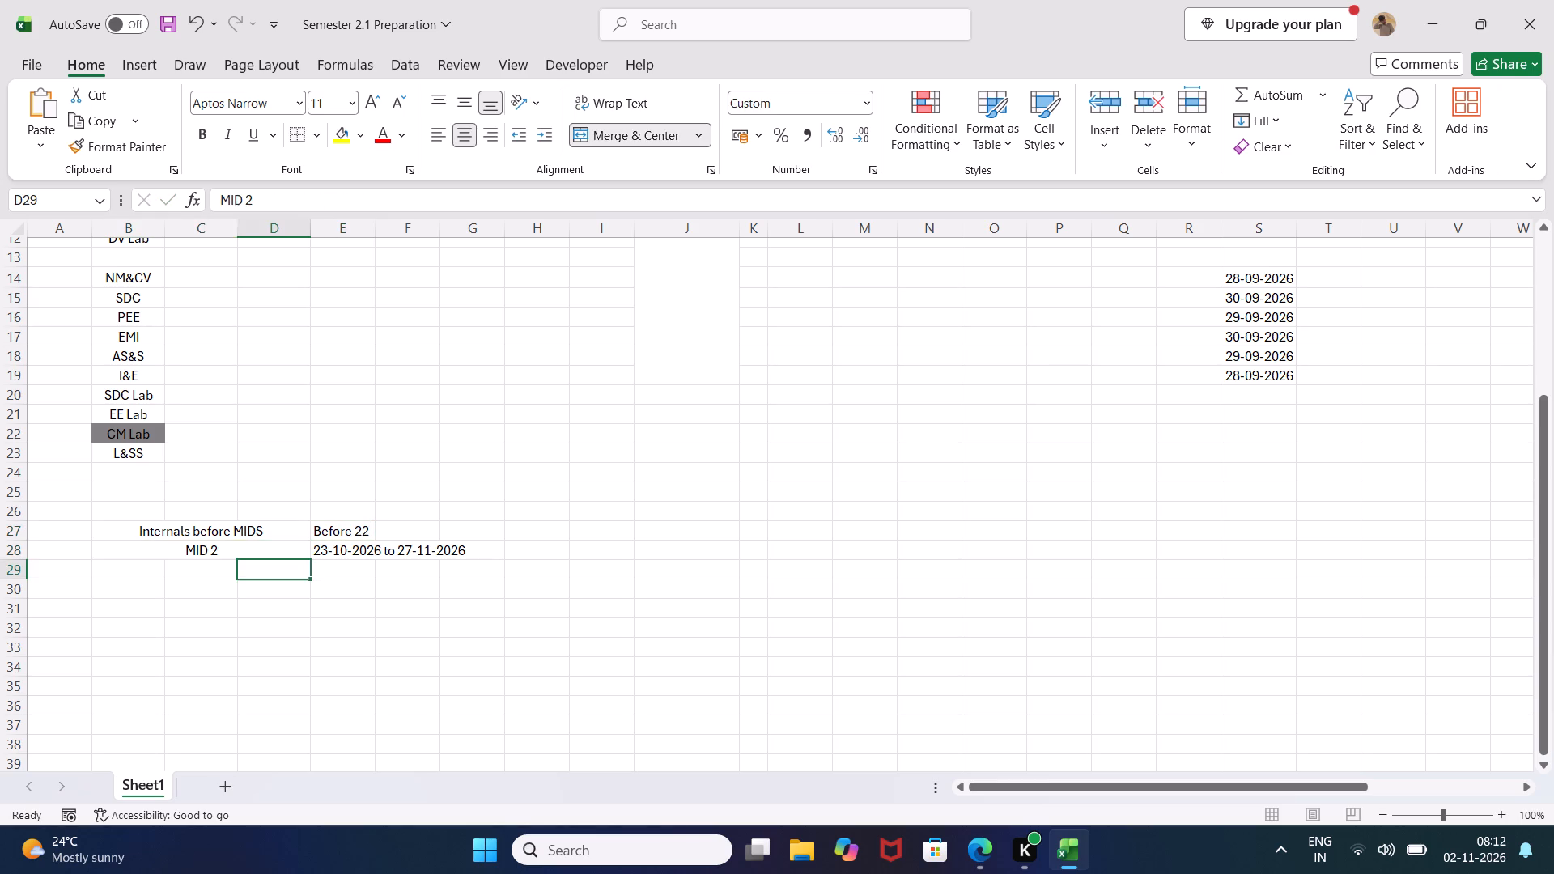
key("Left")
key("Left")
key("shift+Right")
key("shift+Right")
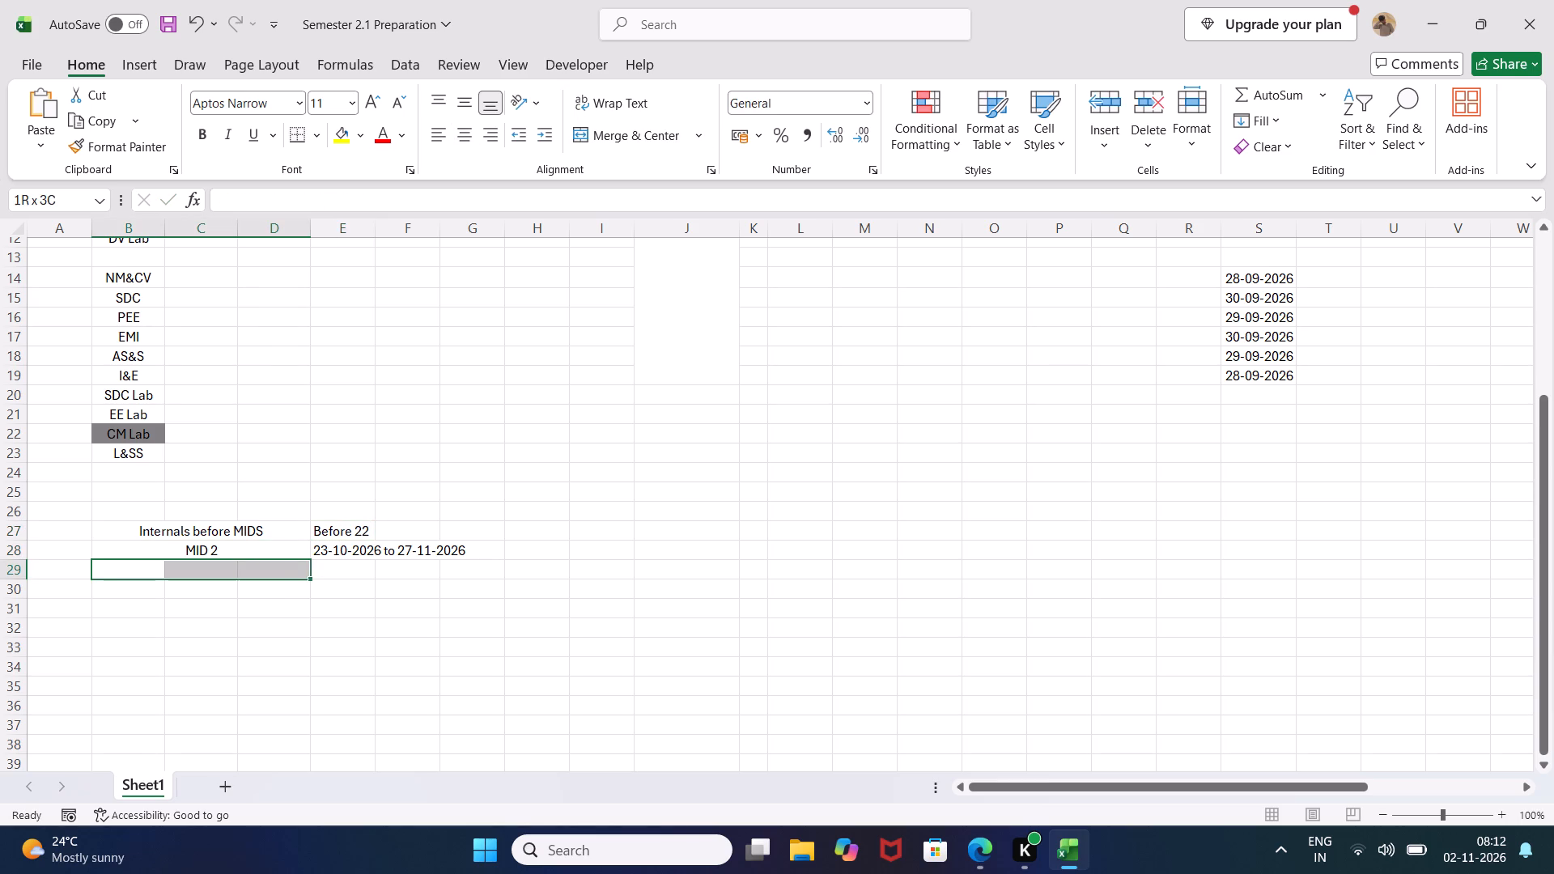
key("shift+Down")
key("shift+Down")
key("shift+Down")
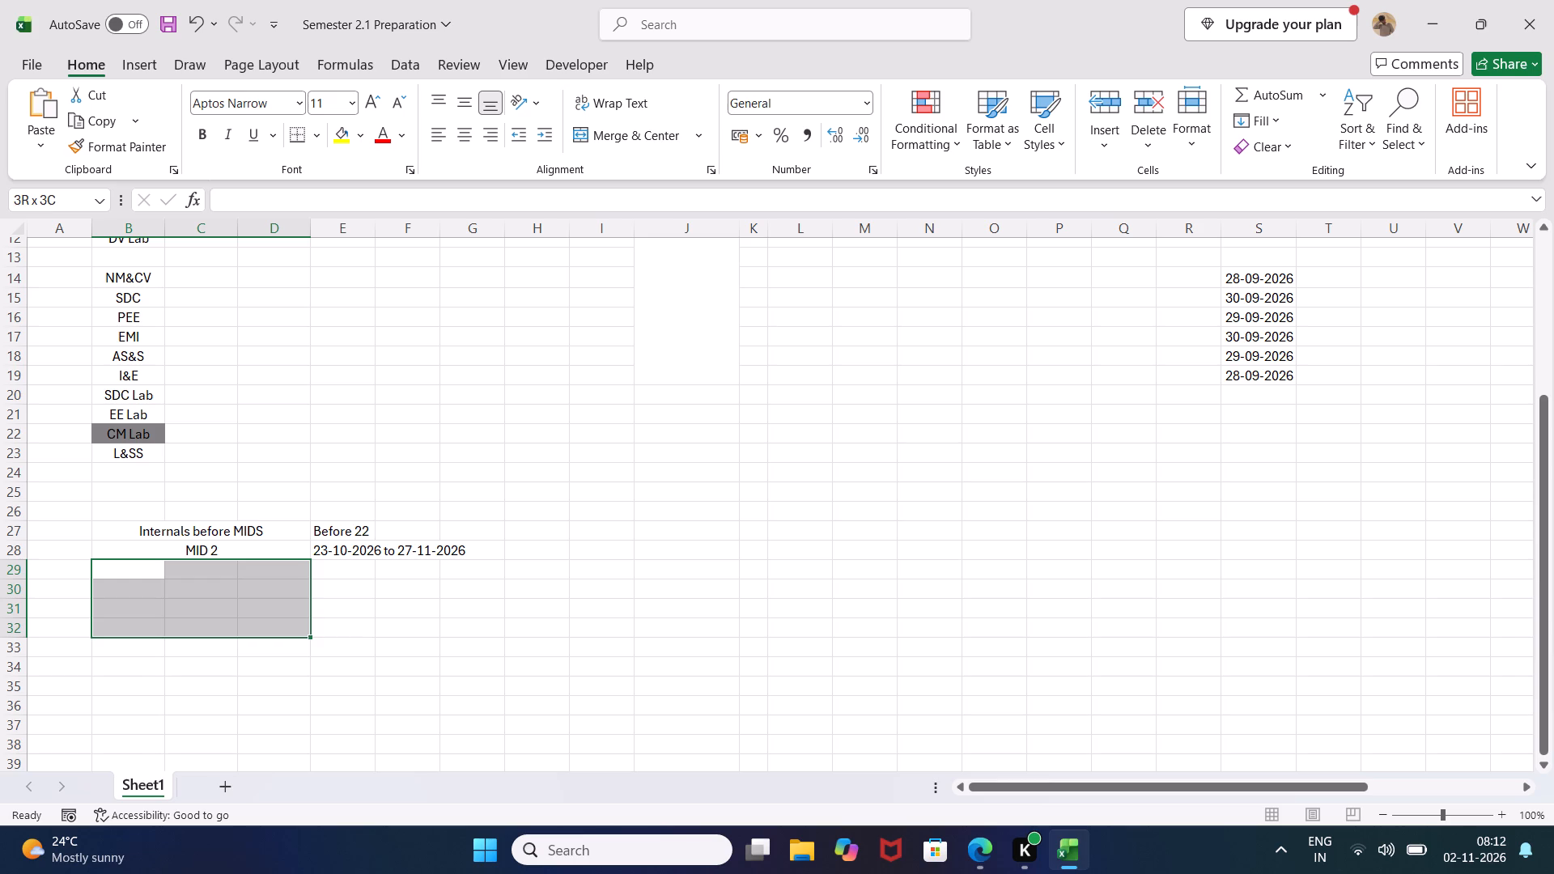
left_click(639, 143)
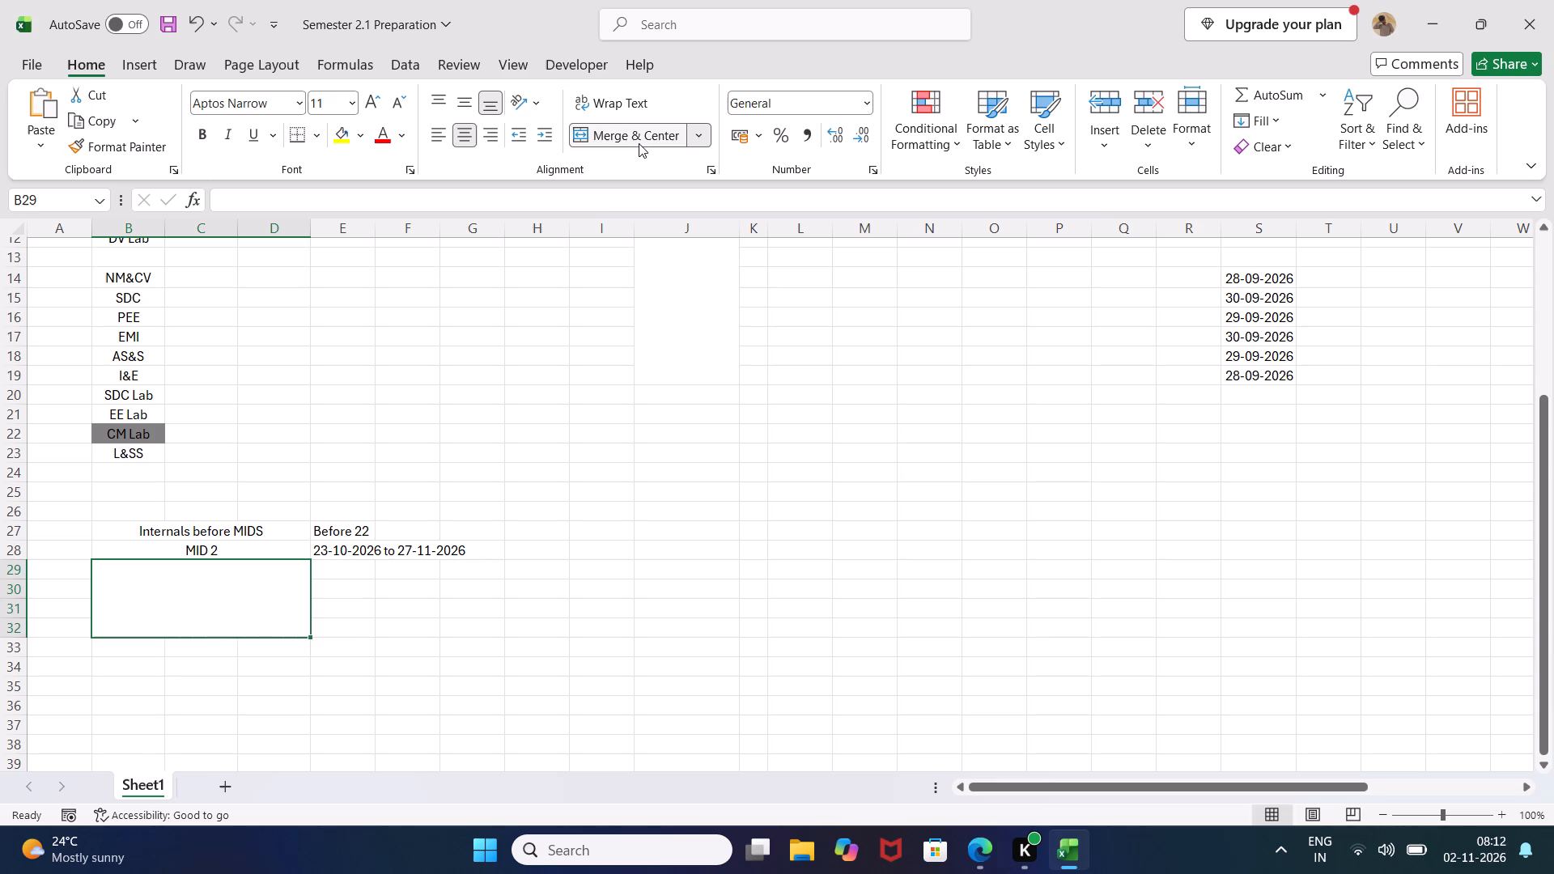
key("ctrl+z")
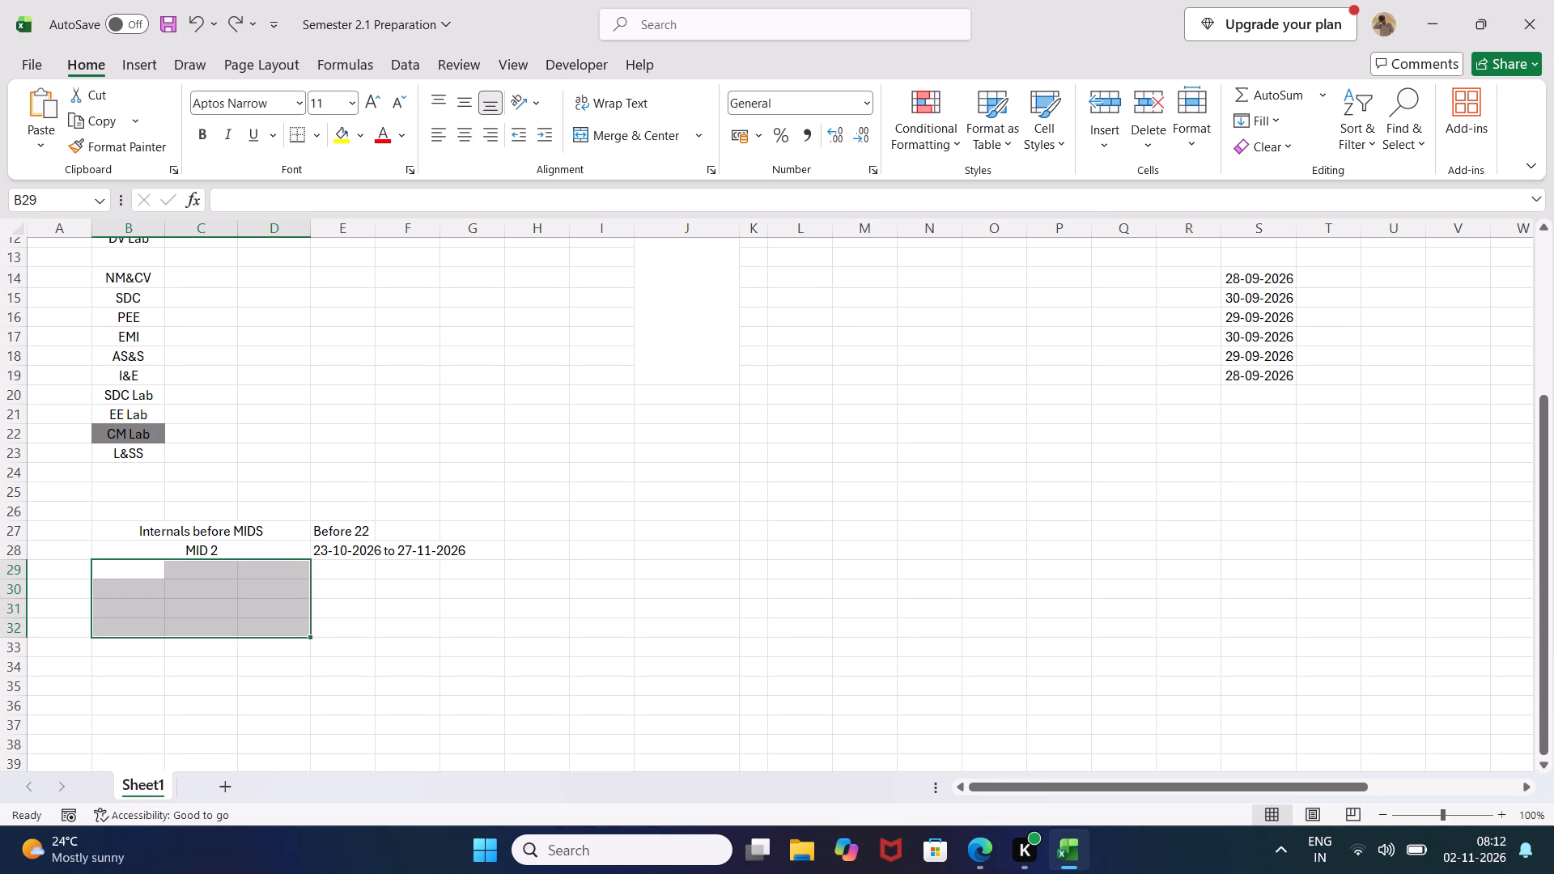
Enter the label "Externals" in B29 and merge and center it across B29:D29.
left_click(135, 570)
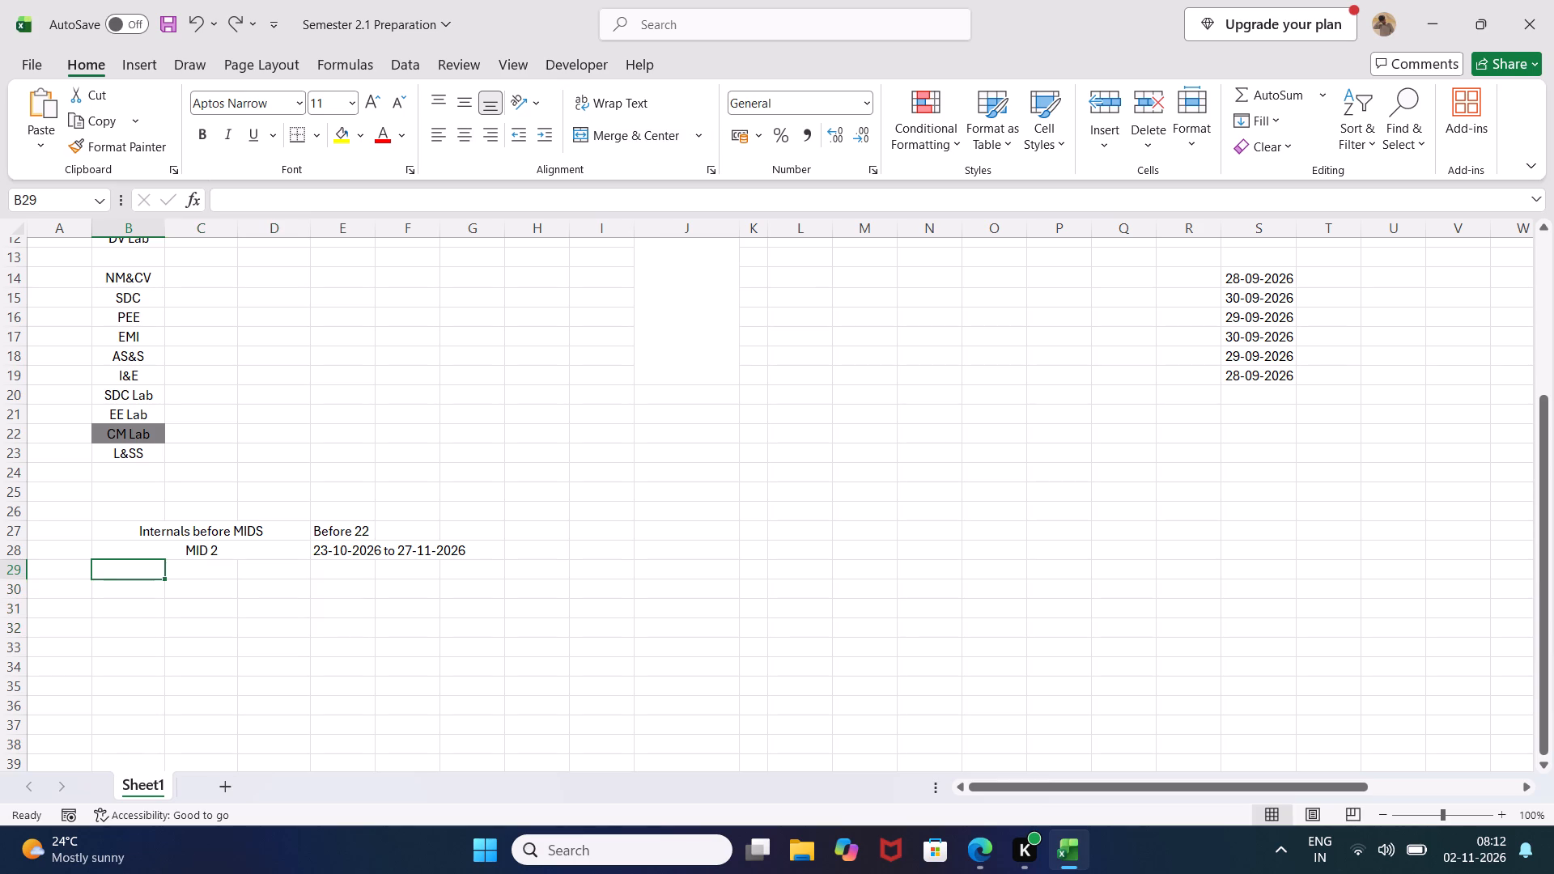
key("alt+Tab")
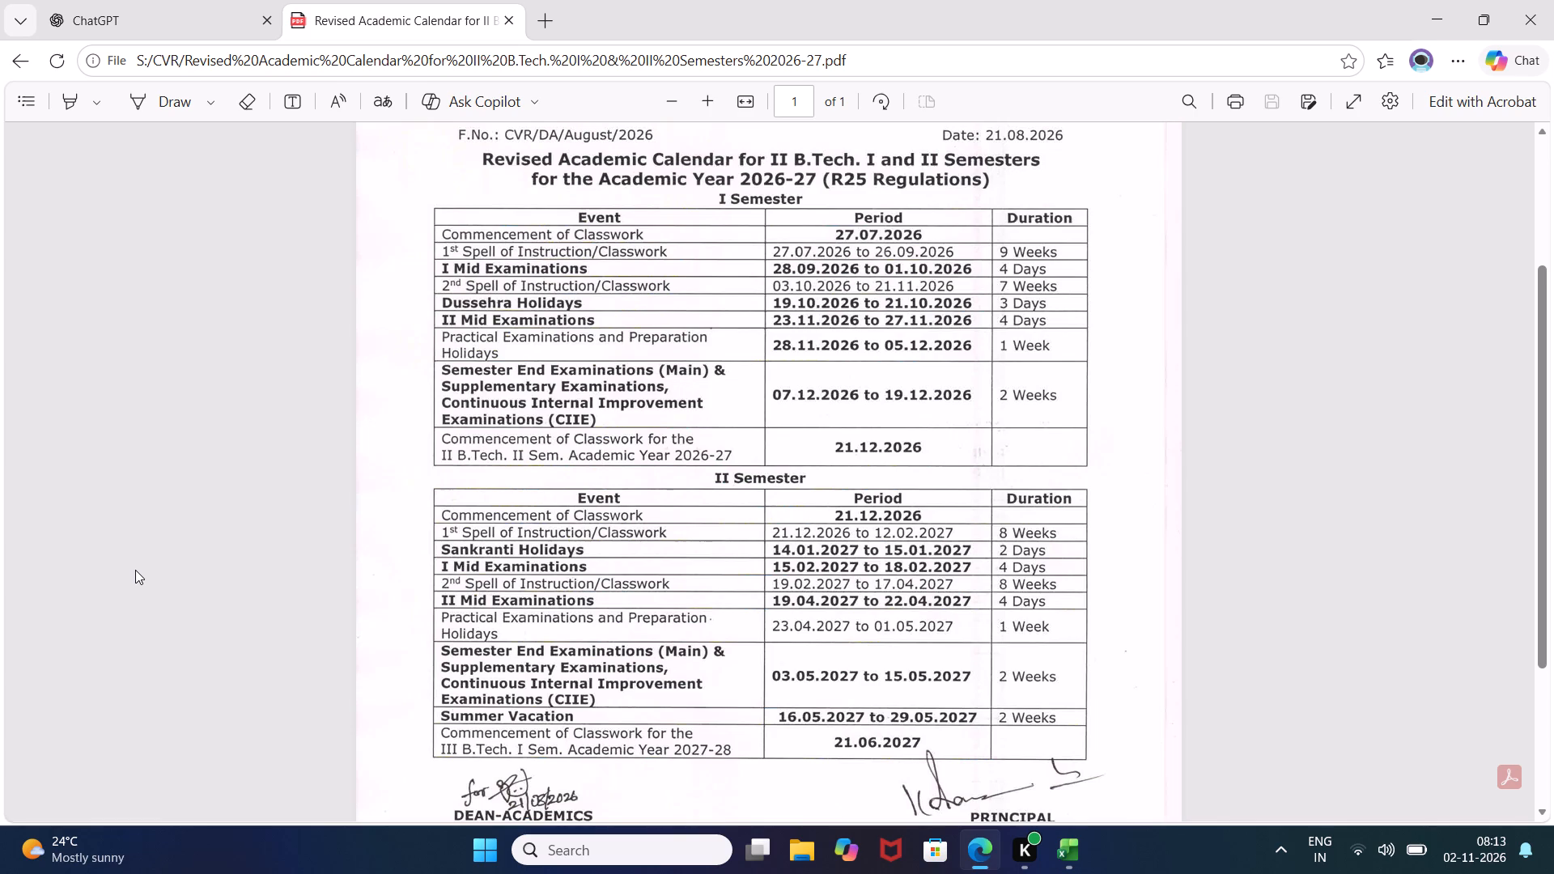
key("alt+Tab")
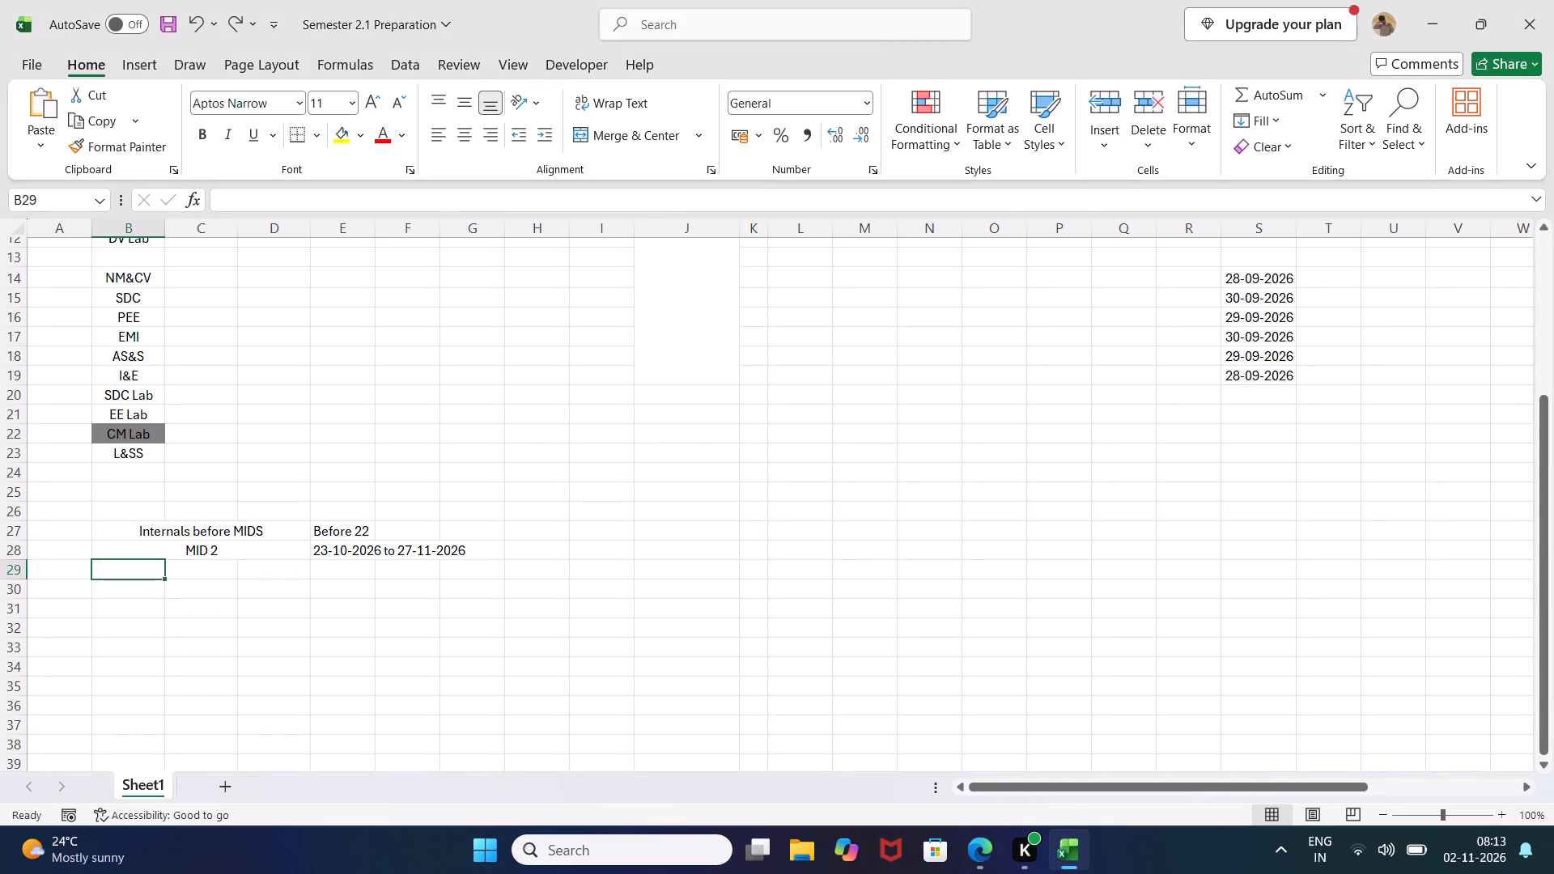
type("Ext")
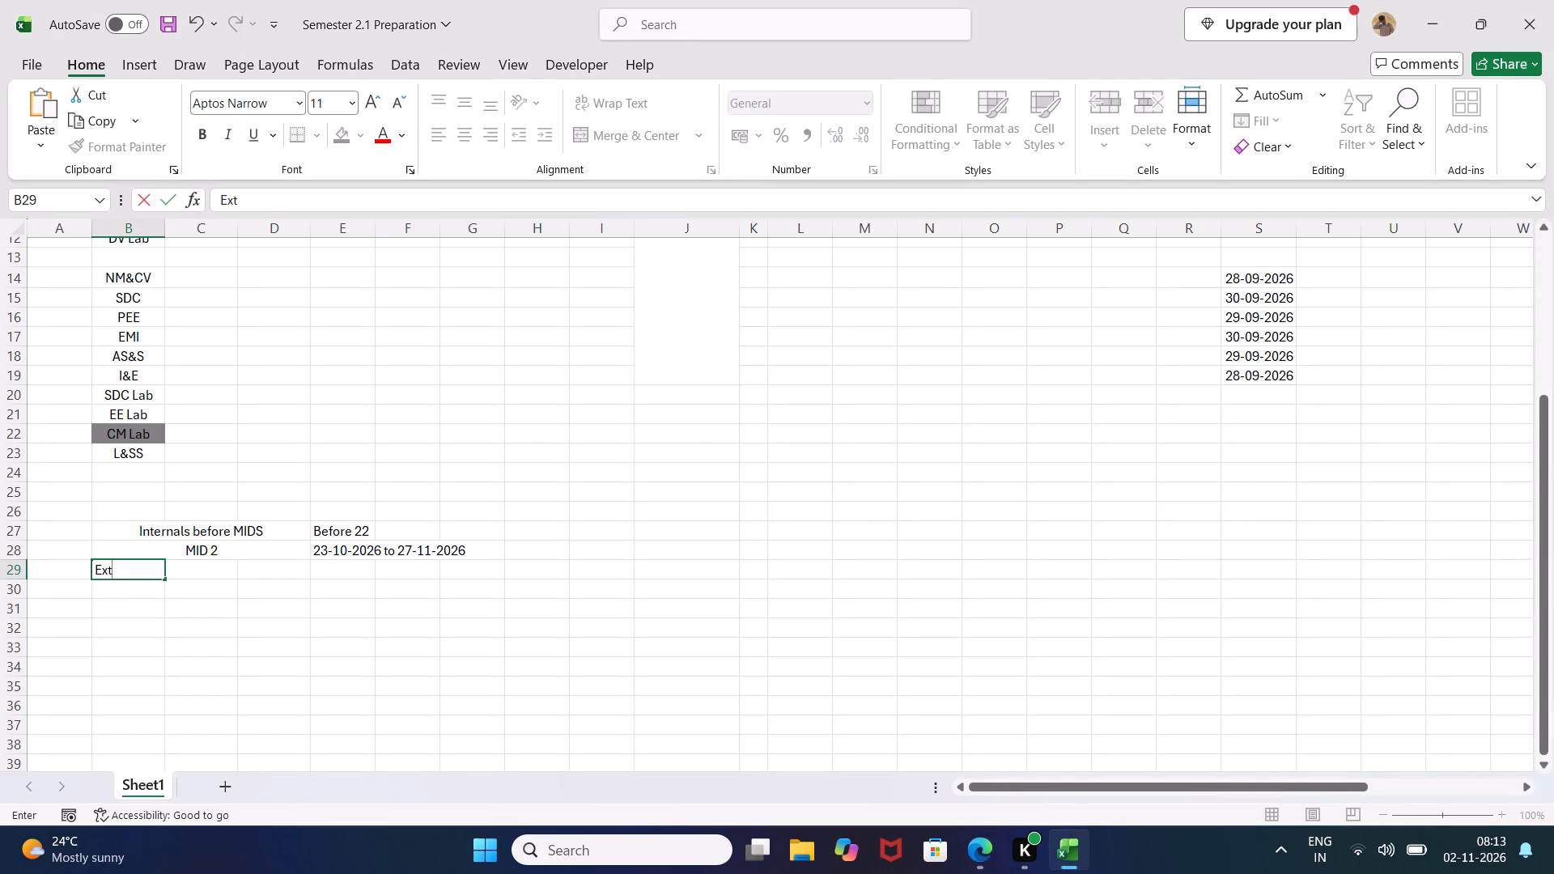
key("r")
key("BackSpace")
type("ernals")
key("shift+Right")
key("shift+Right")
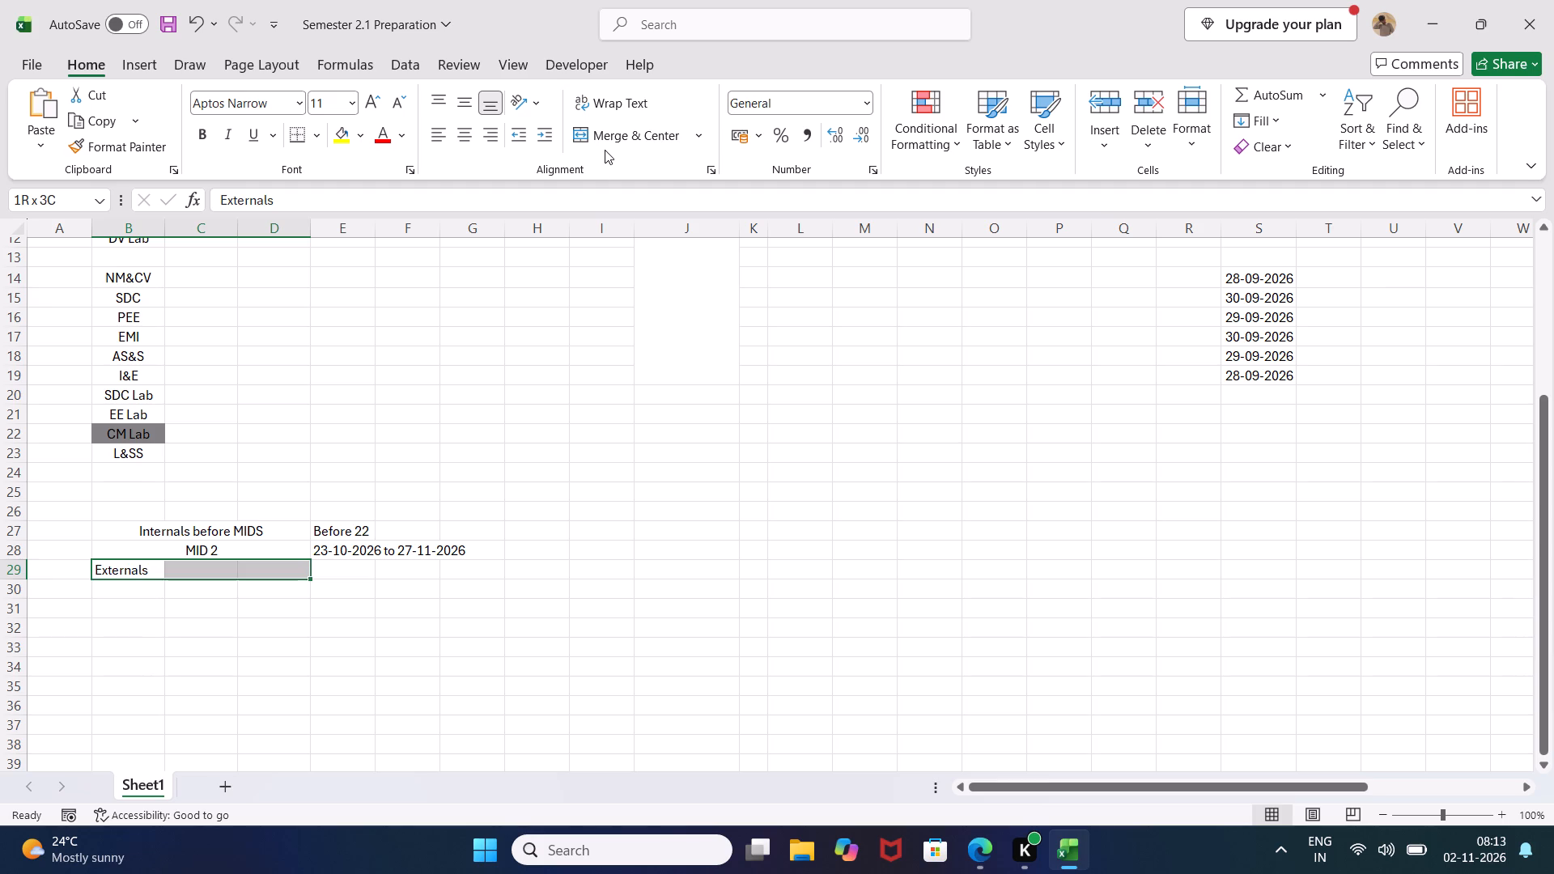
left_click(605, 150)
left_click(619, 140)
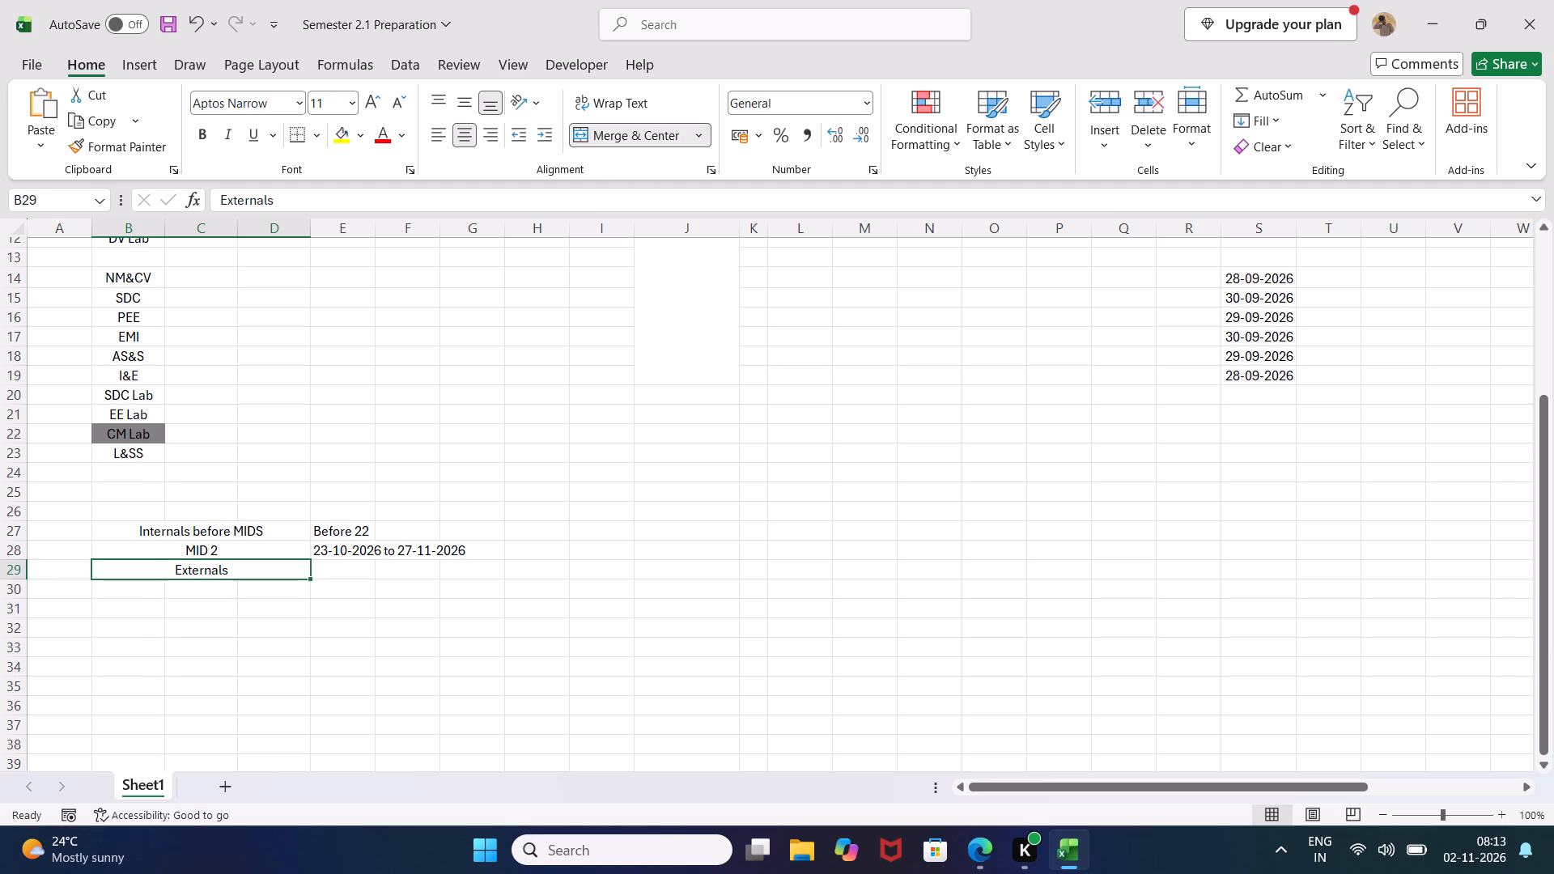
Check the practical examination period in the academic calendar and enter "28-10 to" in E29 beside the "Externals" label.
left_click(348, 558)
left_click(342, 576)
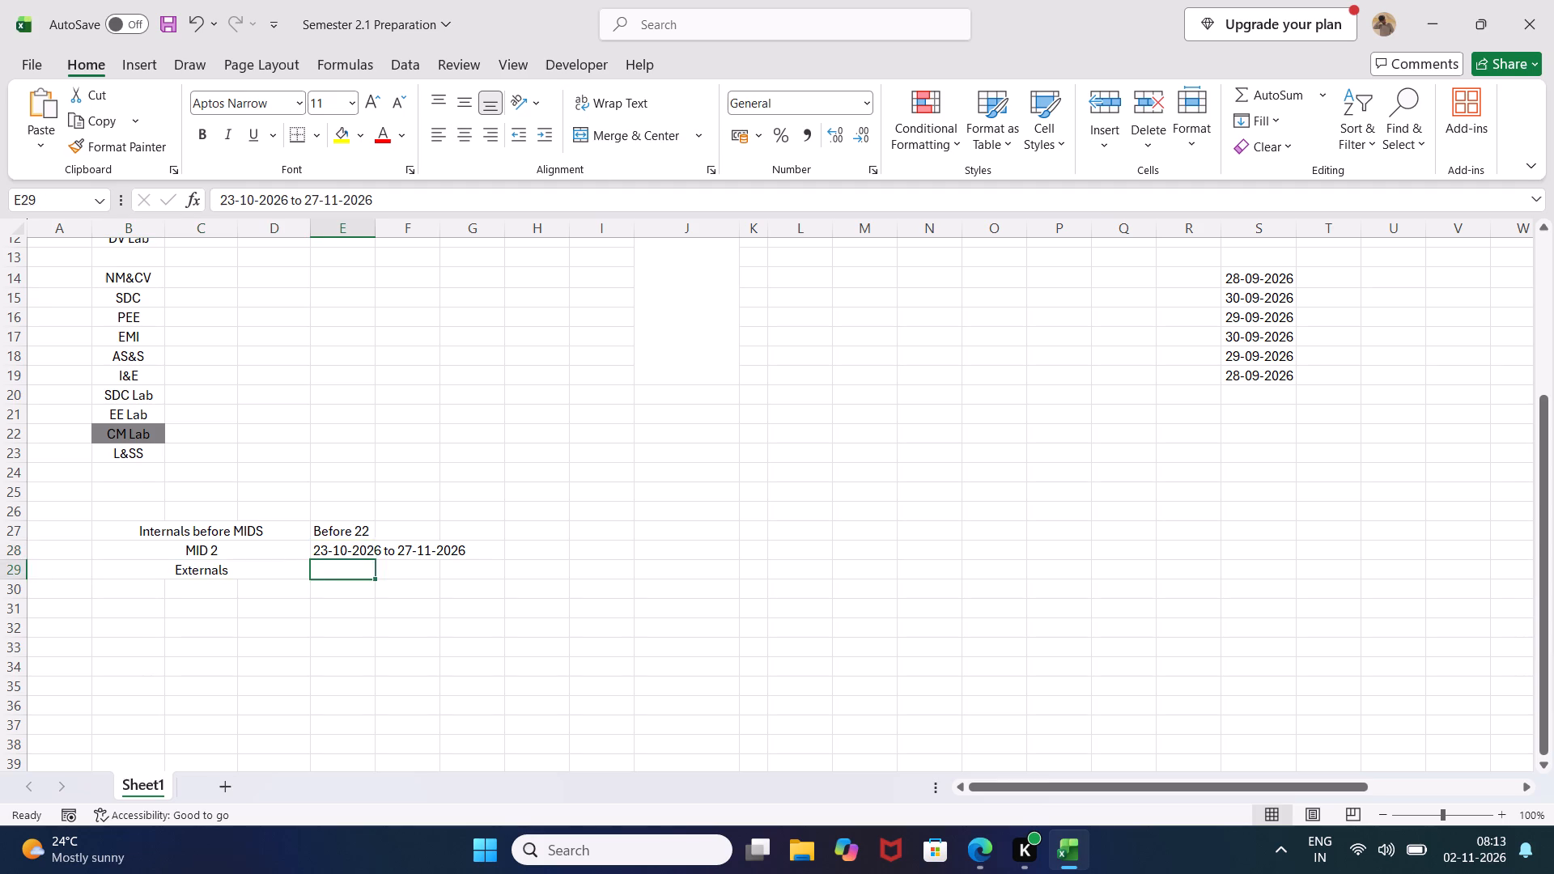
key("alt+Tab")
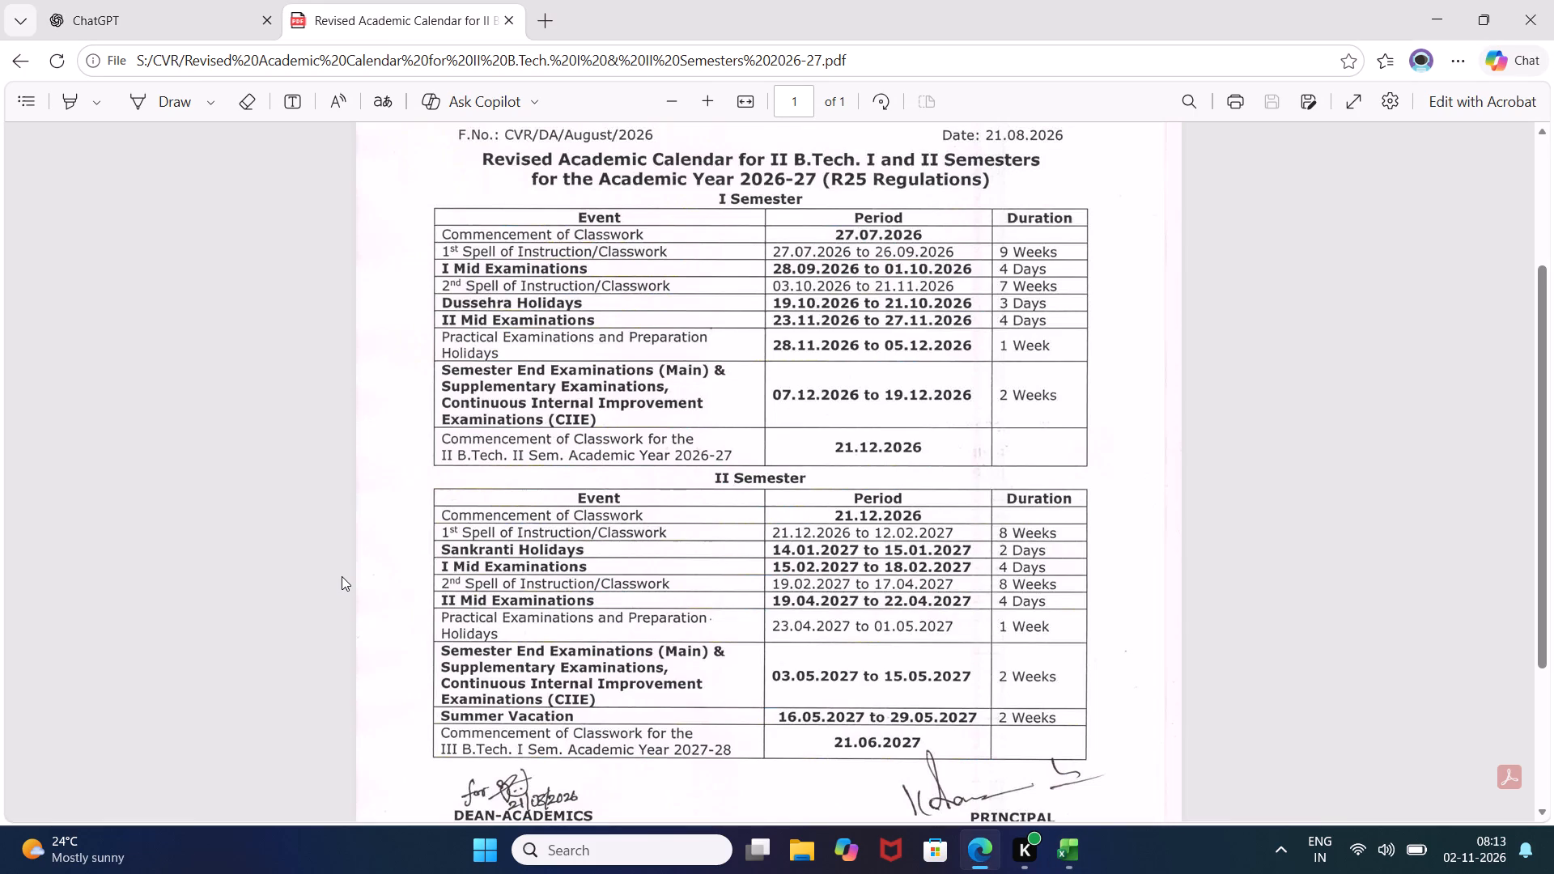
key("alt+Tab")
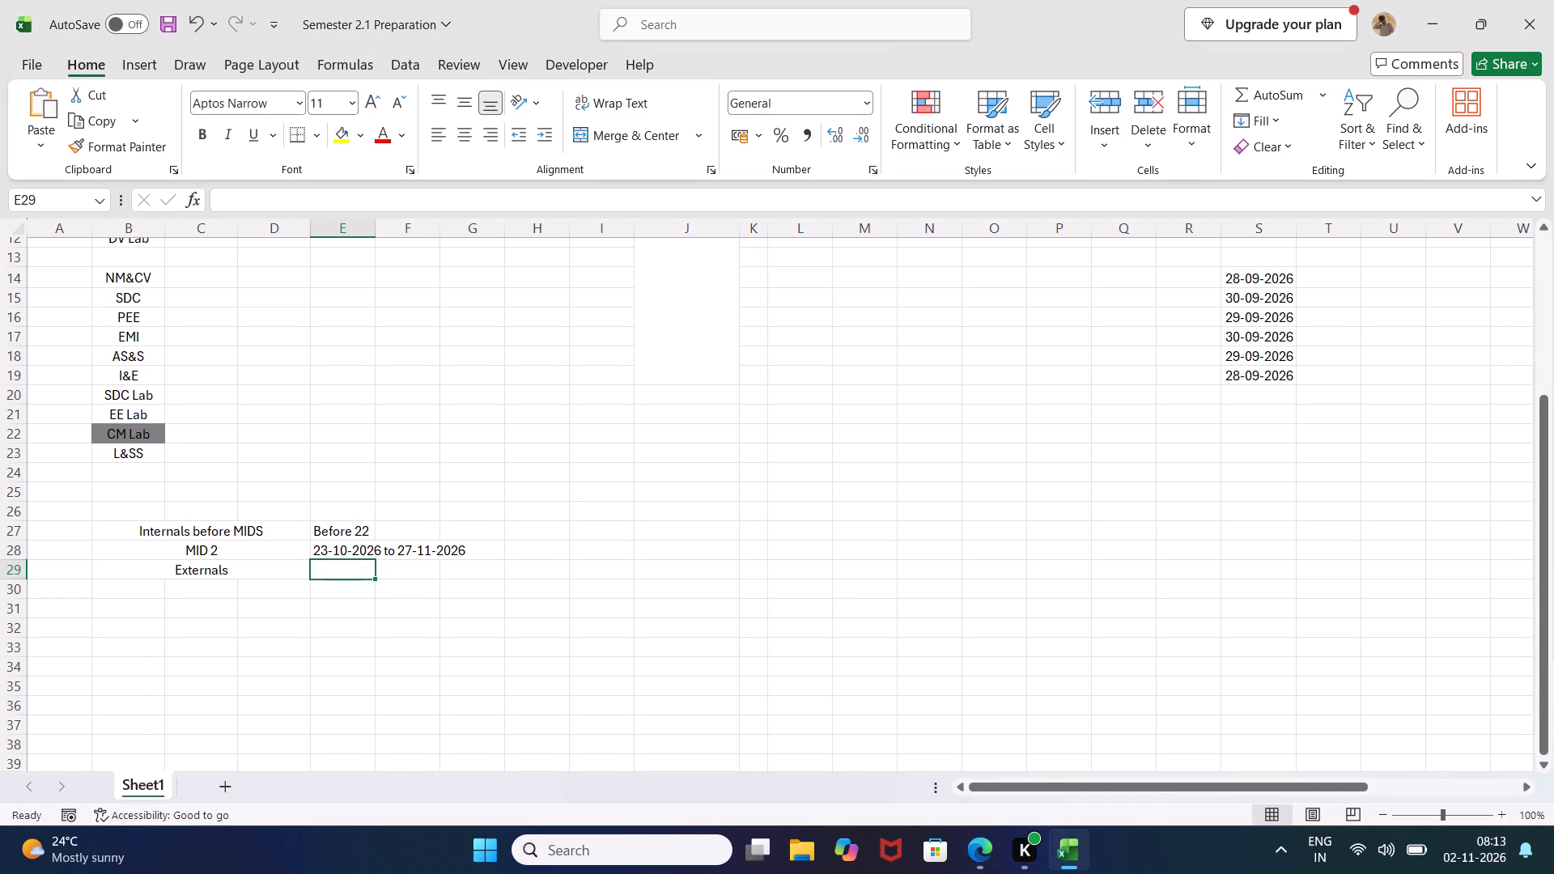
key("2")
key("8")
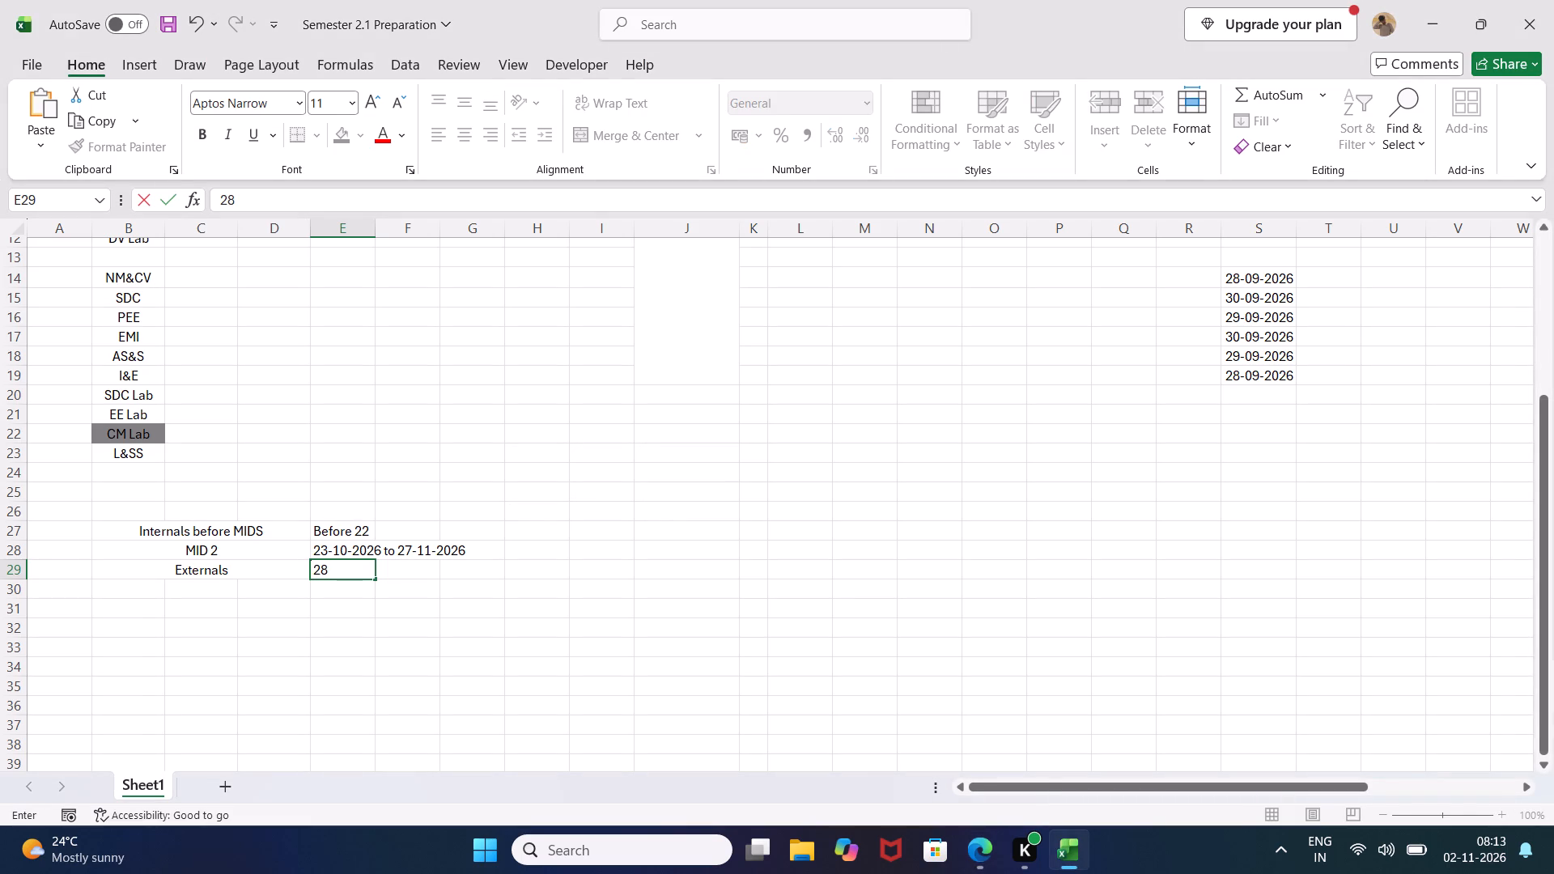
type("-10")
key("space")
type("to")
key("BackSpace")
key("BackSpace")
type("to")
key("space")
key("alt+Tab")
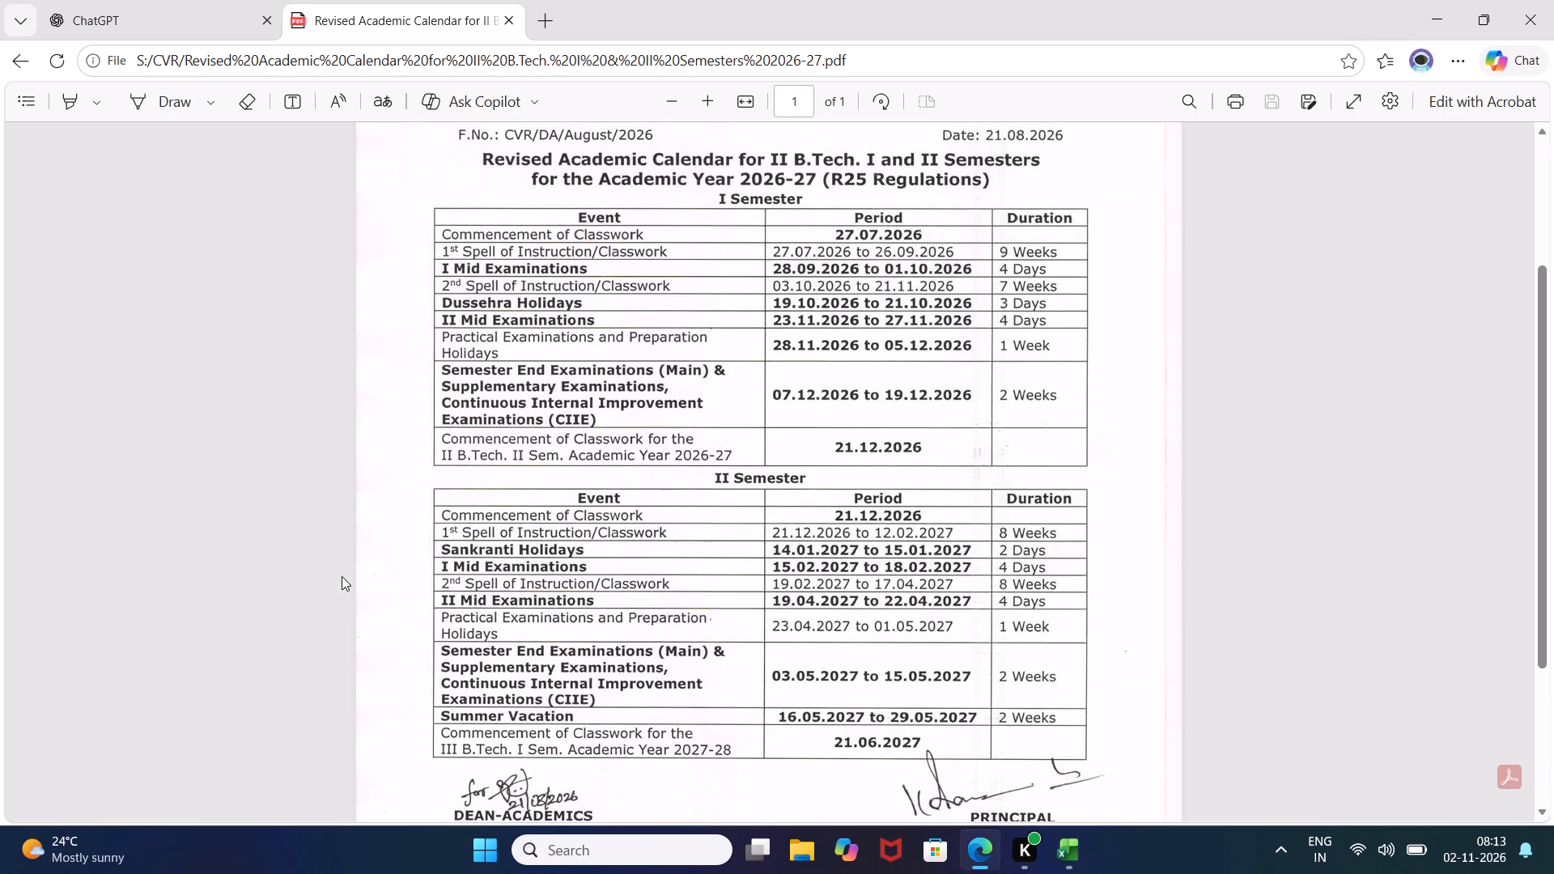
key("alt+Tab")
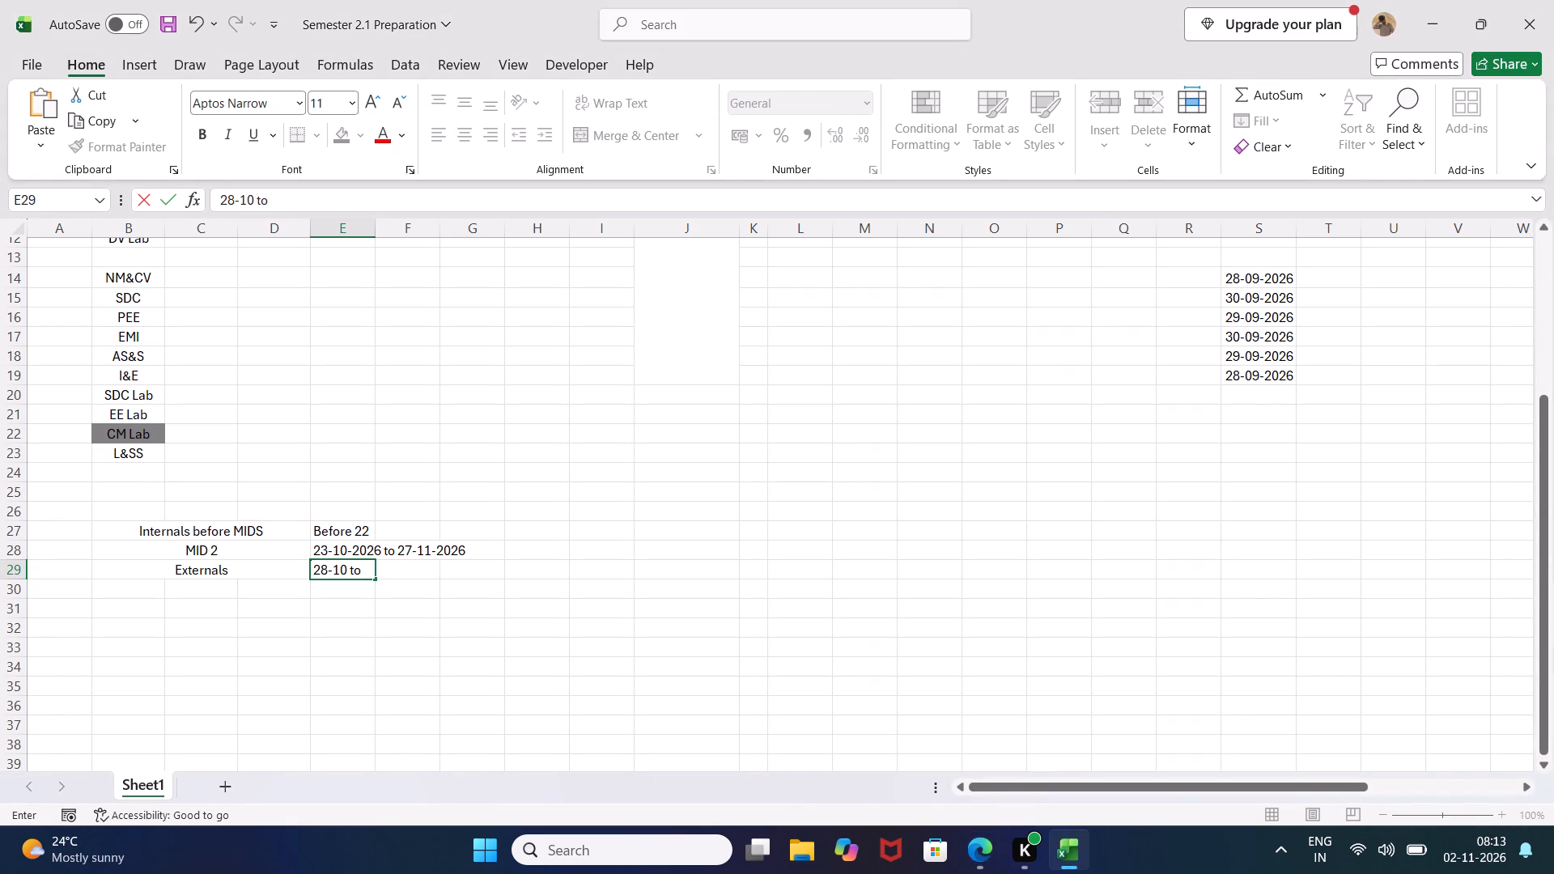
key("Left")
key("Left")
key("Right")
key("Right")
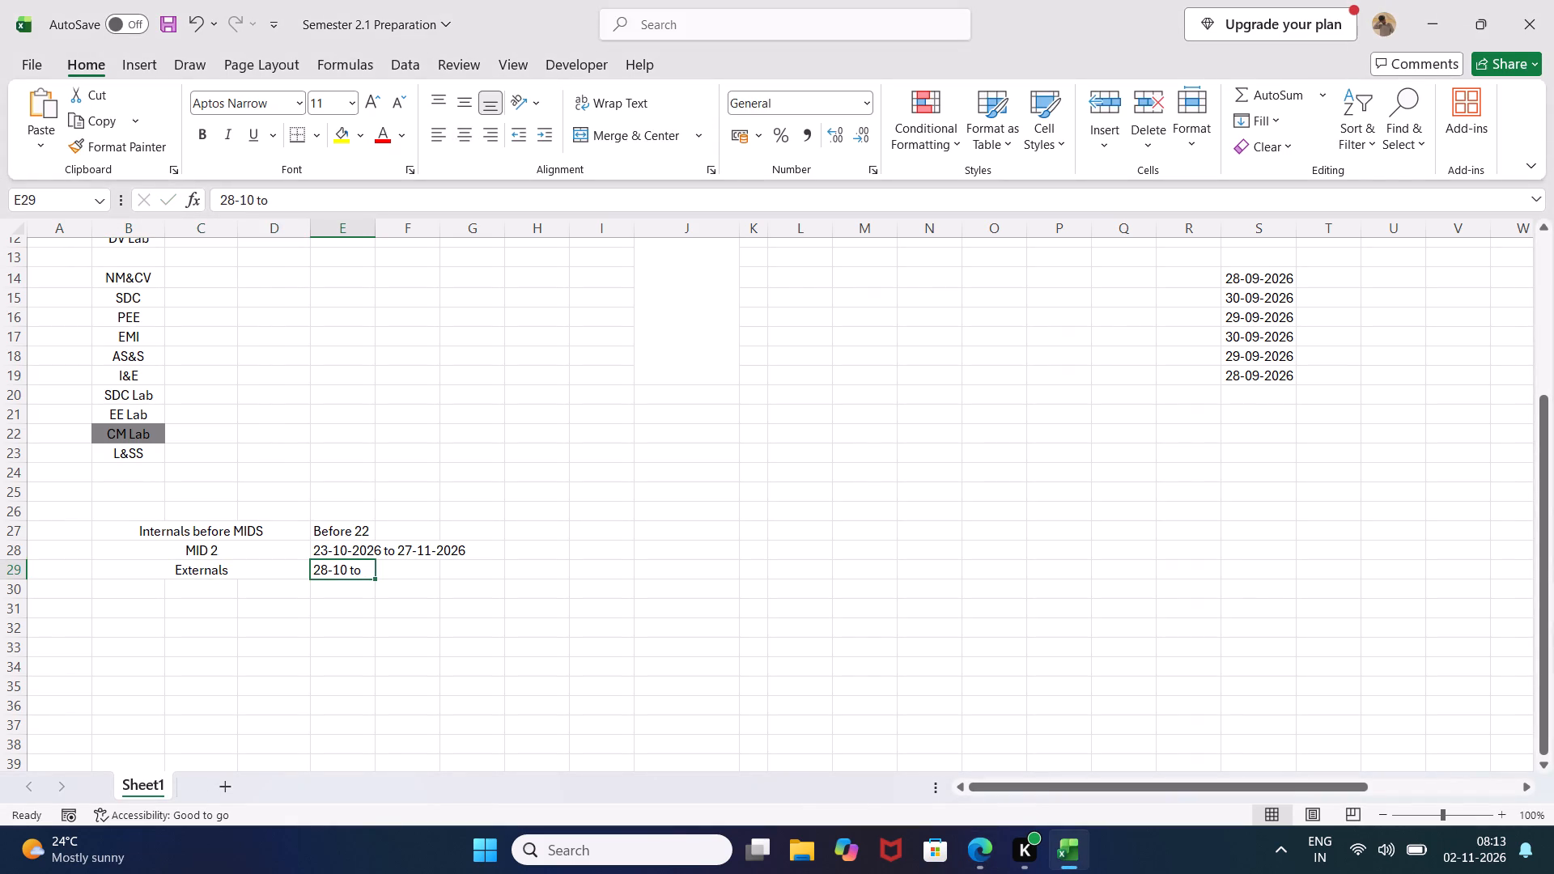
Correct the month of the MID 2 start date in E28 so it reads 23-11-2026.
left_click(341, 546)
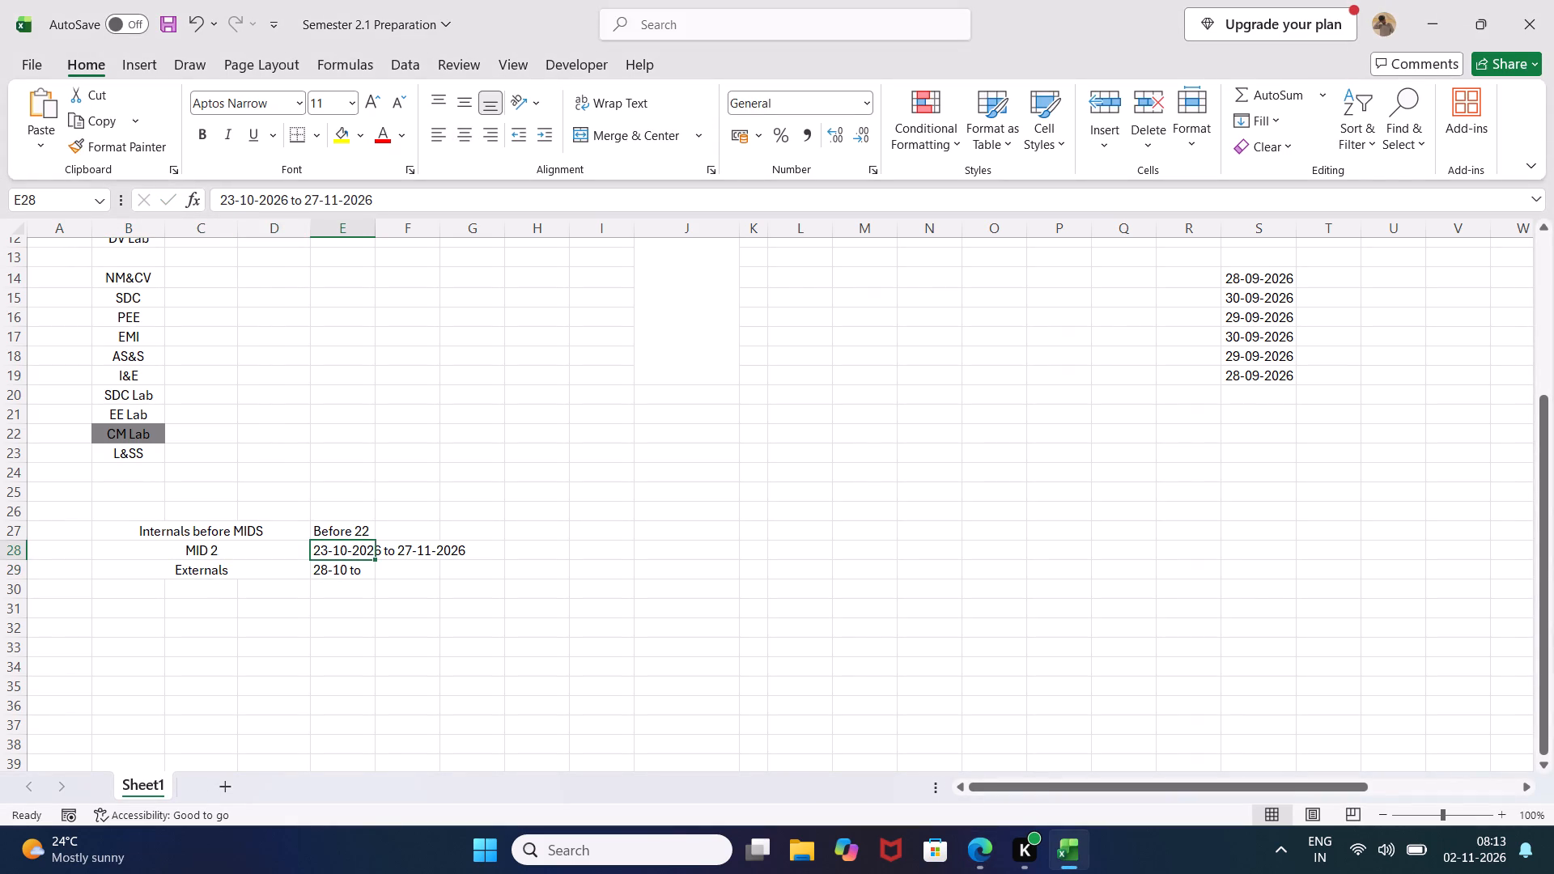
left_click(253, 202)
key("BackSpace")
key("1")
key("Return")
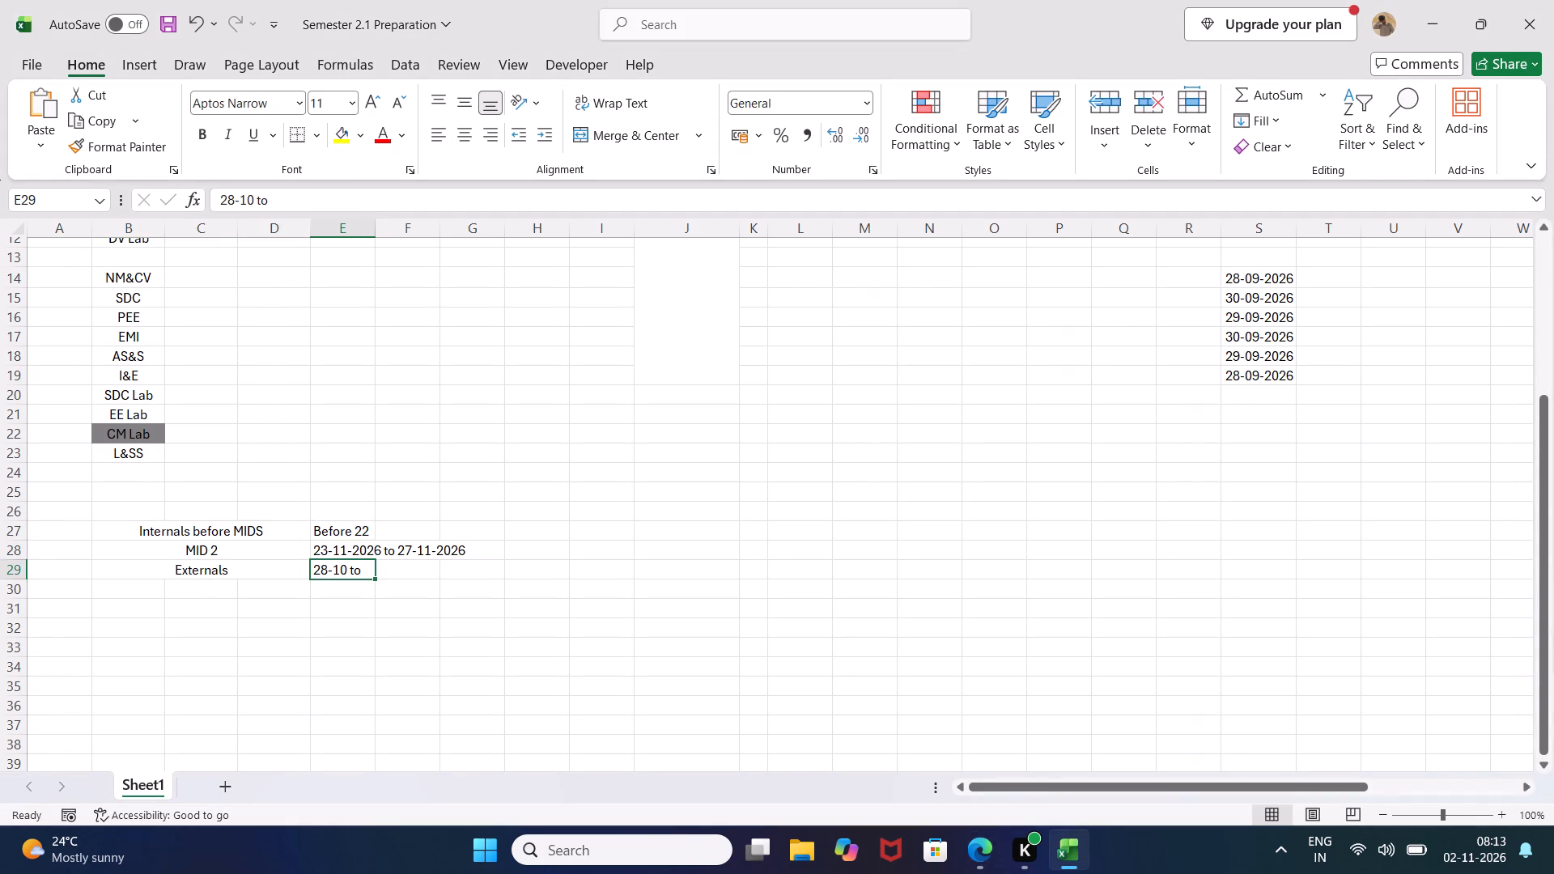
Check the practical examinations' end date in the academic calendar and append "05" to the text in E29.
left_click(347, 564)
left_click(293, 197)
key("alt+Tab")
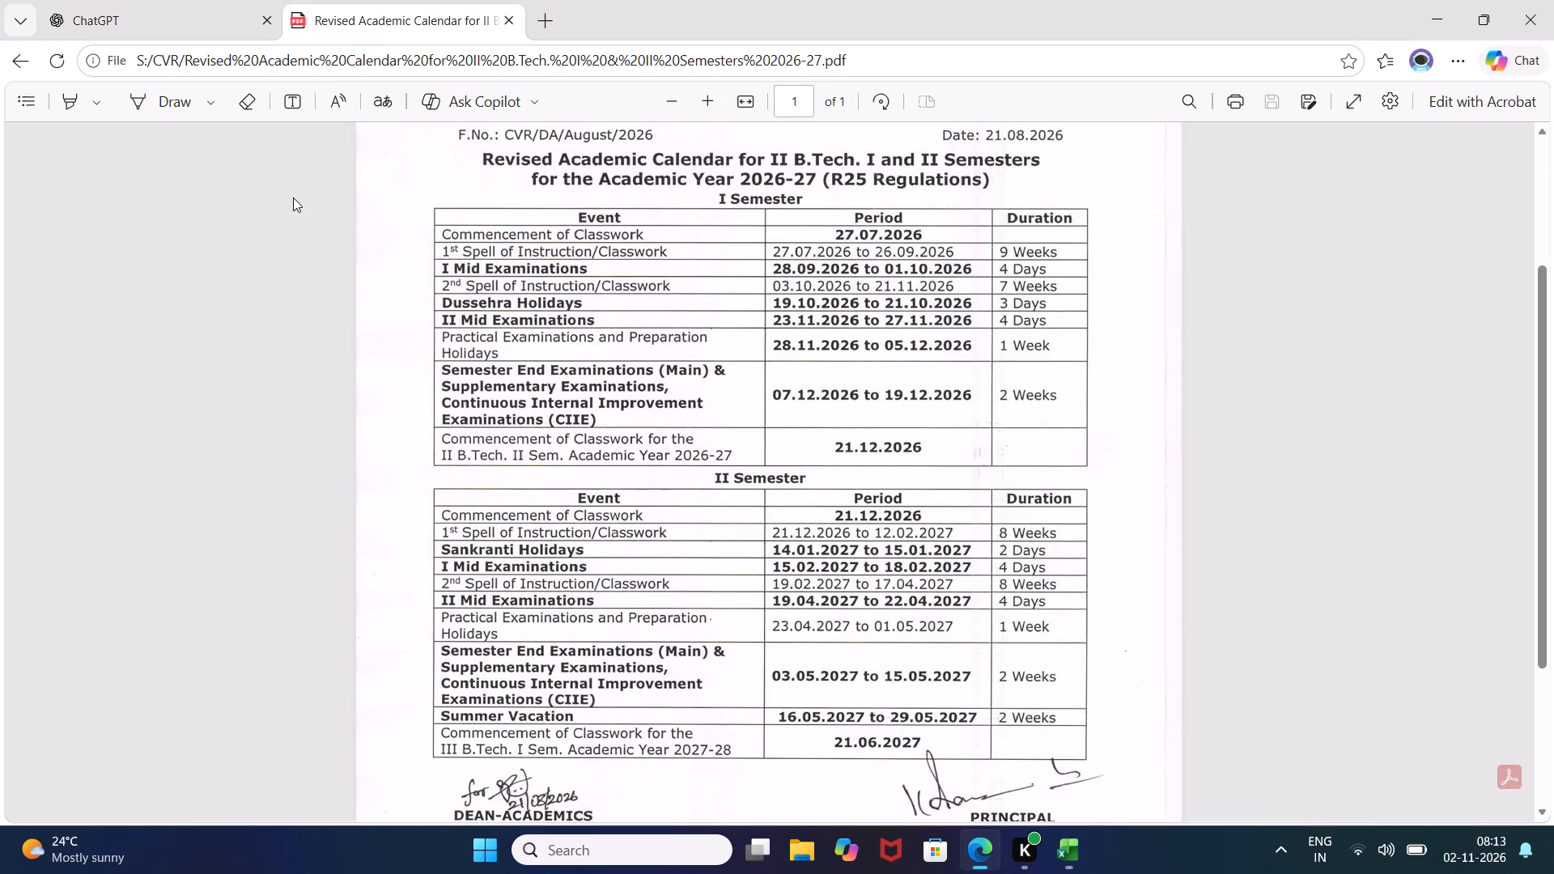
key("alt+Tab")
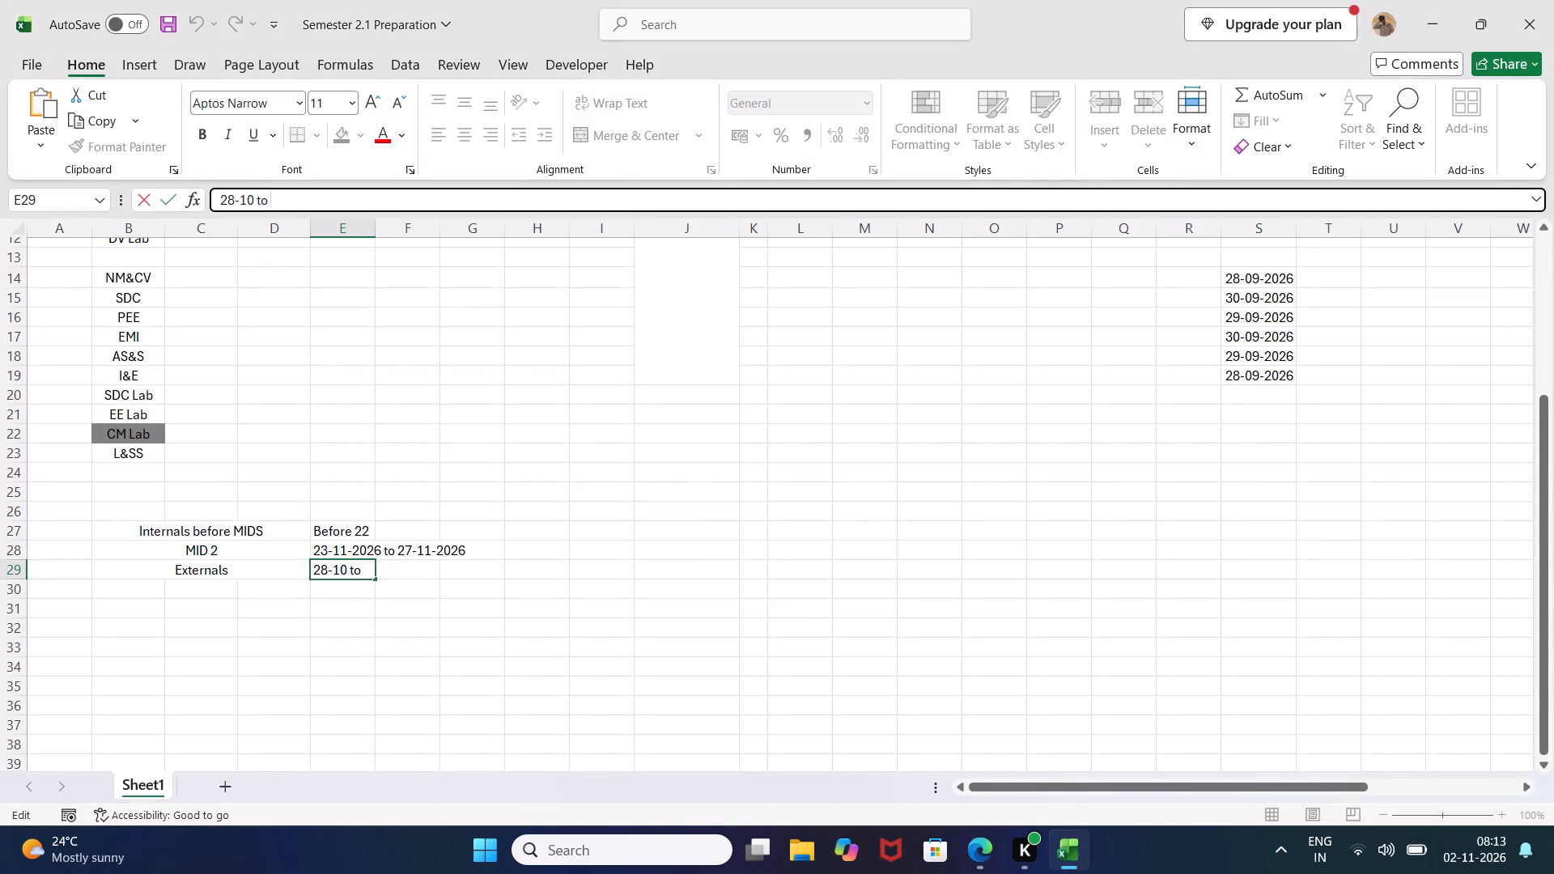
type("05")
Remove the month from the start date in E29 so the text reads "28 to 05".
key("Left")
key("Left")
key("Left")
key("Left")
key("Left")
key("BackSpace")
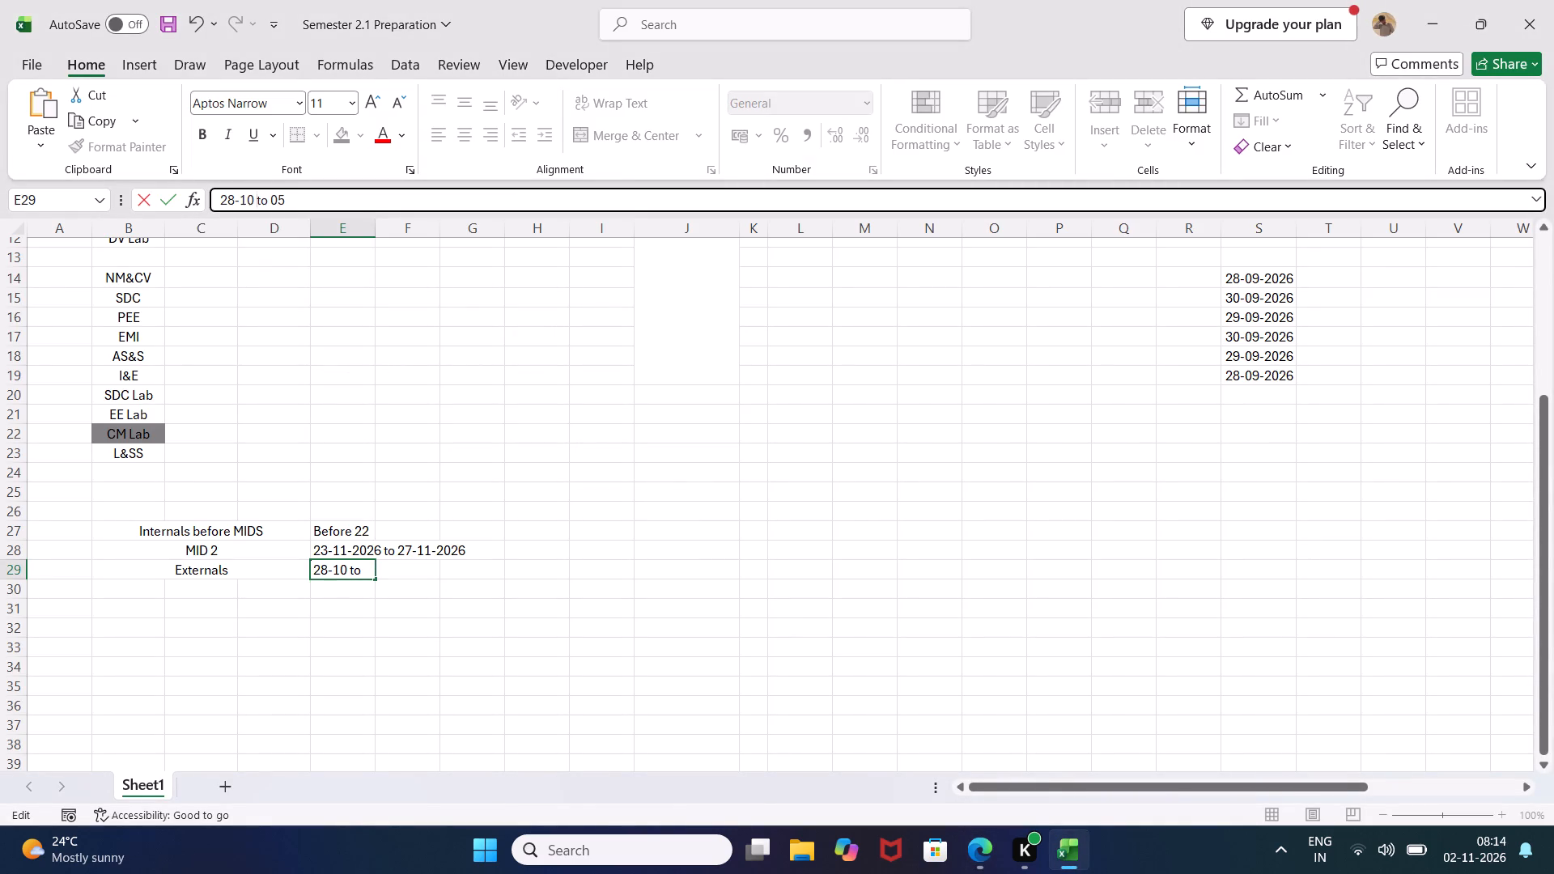
key("BackSpace")
key("BackSpace")
key("BackSpace")
key("space")
key("Right")
key("Right")
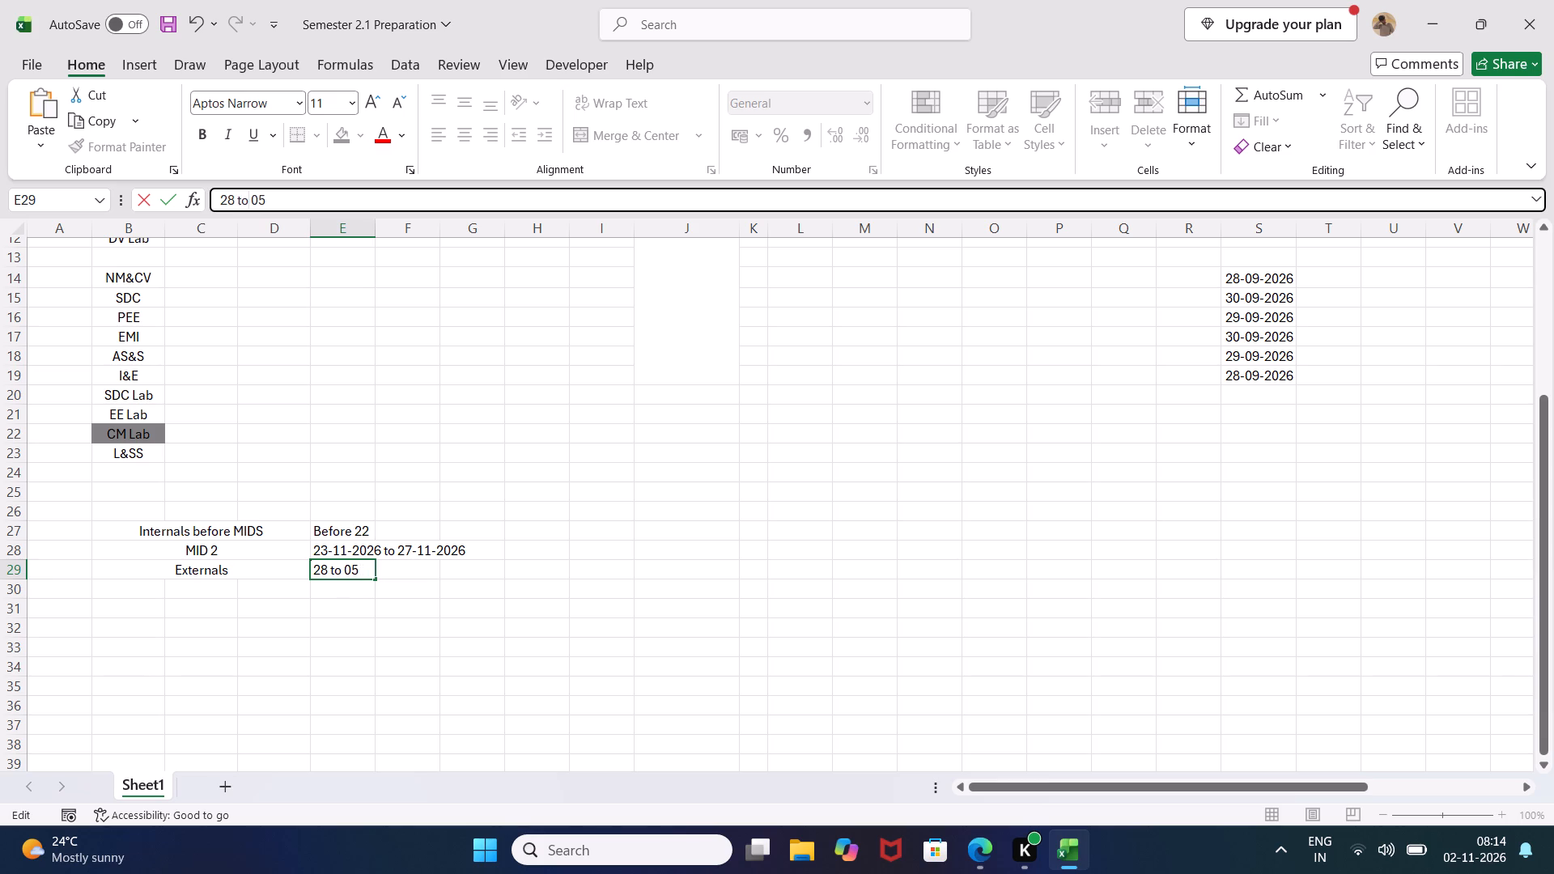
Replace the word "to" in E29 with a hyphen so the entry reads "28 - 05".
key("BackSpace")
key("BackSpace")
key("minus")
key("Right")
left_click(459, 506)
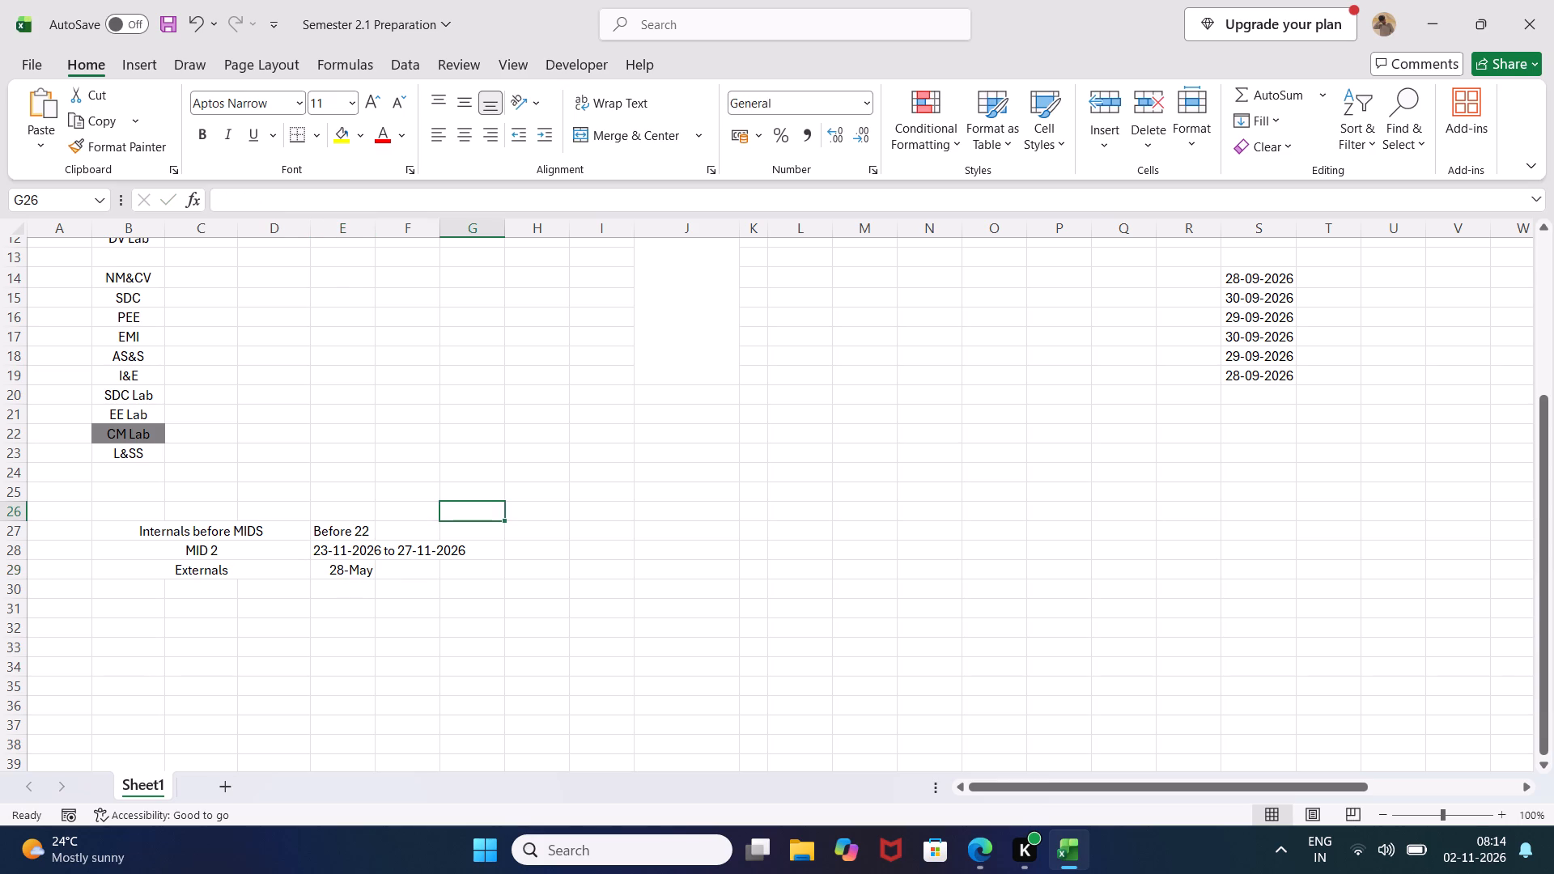
Rewrite the E29 entry as the text "28 to 05", removing the year and replacing the hyphen with "to".
left_click(356, 571)
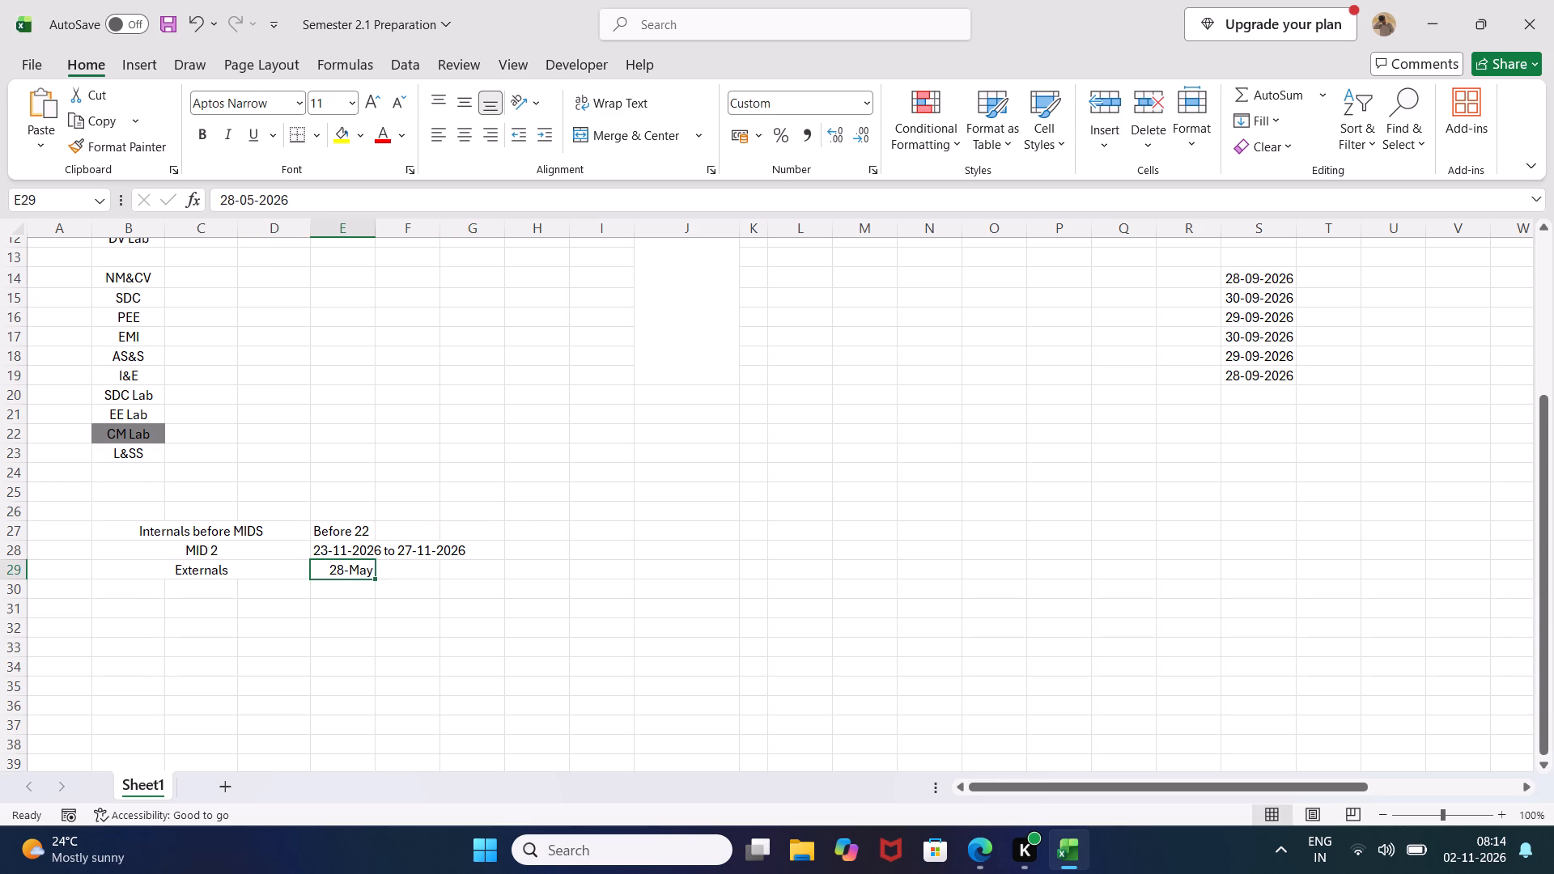
left_click(298, 200)
key("BackSpace")
key("BackSpace")
key("BackSpace")
key("BackSpace")
key("BackSpace")
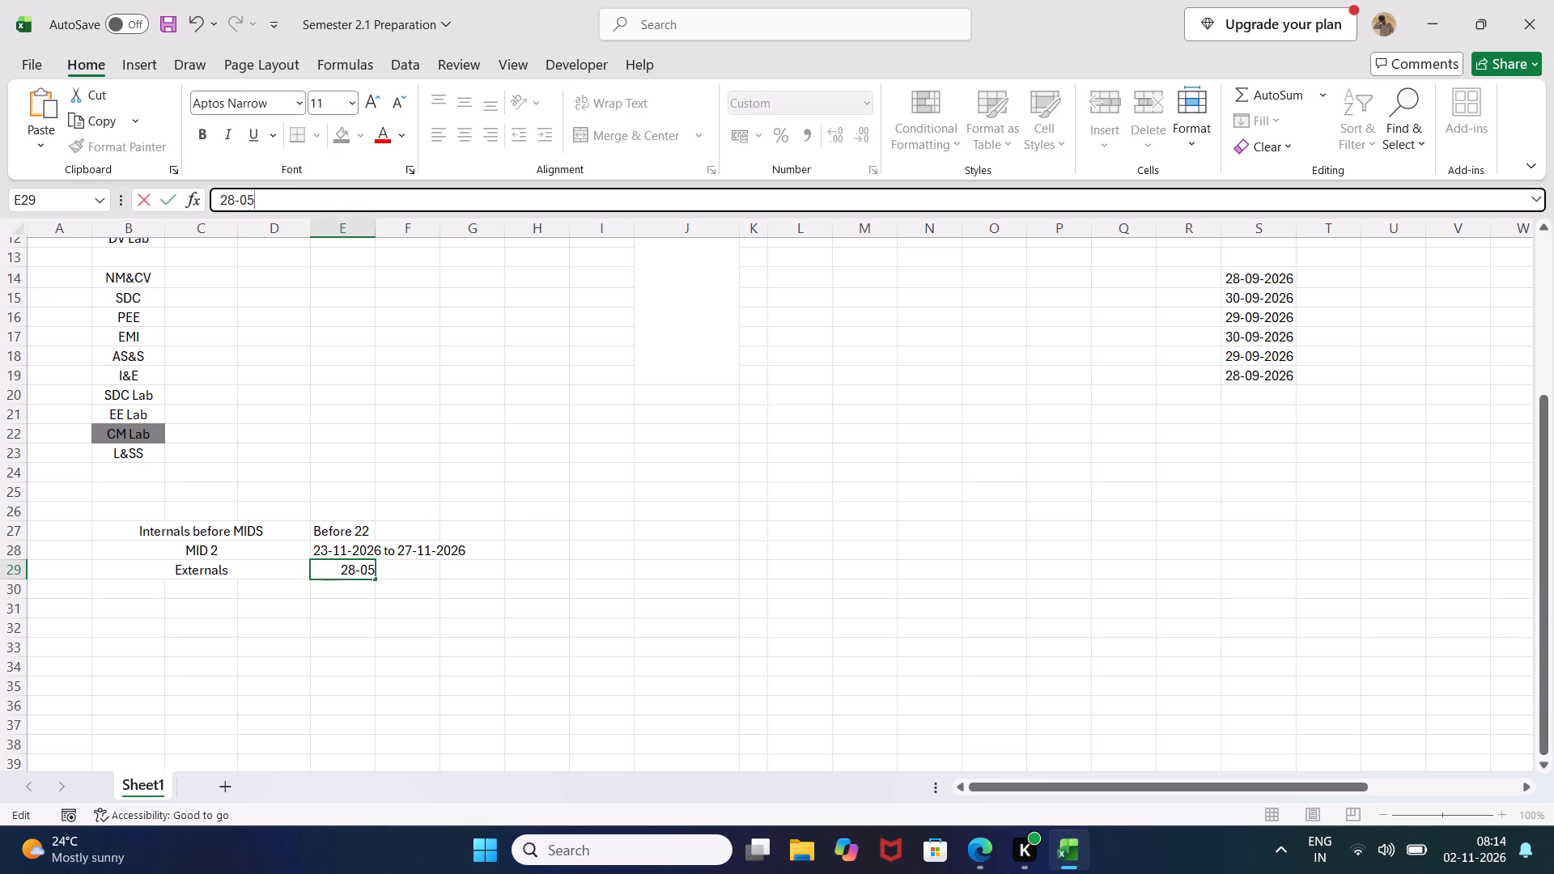
key("Left")
key("Left")
key("Left")
key("Right")
key("BackSpace")
type("to")
key("space")
key("Left")
key("Left")
key("space")
key("BackSpace")
key("Left")
key("space")
key("Right")
key("Return")
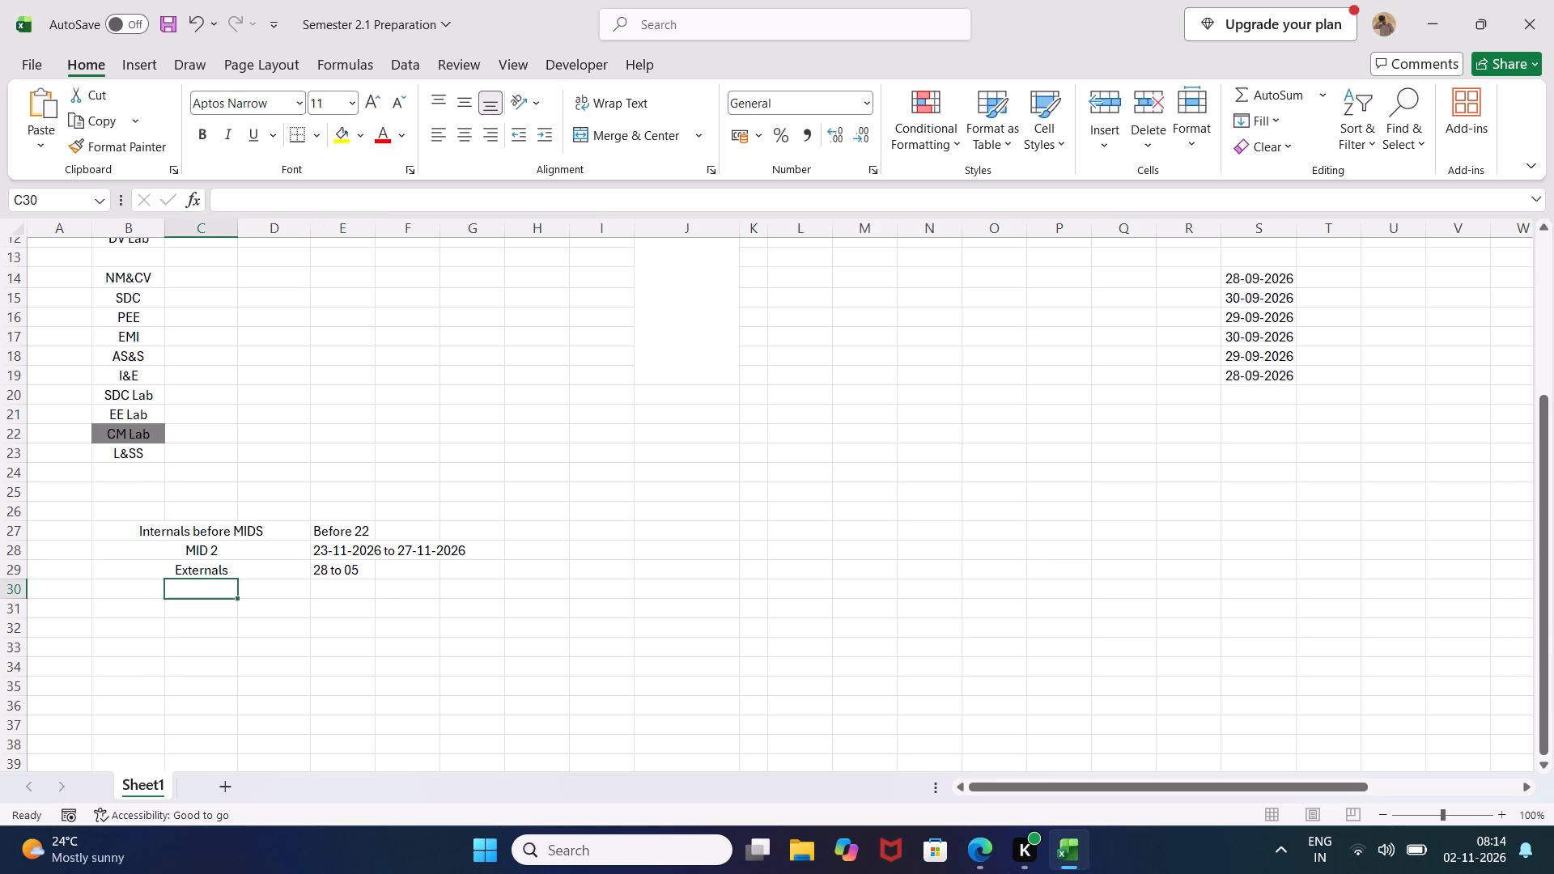
Add "LAB" in front of the Externals label in B29 so it reads "LAB Externals".
key("alt+Tab")
key("alt+Tab")
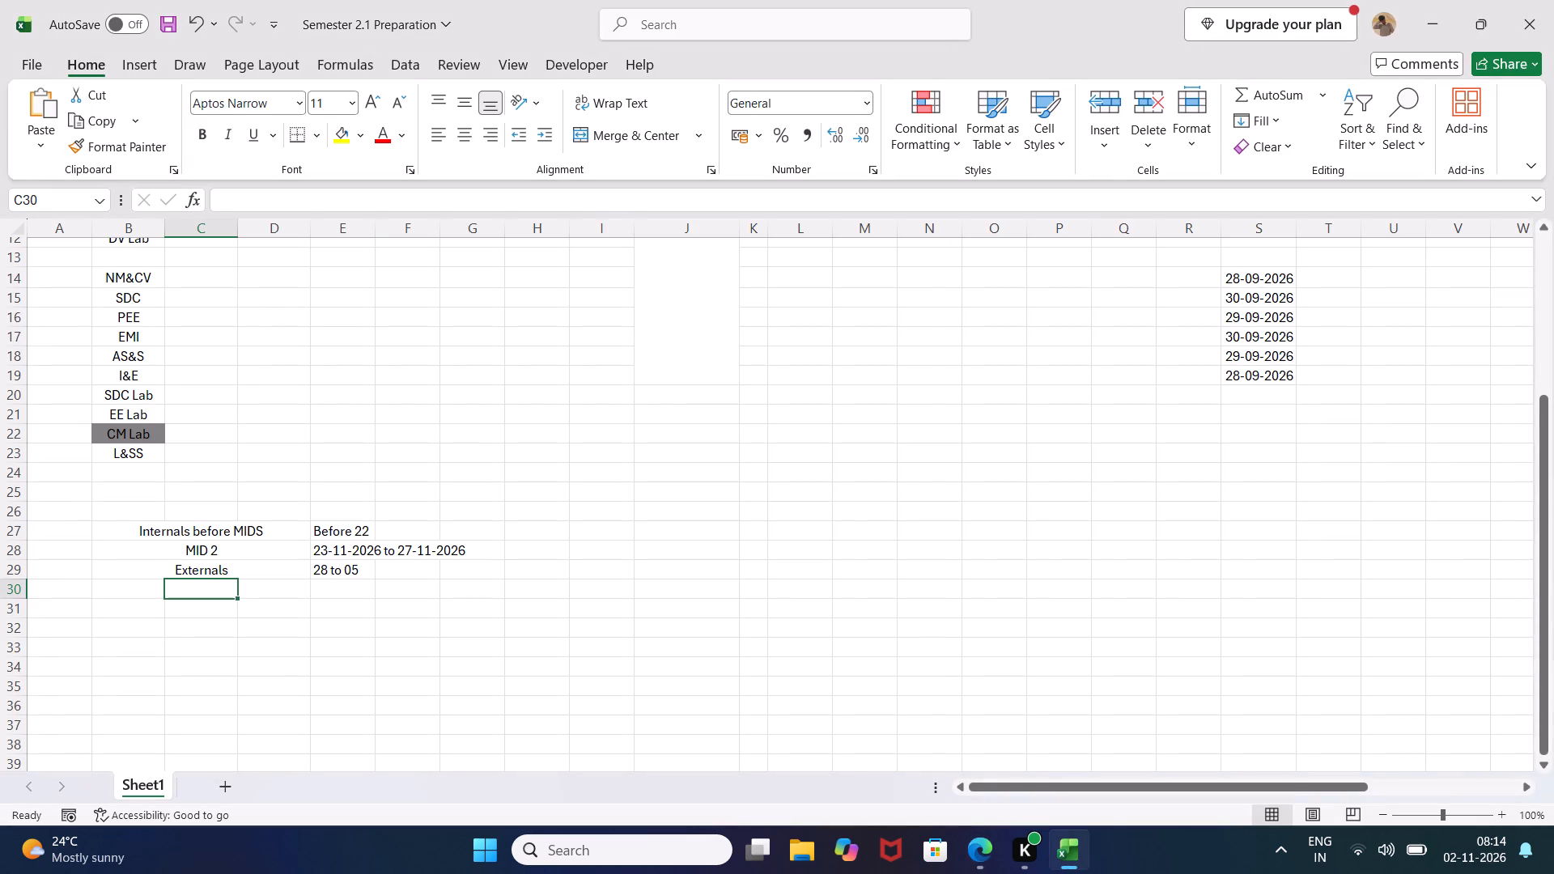
left_click(209, 563)
left_click(222, 197)
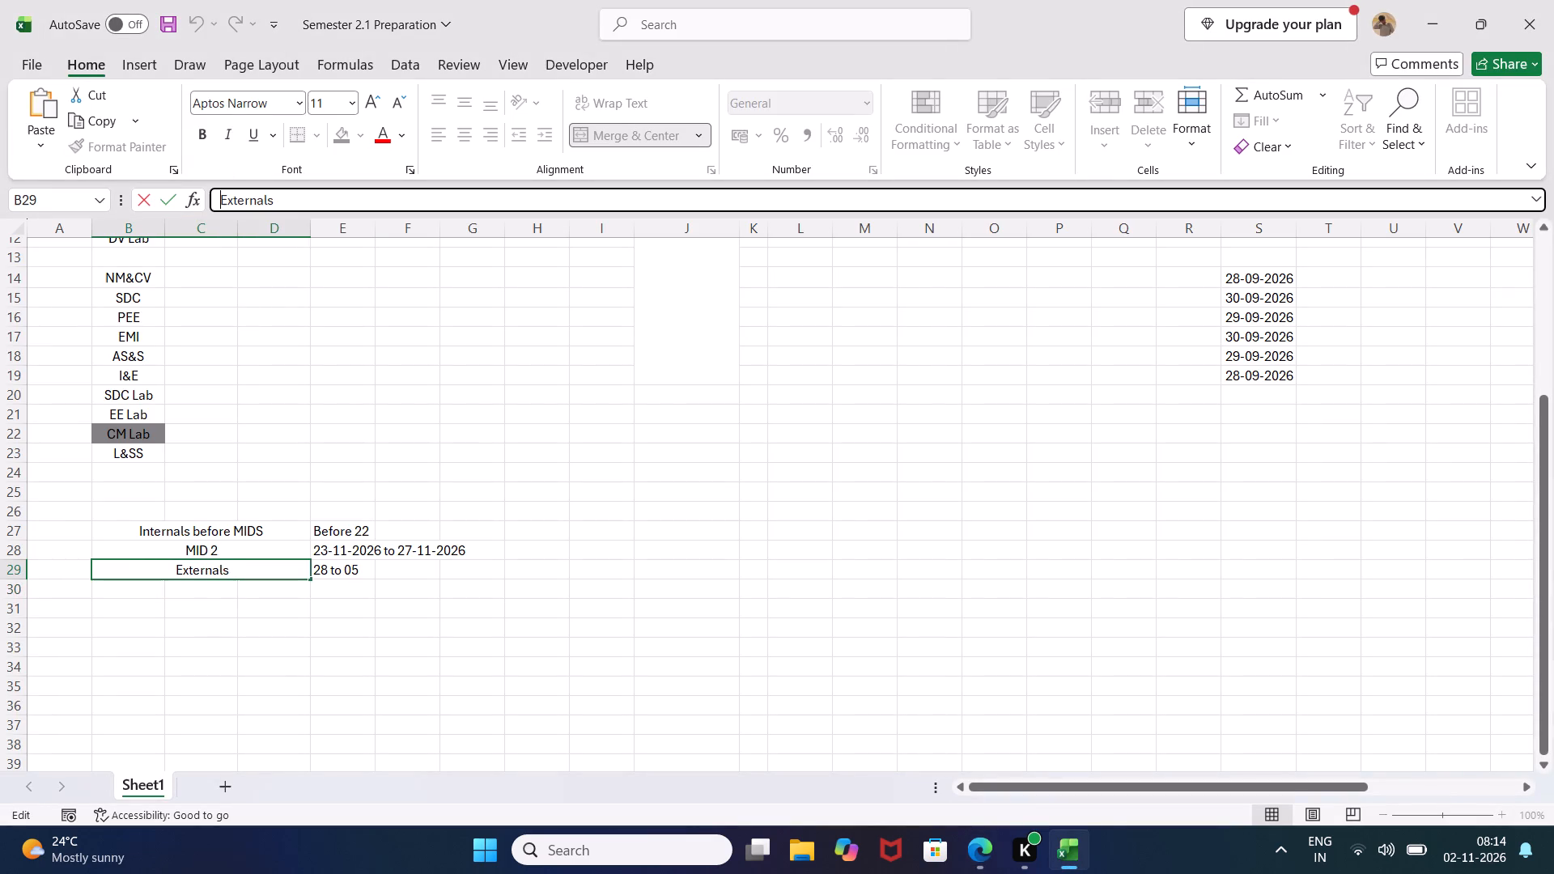
type("LAB")
key("space")
key("Return")
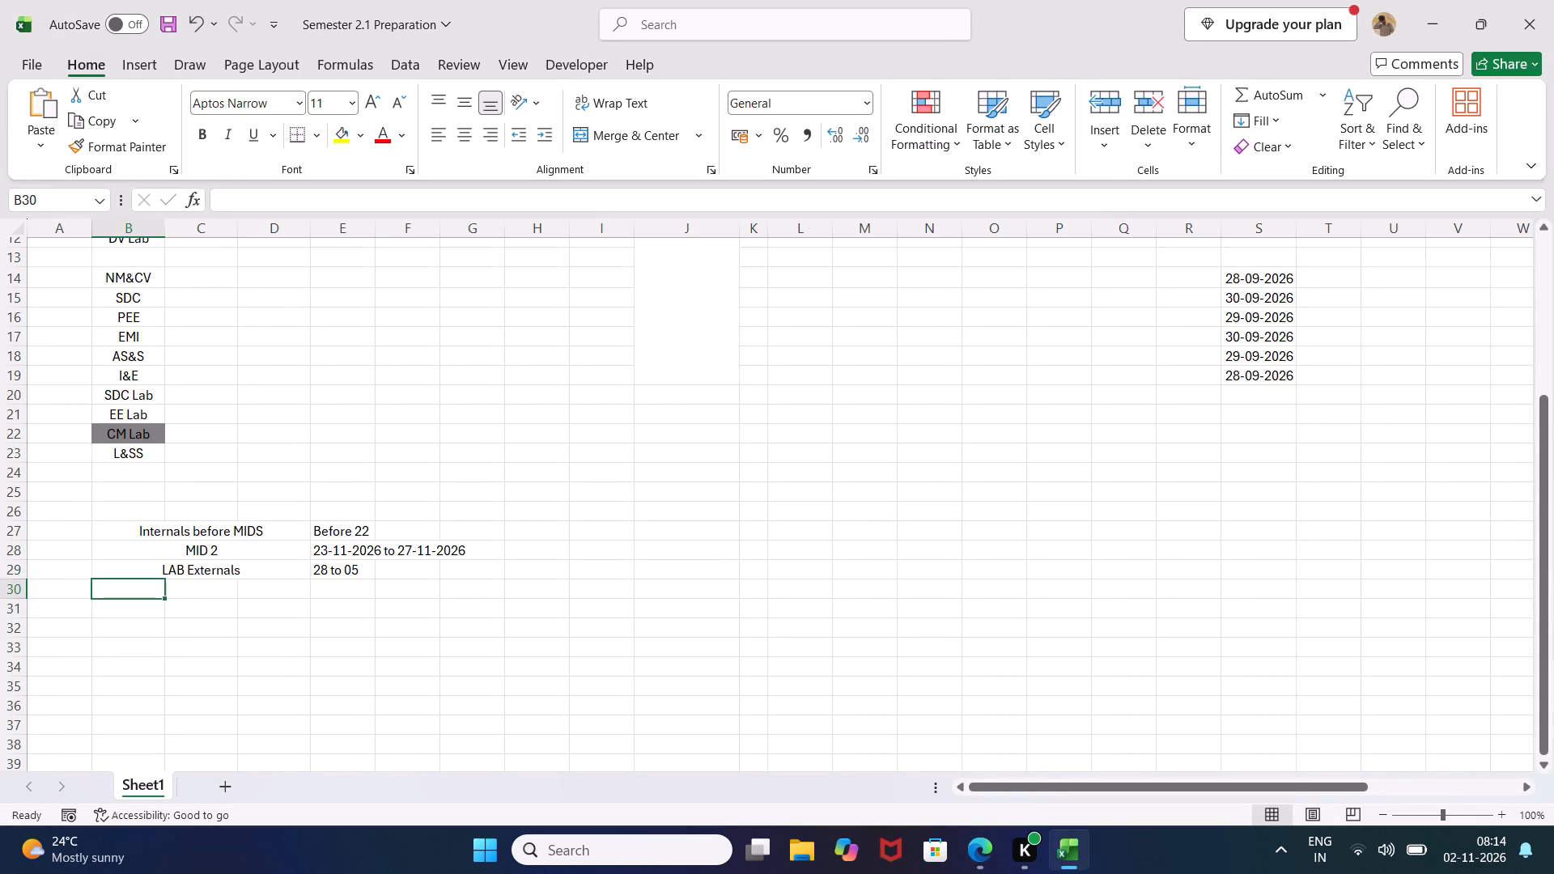
Check the academic calendar, merge and centre B30:D30, and enter the label "SEM 2.1".
key("alt+Tab")
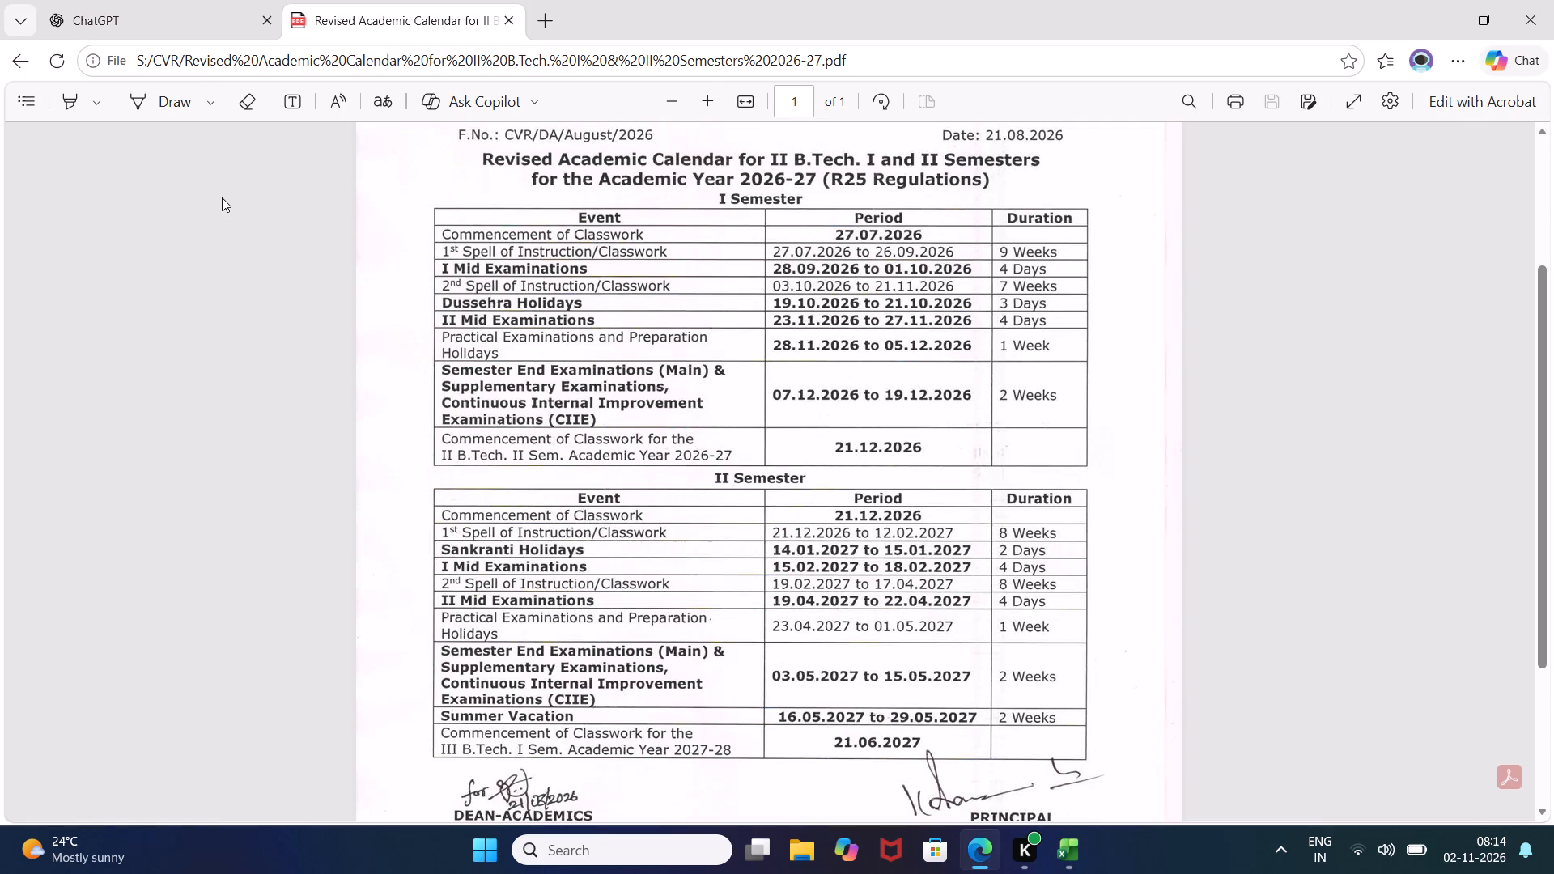
key("alt+Tab")
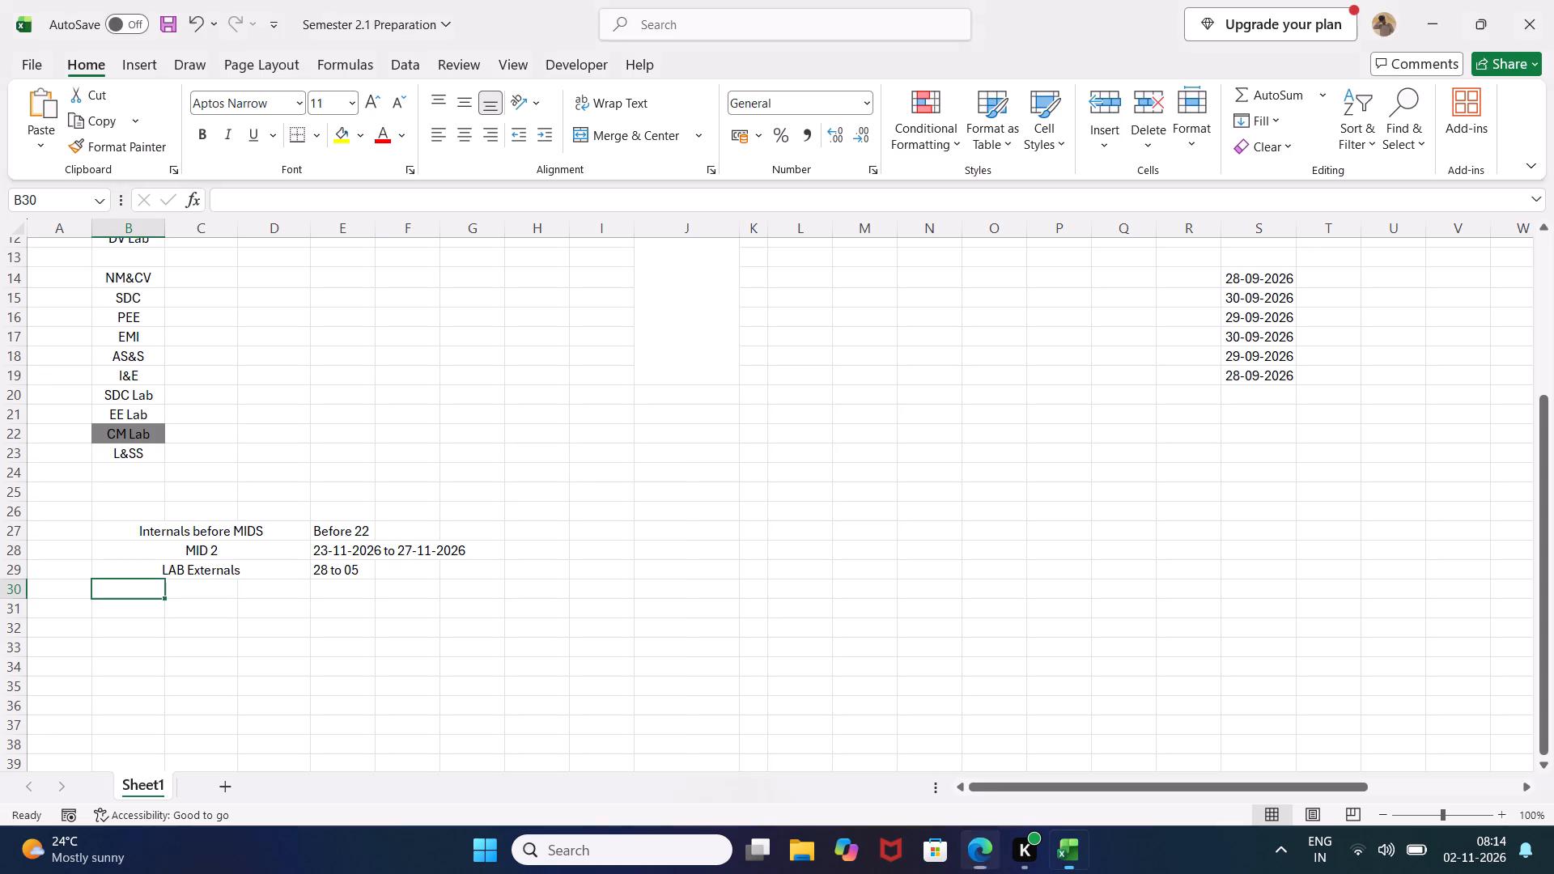
key("shift+Right")
key("shift+Right")
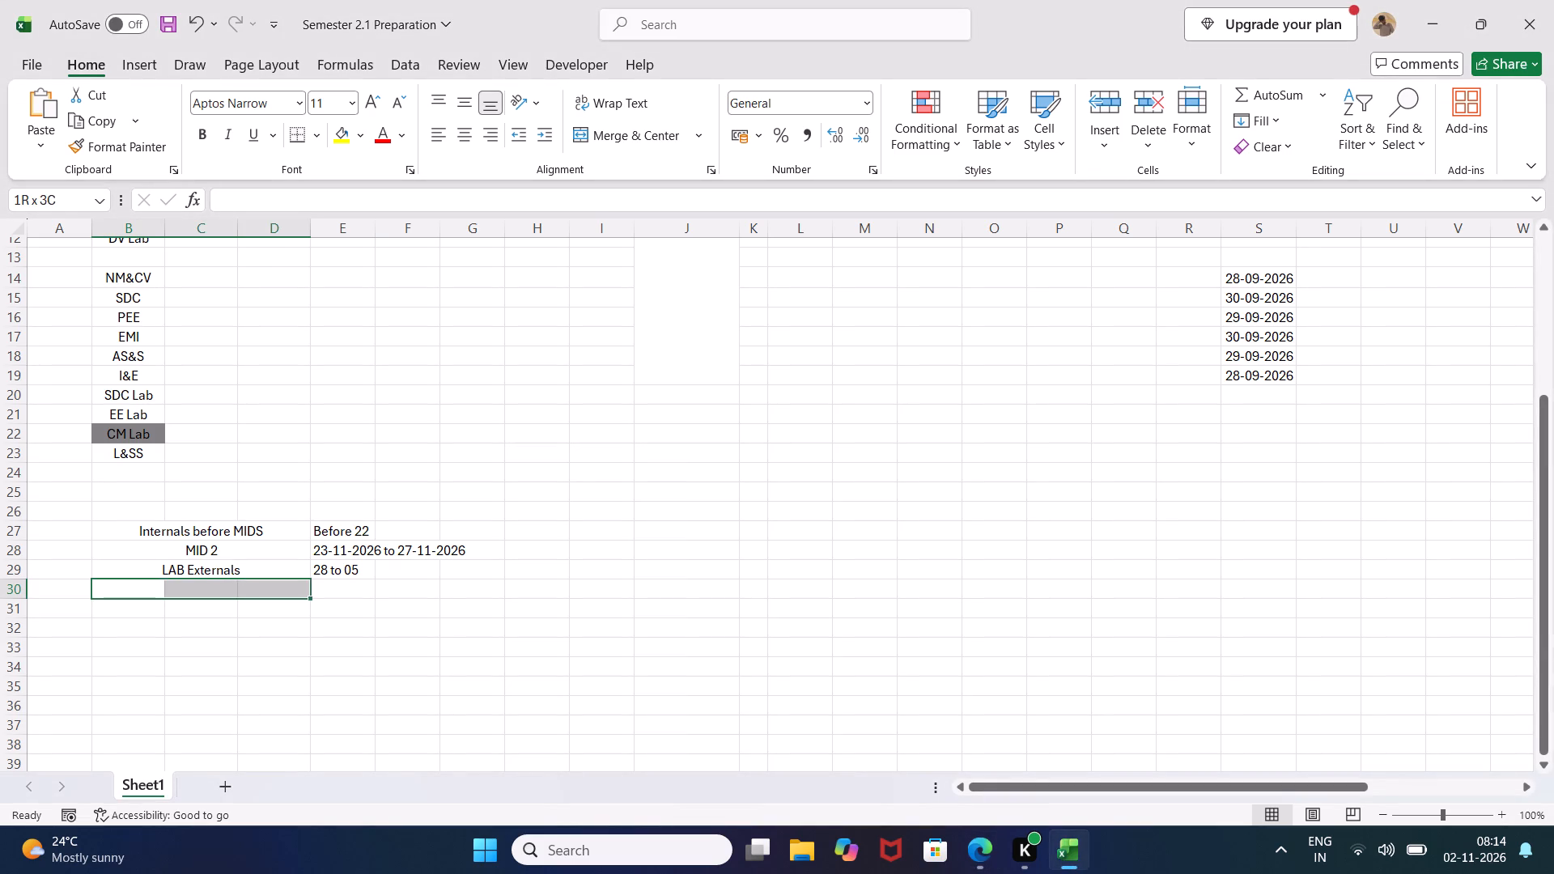
left_click(605, 134)
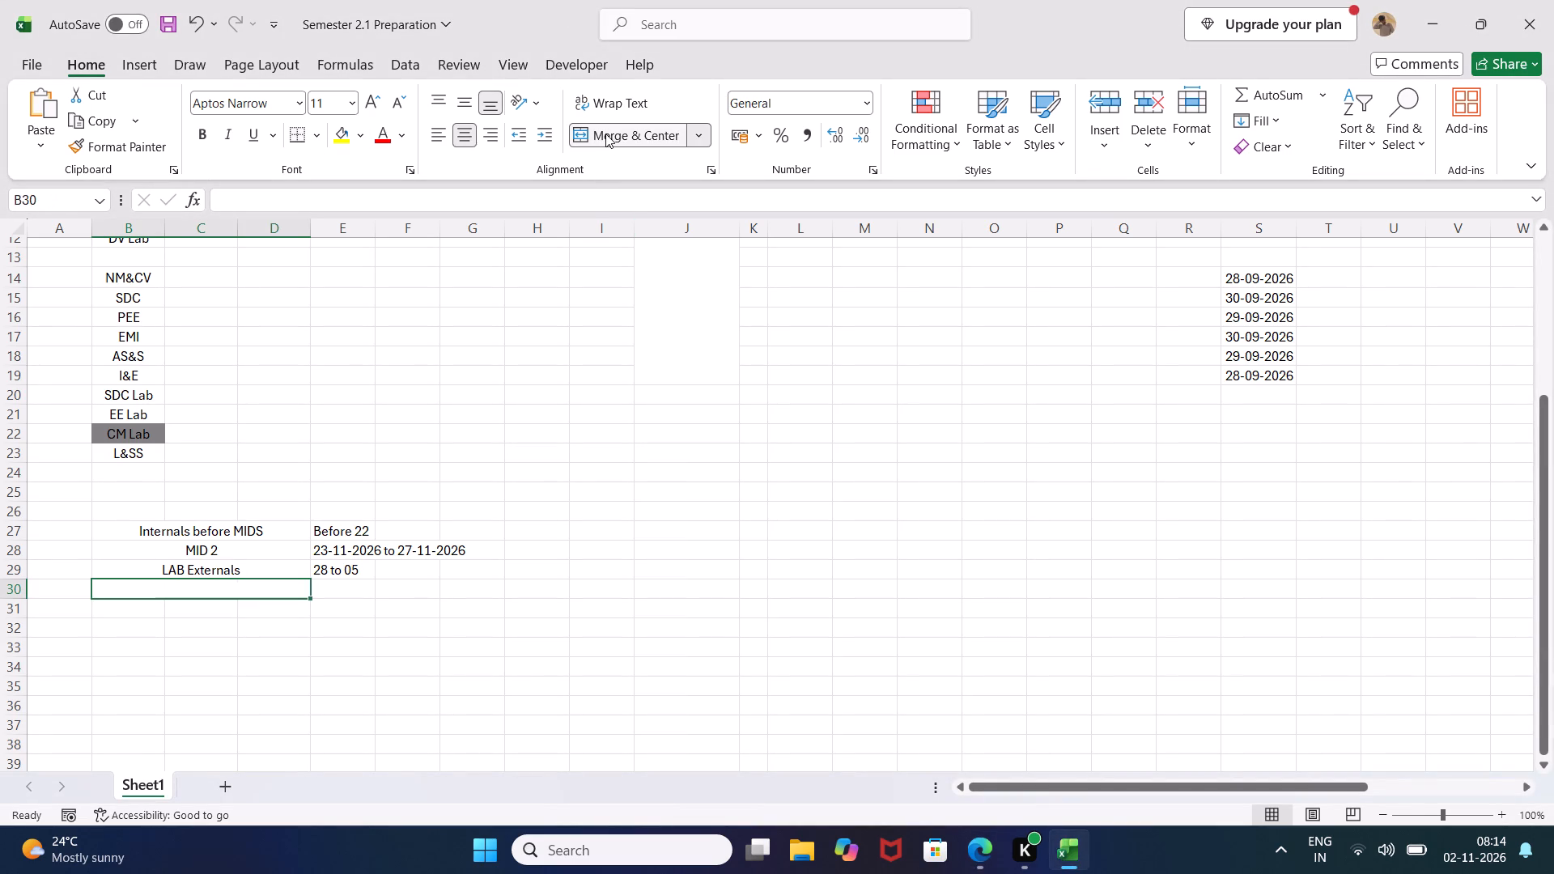
type("SEM")
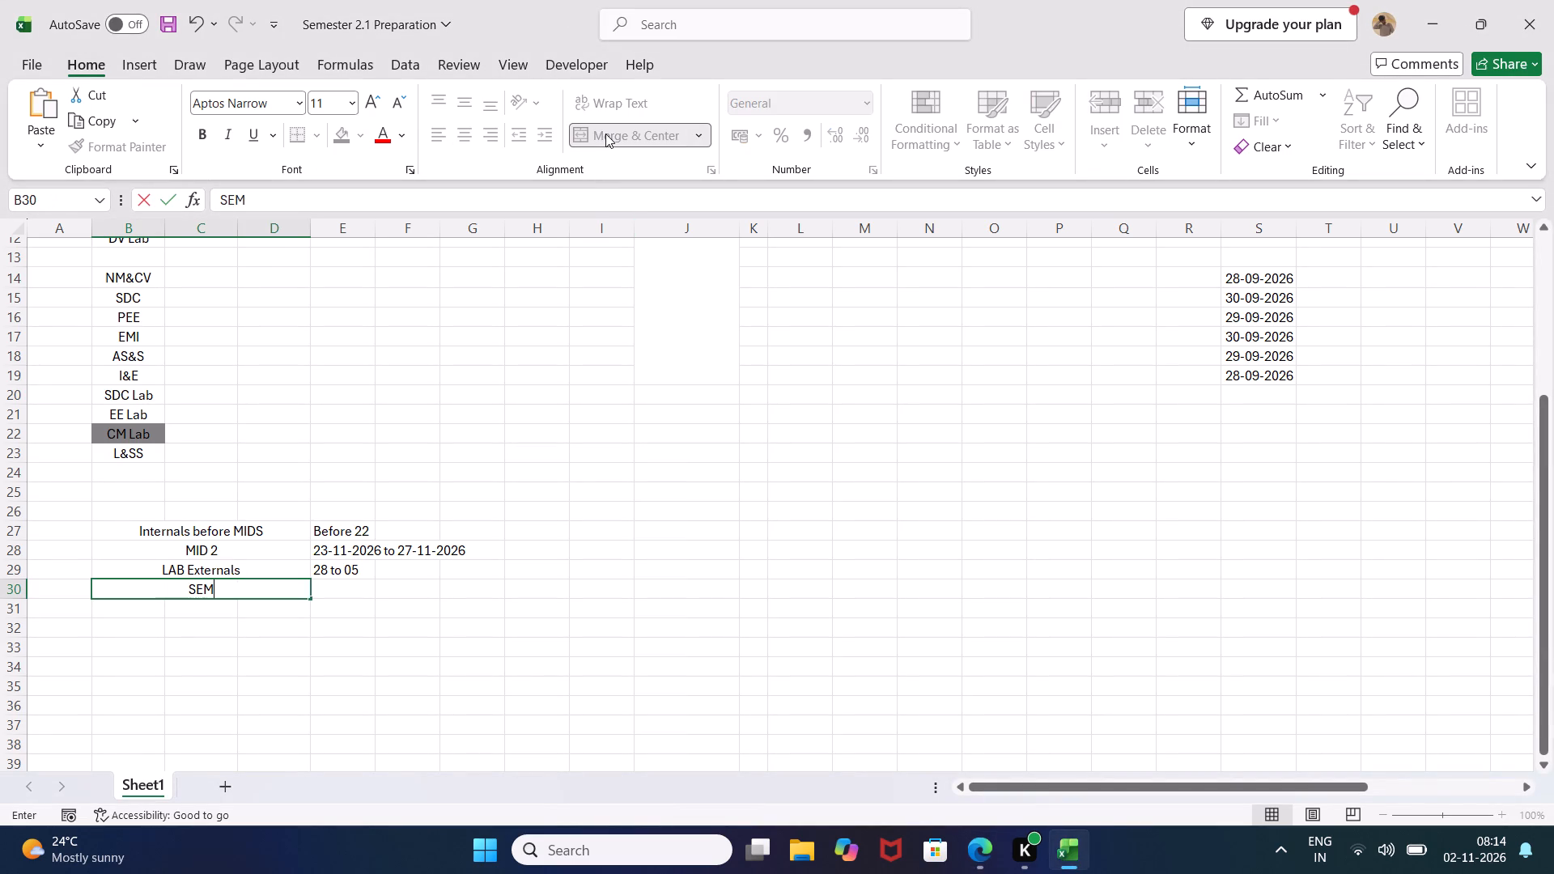
key("space")
type("2.1")
key("Return")
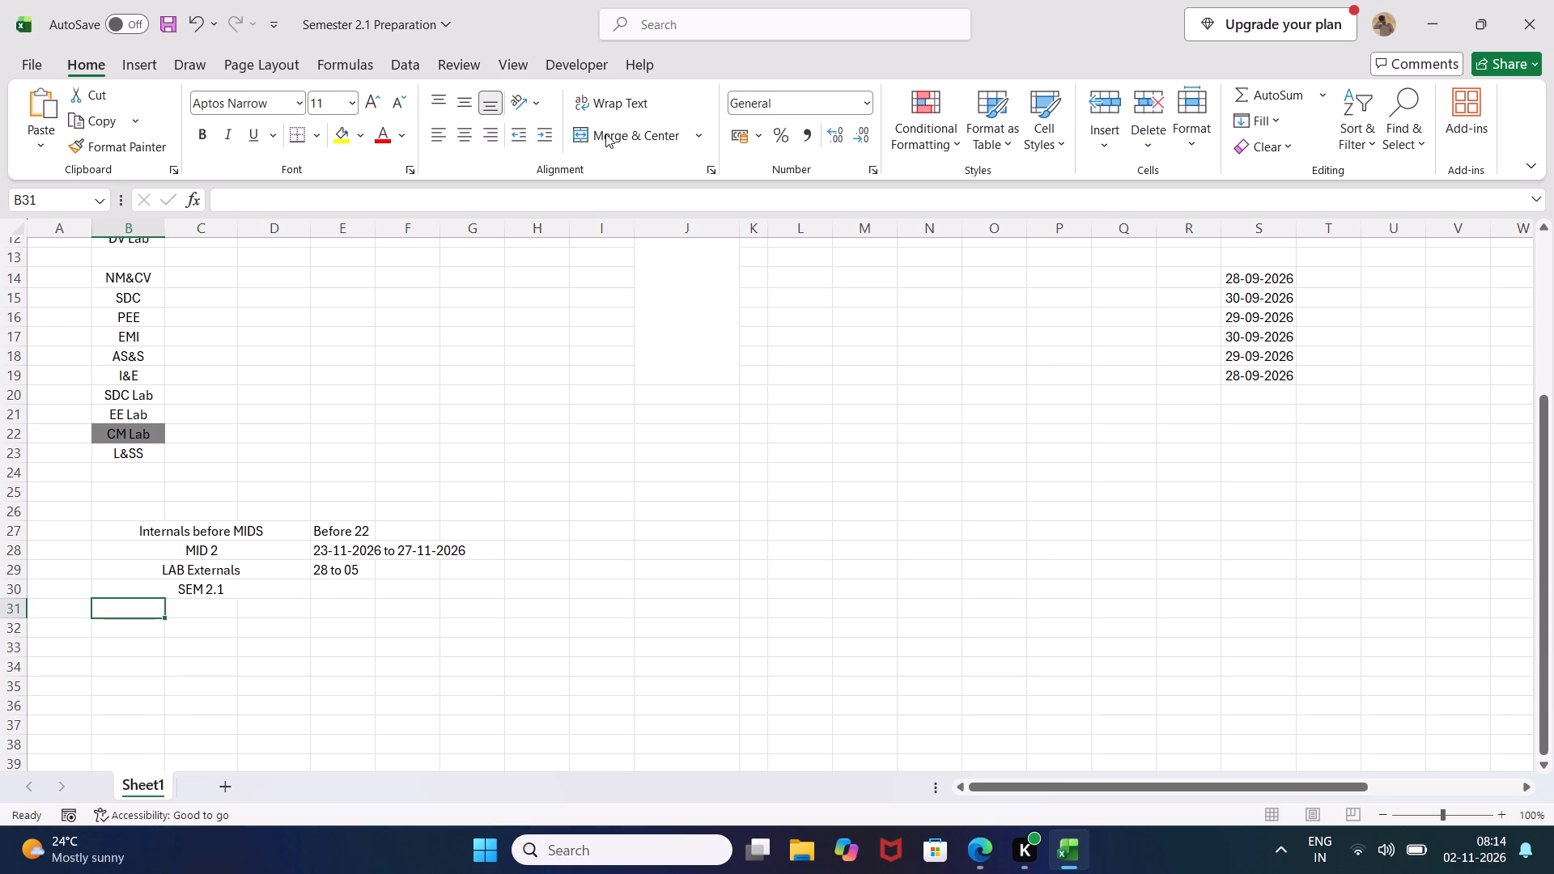
Look up the semester end examination period in the academic calendar and enter "07 to 19 DEC" in E30.
key("Down")
key("Up")
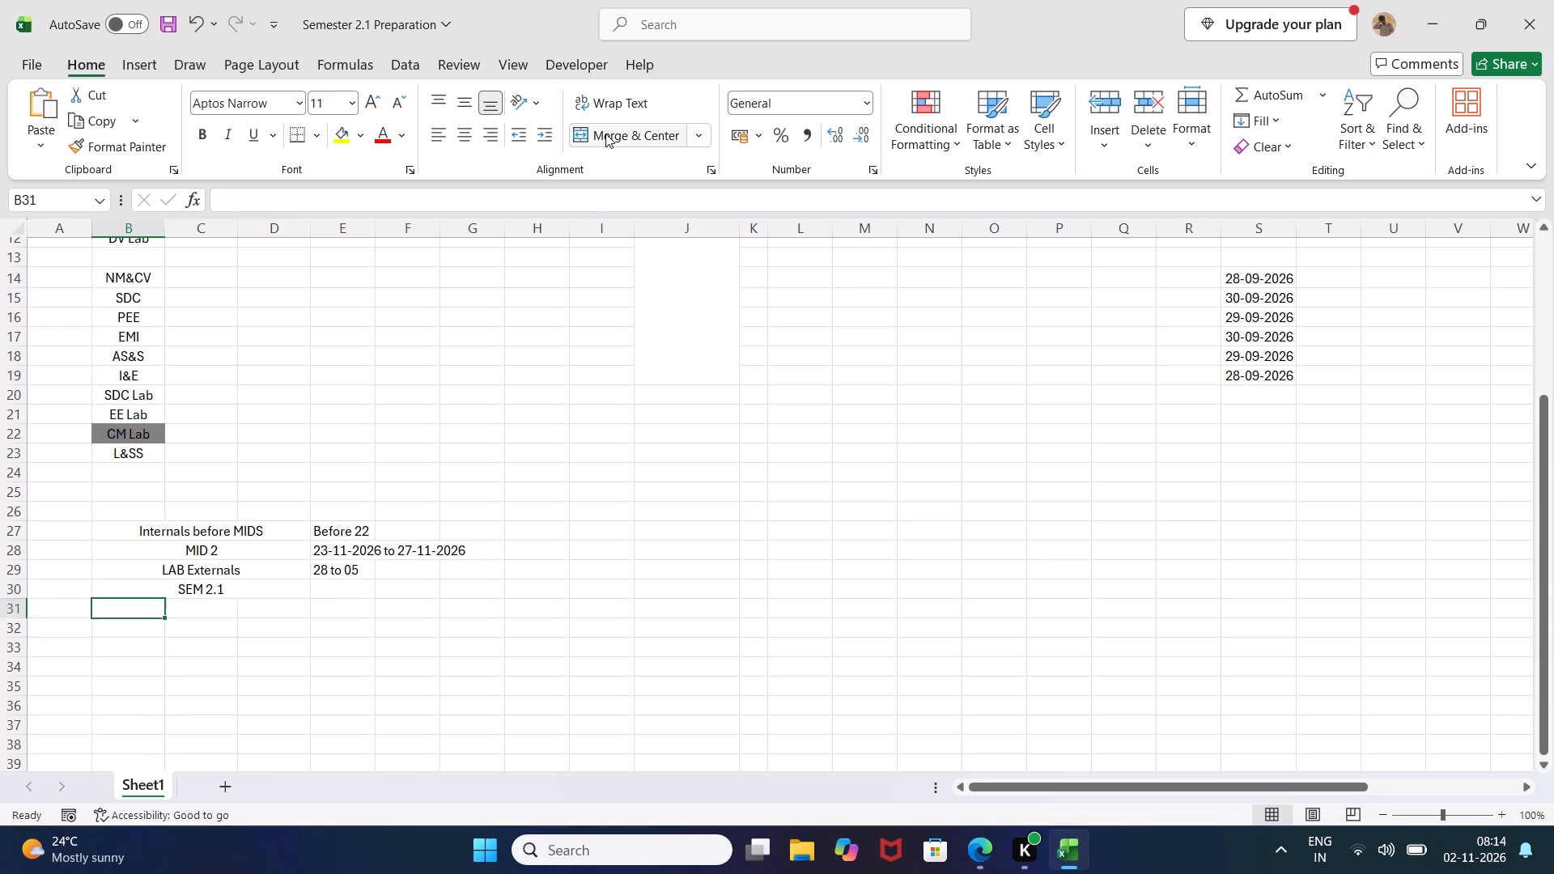
key("Up")
key("Right")
key("alt+Tab")
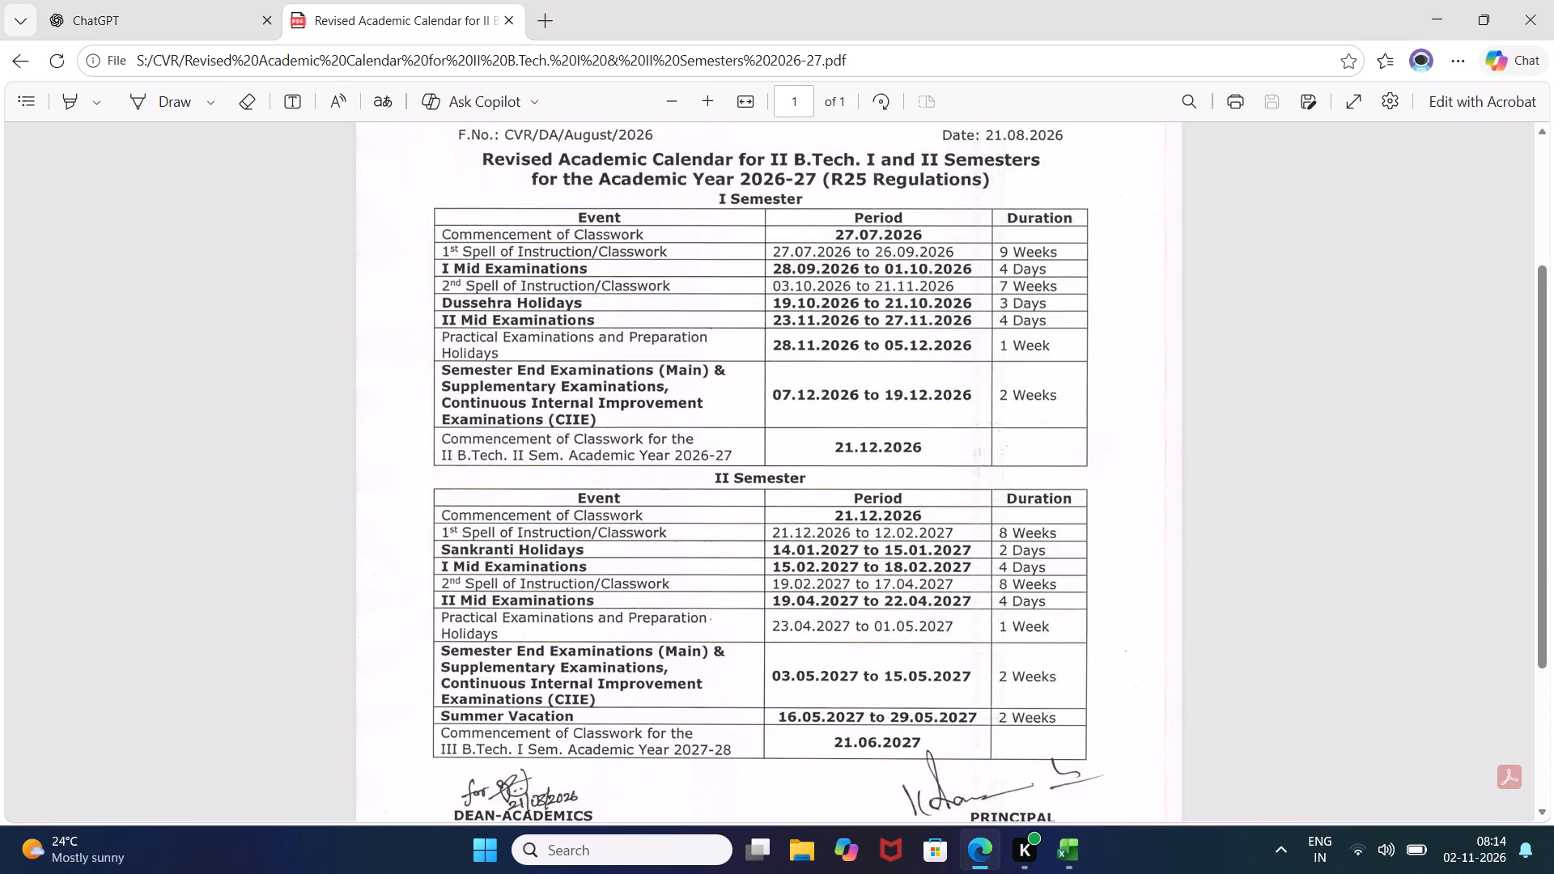
key("alt+Tab")
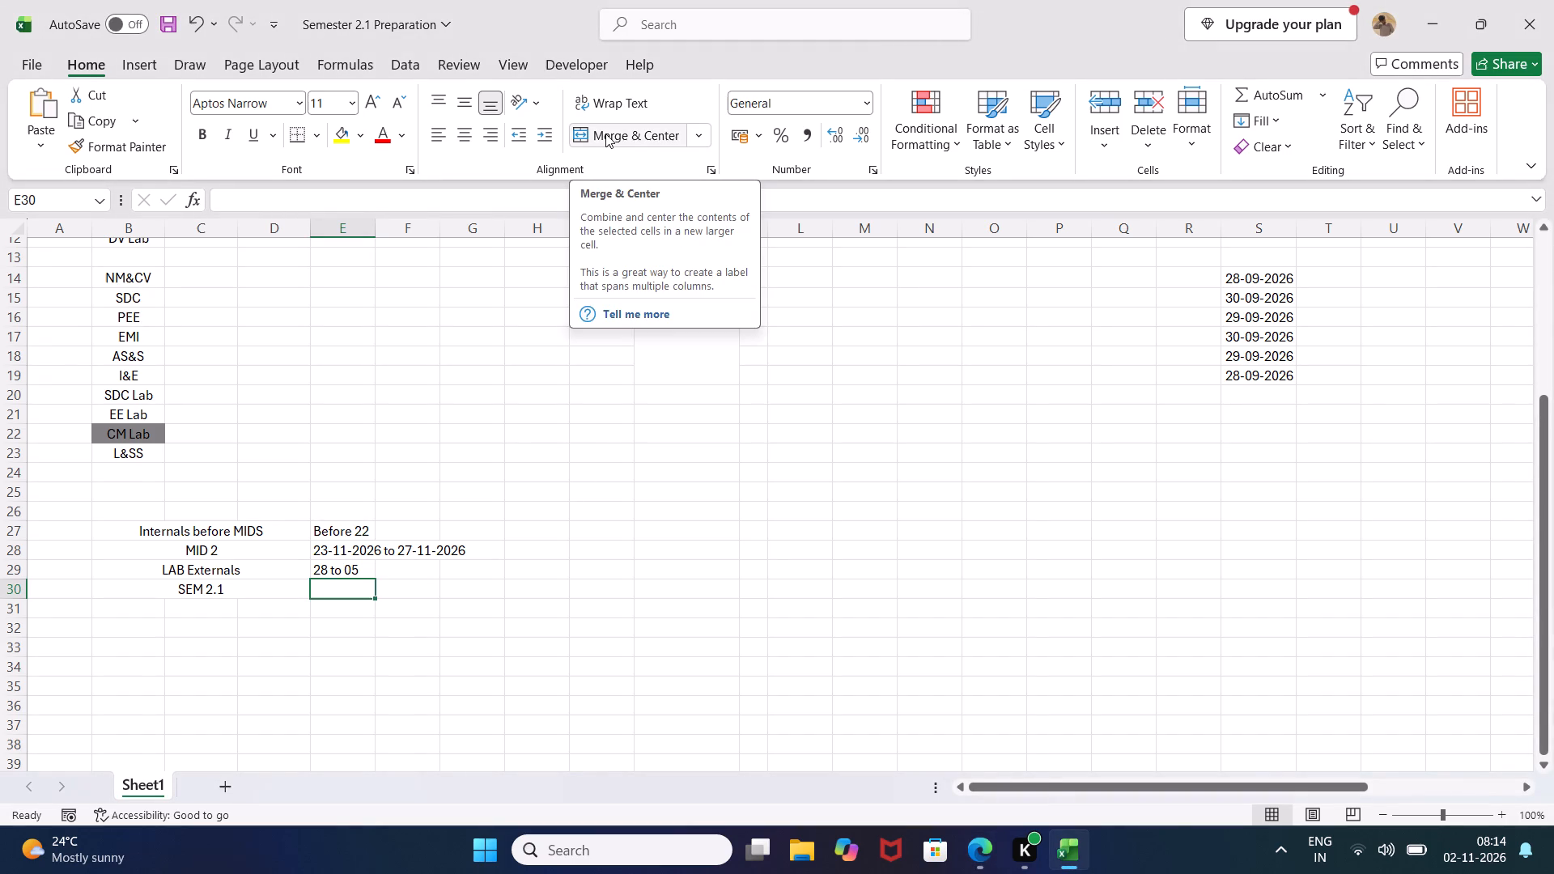
type("07 ti")
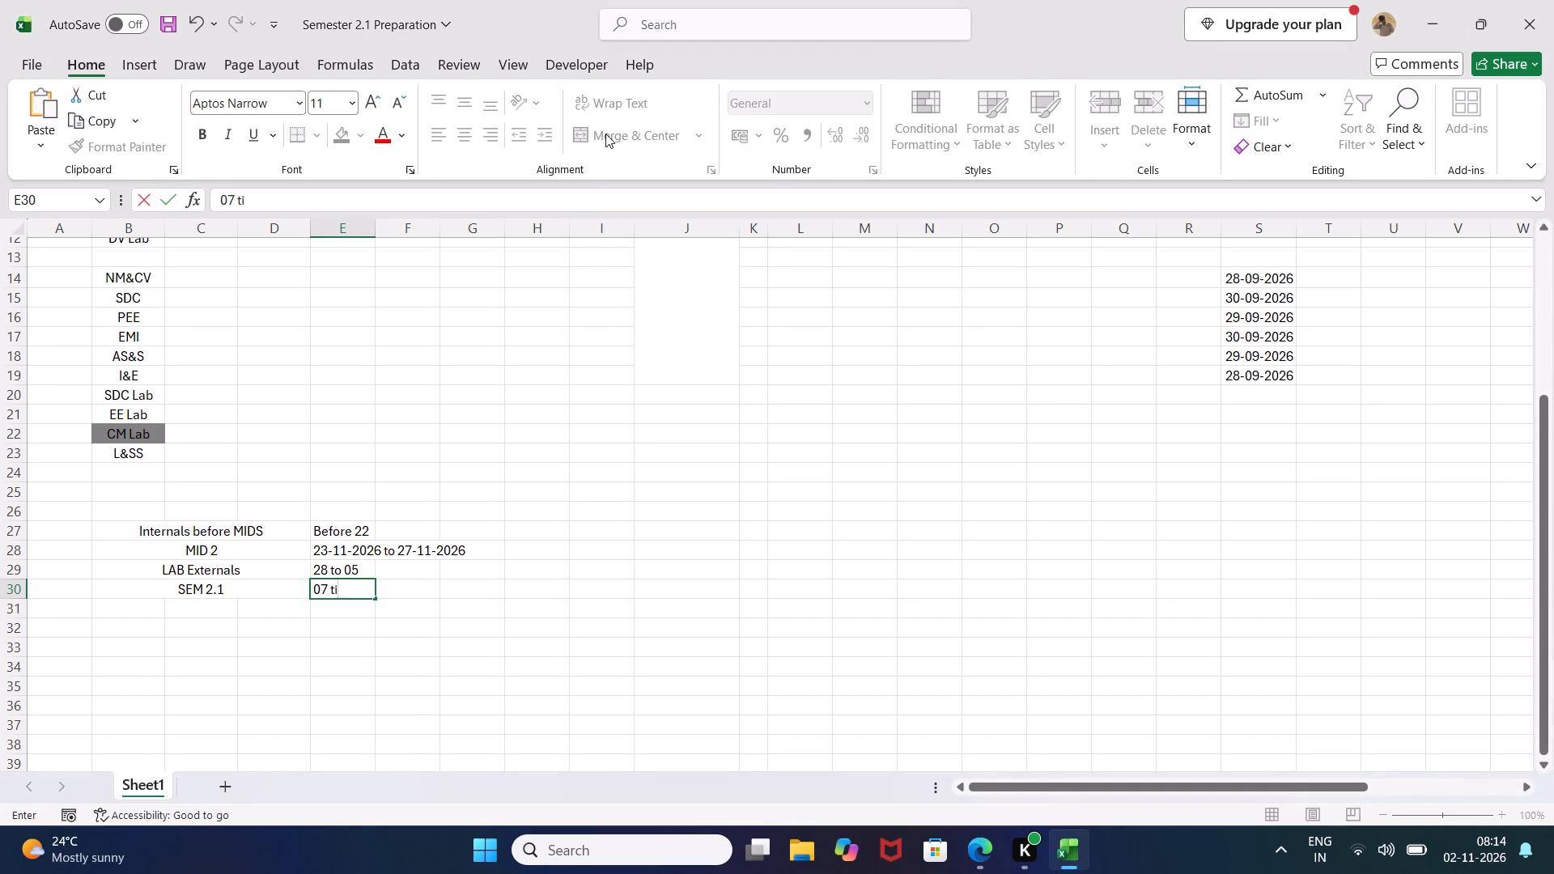
key("BackSpace")
type("o")
key("space")
key("alt+Tab")
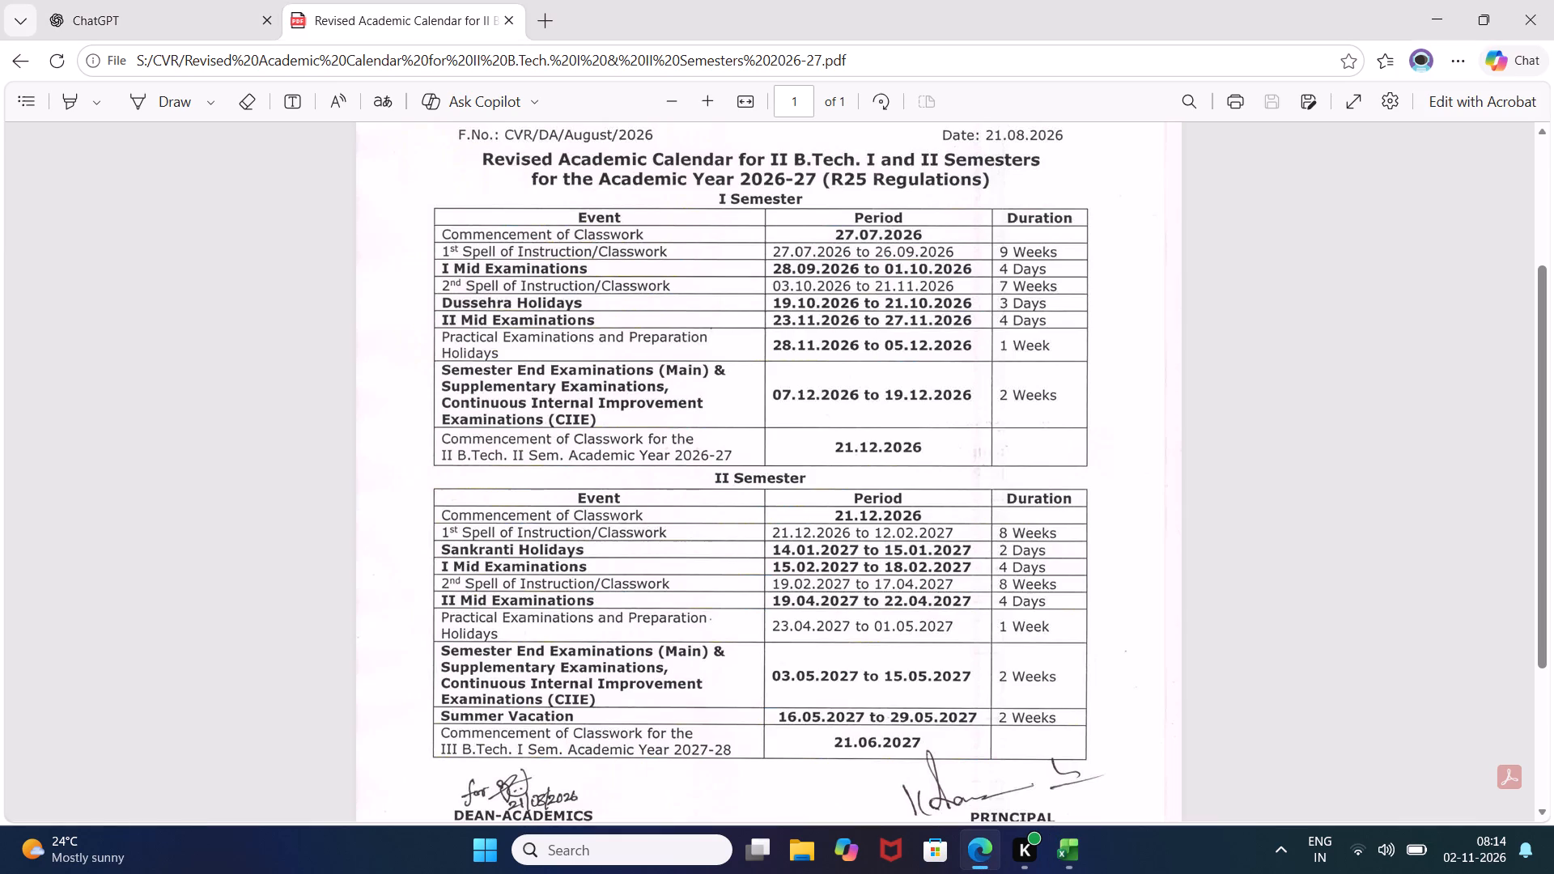
key("alt+Tab")
type("18")
key("BackSpace")
type("9 DEV")
key("shift+BackSpace")
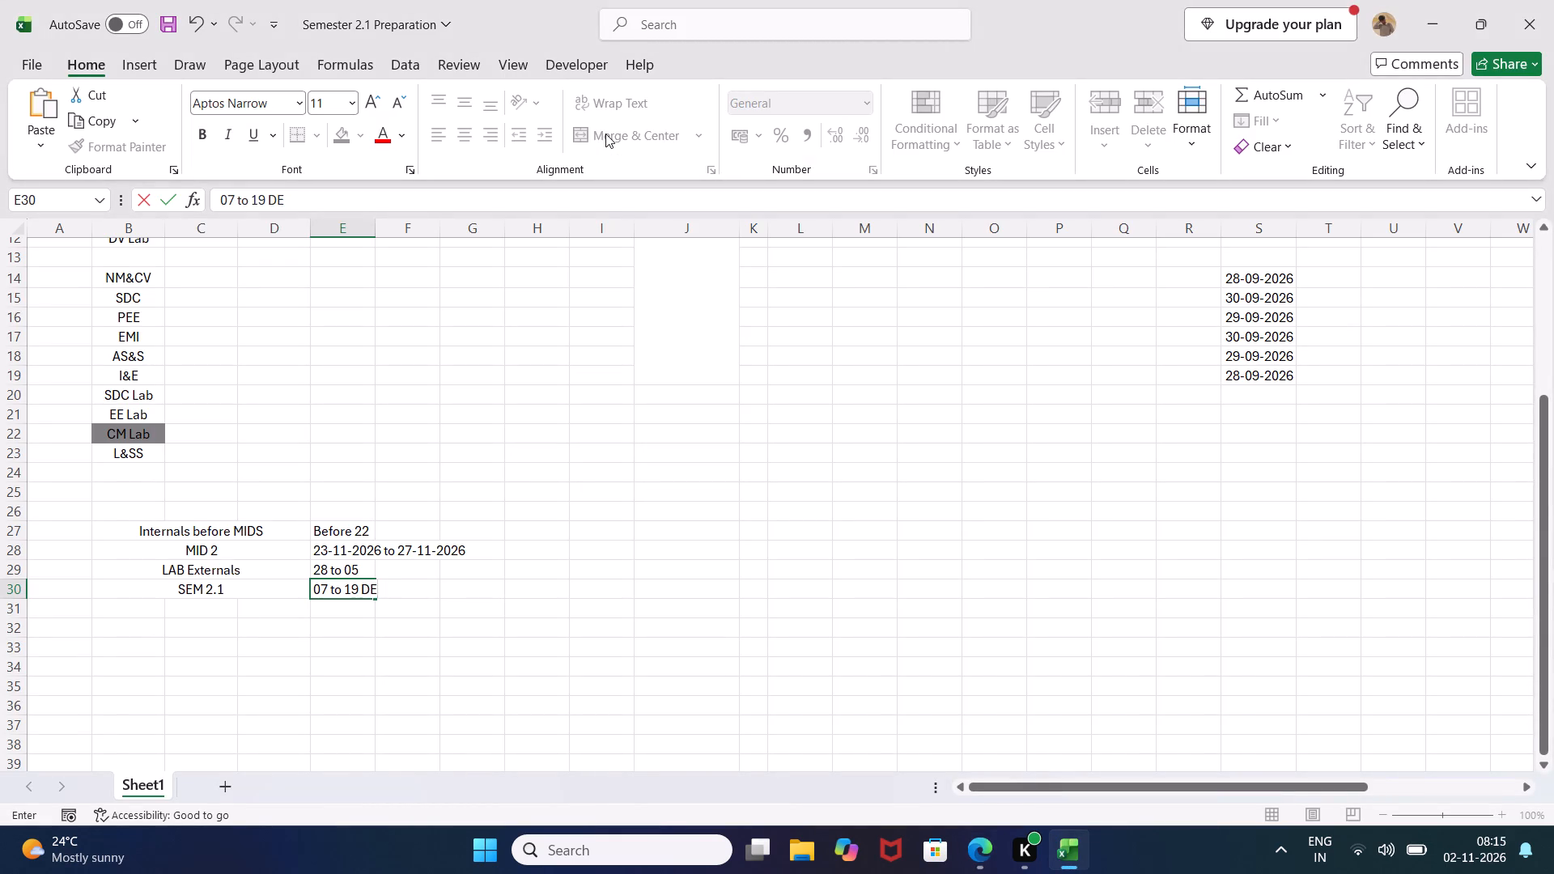
key("shift+v")
key("shift+BackSpace")
key("shift+c")
key("Return")
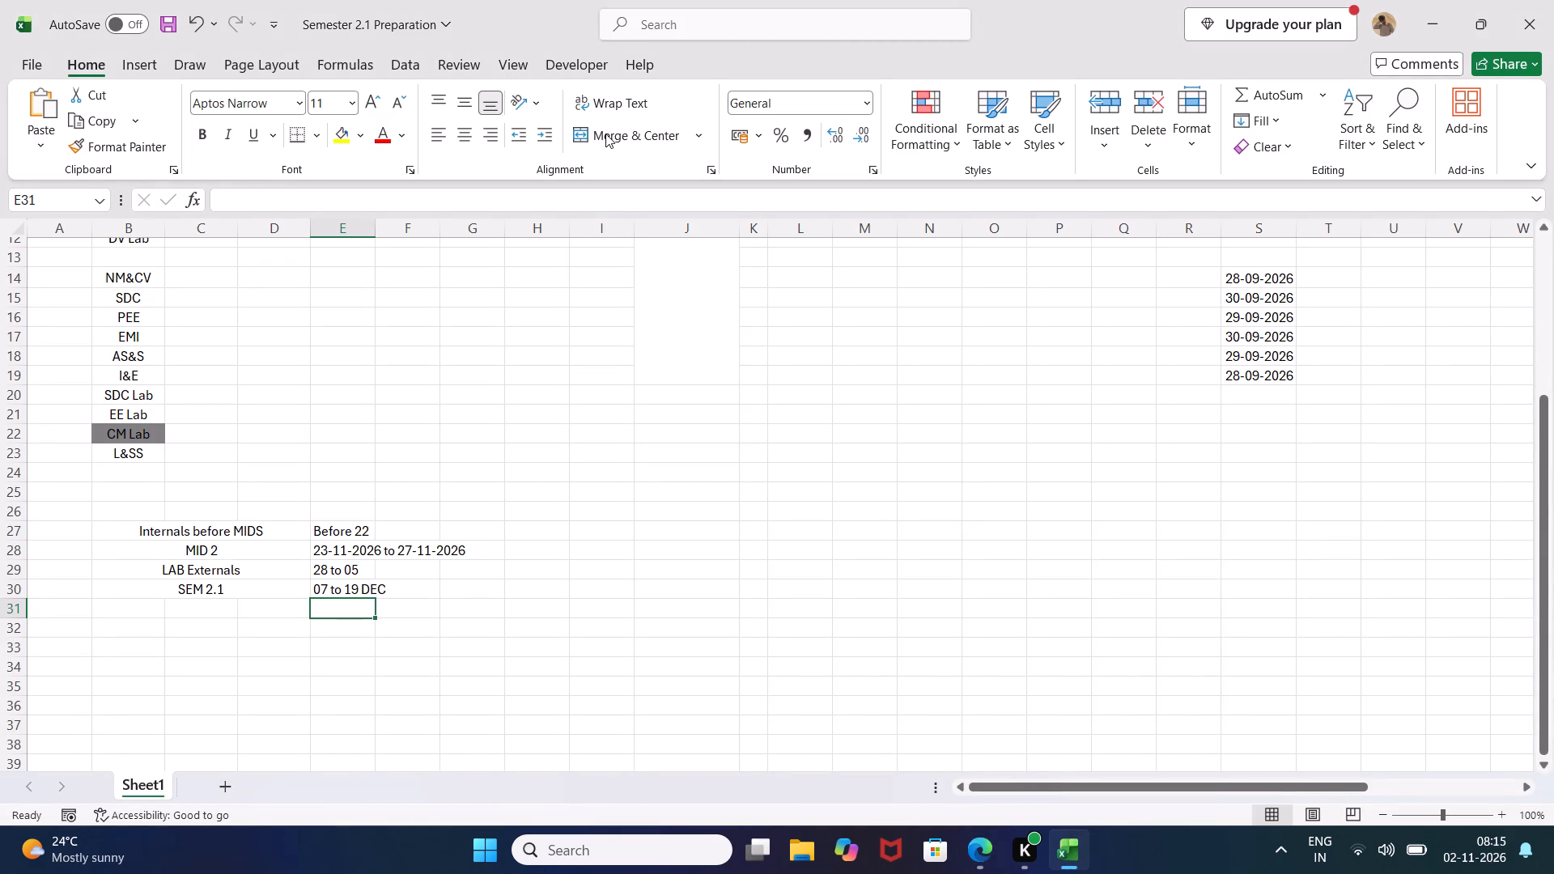
Enter "20 Days left" in H28 beside the MID 2 dates.
key("Up")
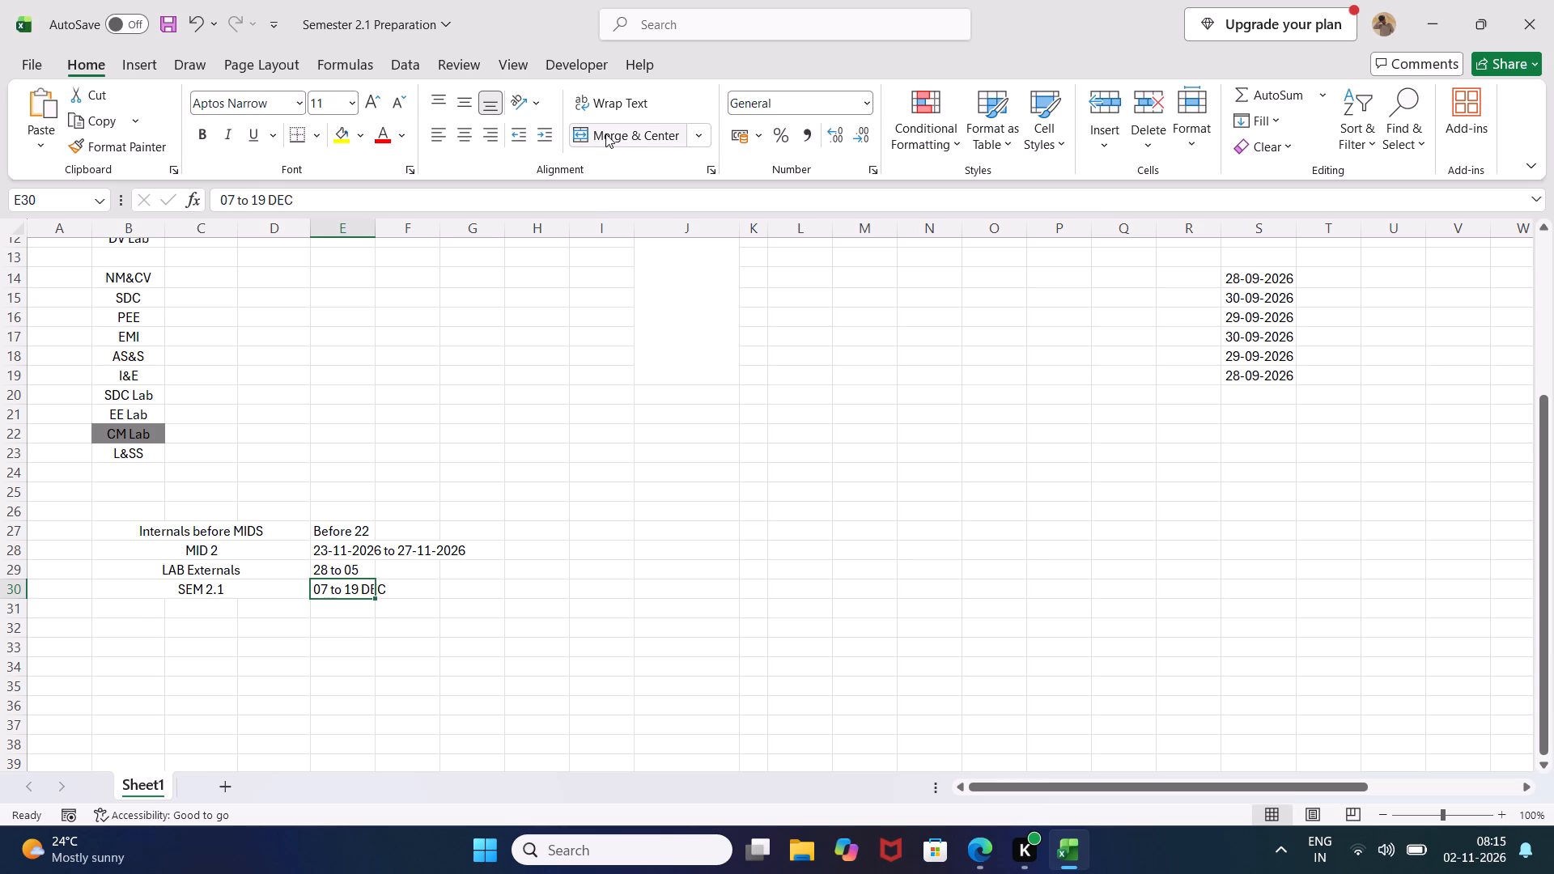
key("Up")
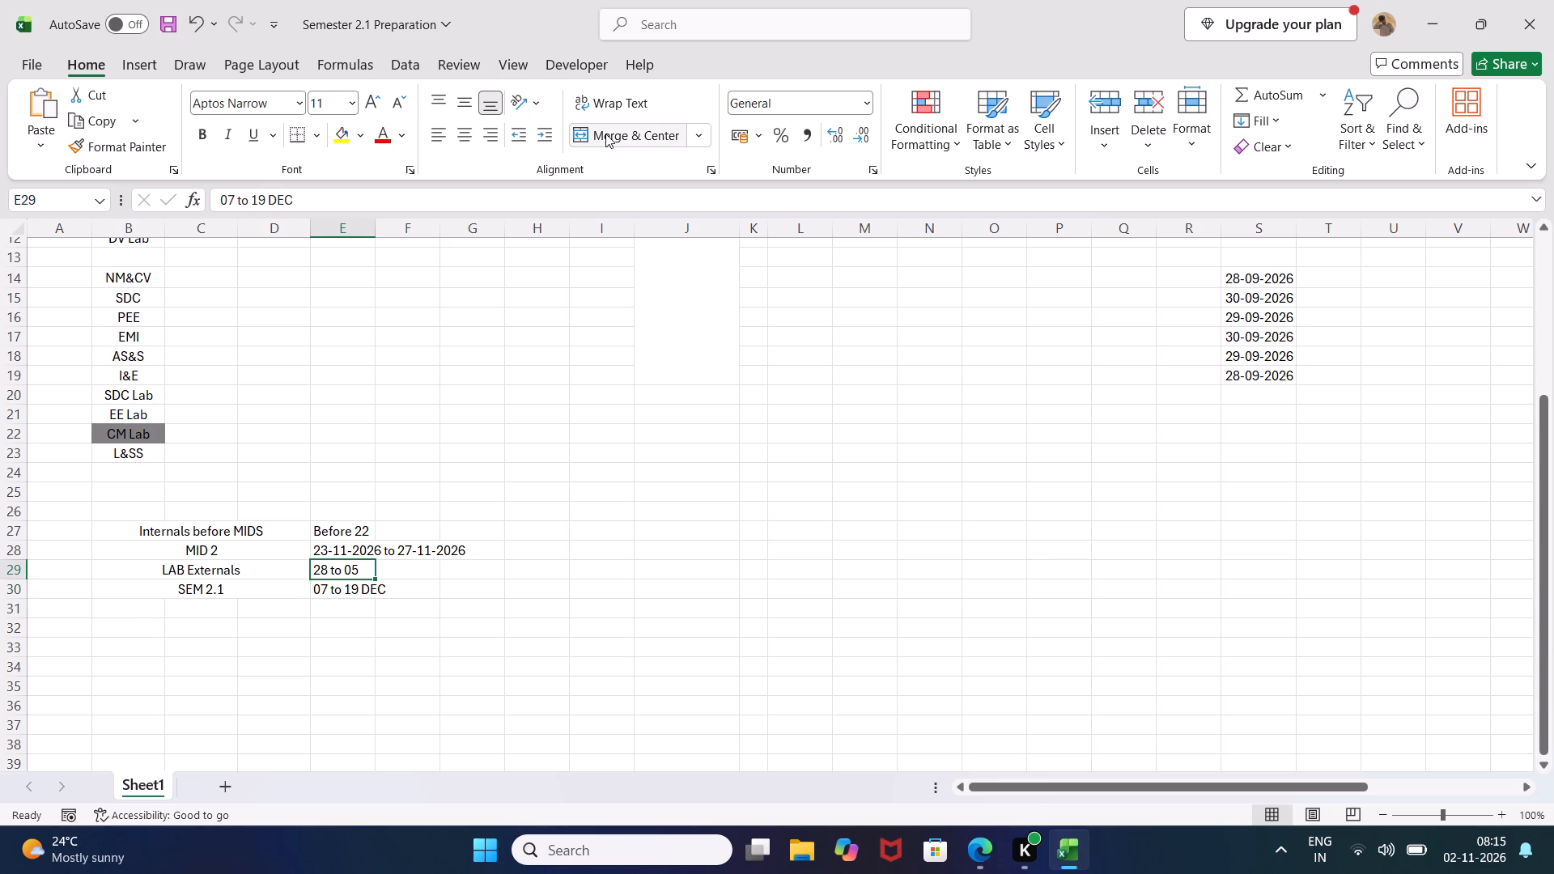
key("Up")
key("Up")
key("Right")
key("Right")
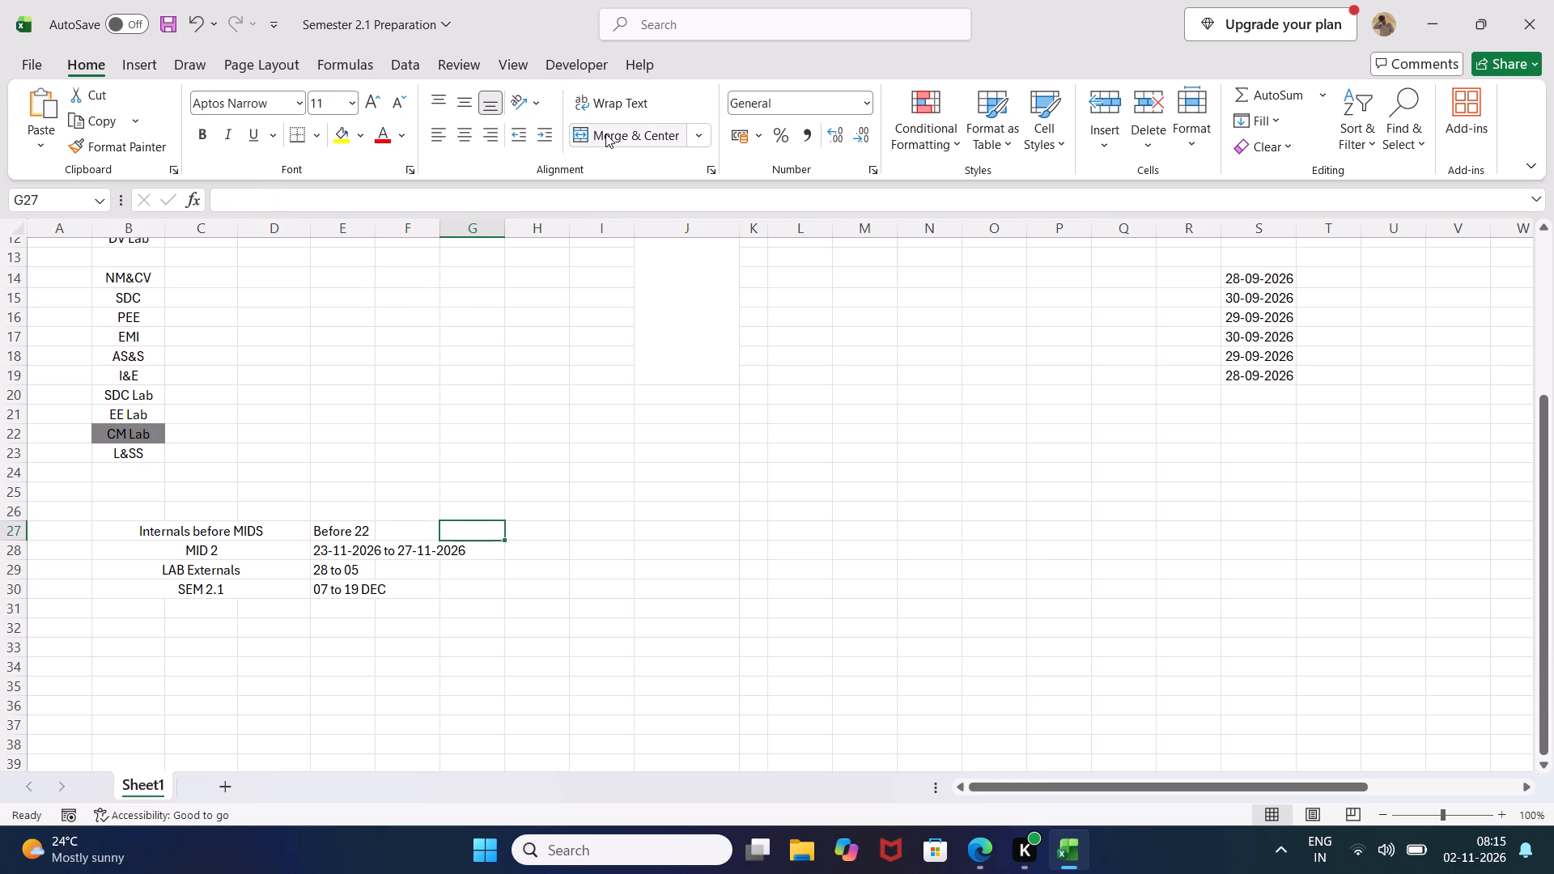
key("Right")
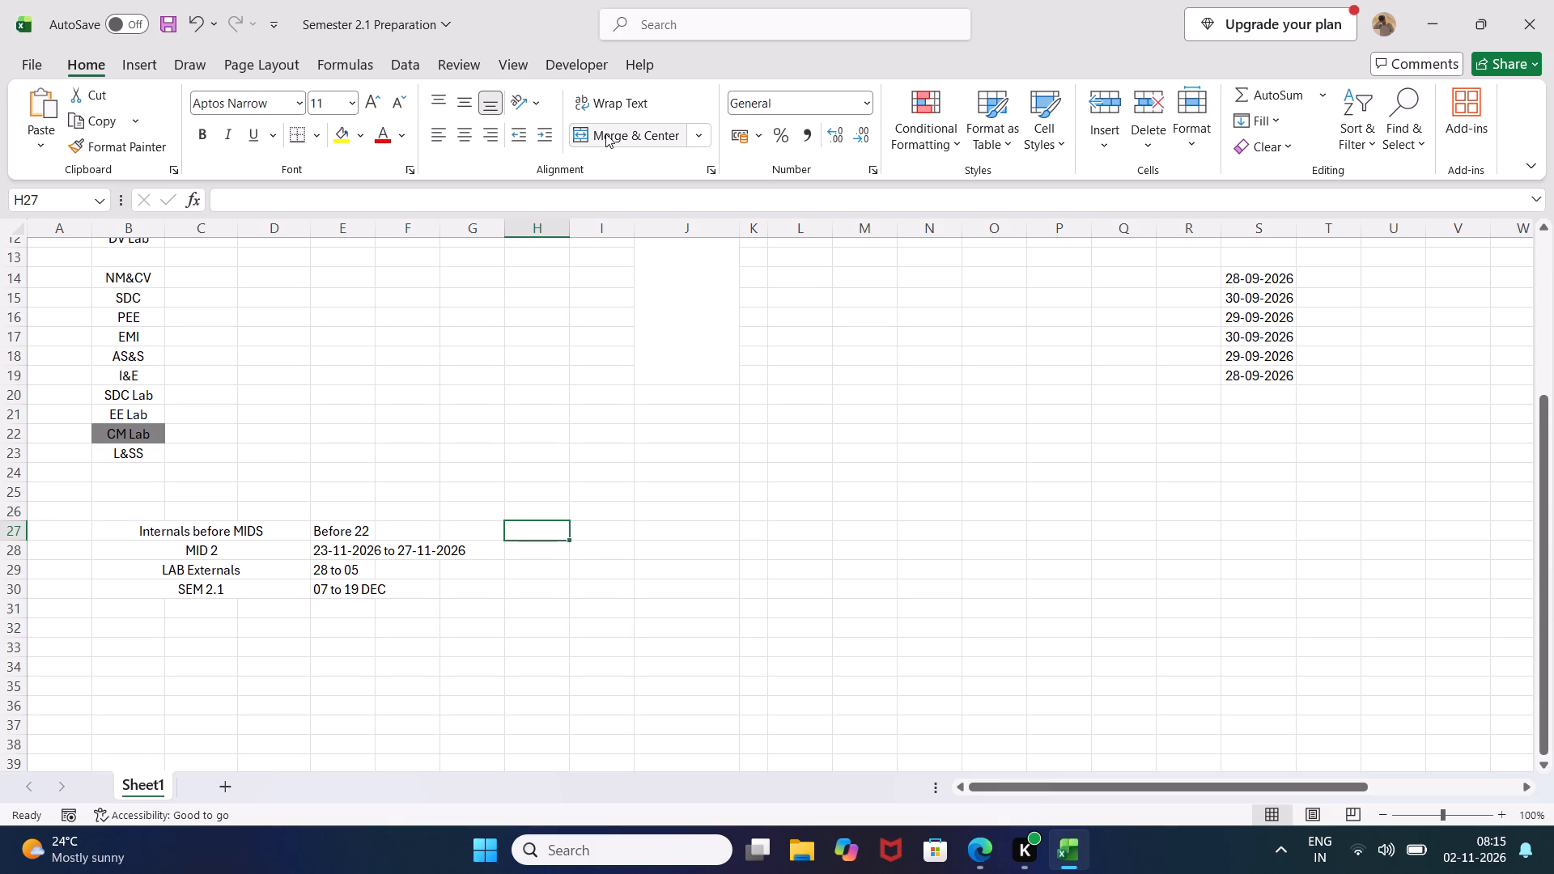
key("Down")
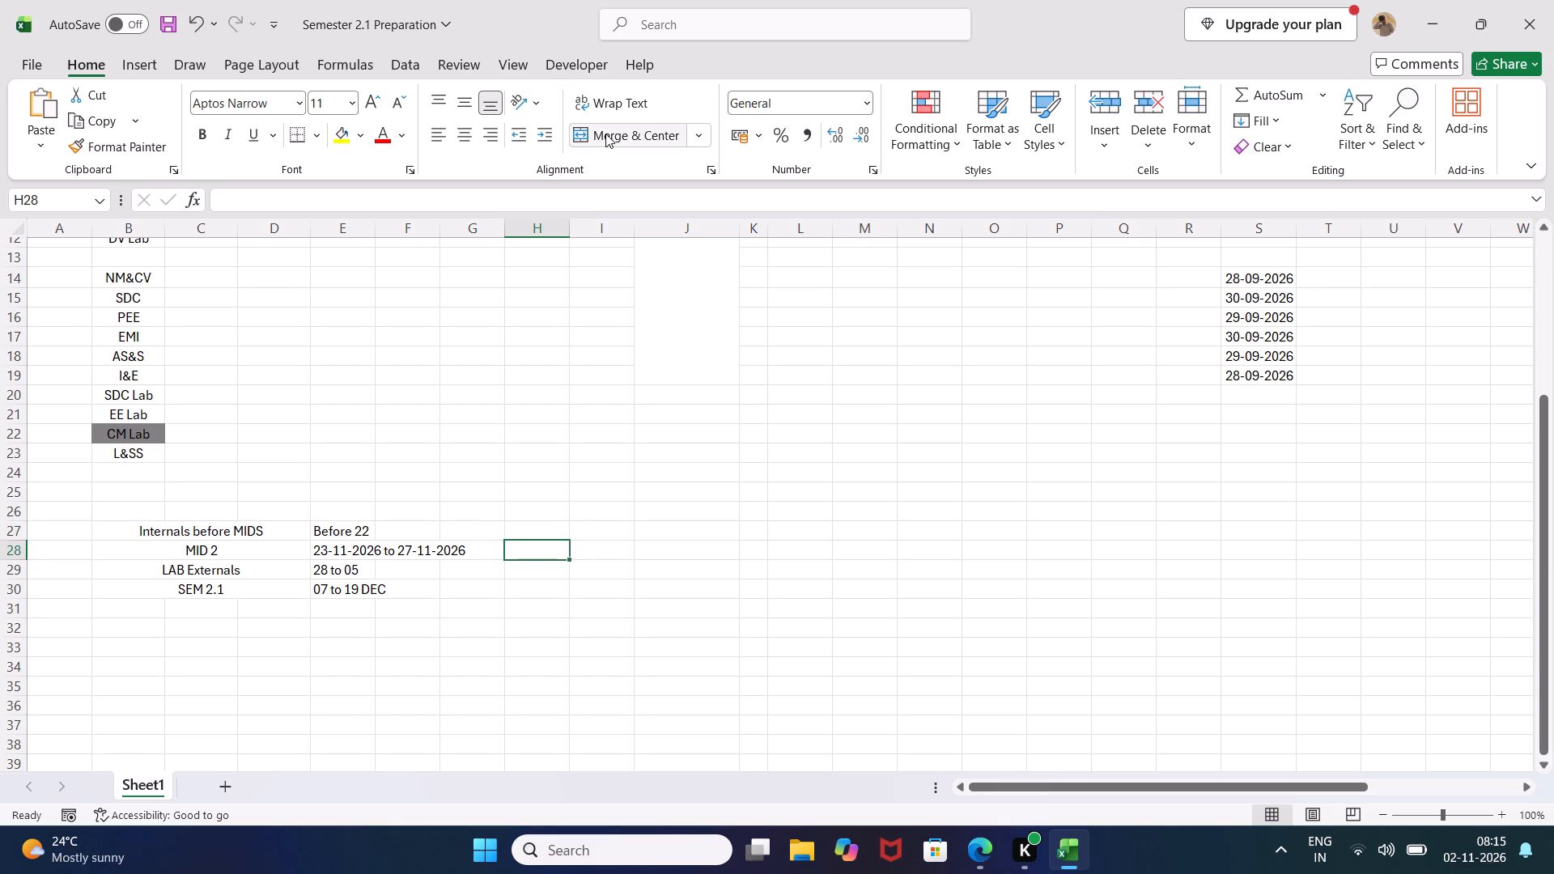
type("20 Days k")
key("BackSpace")
type("left")
key("Down")
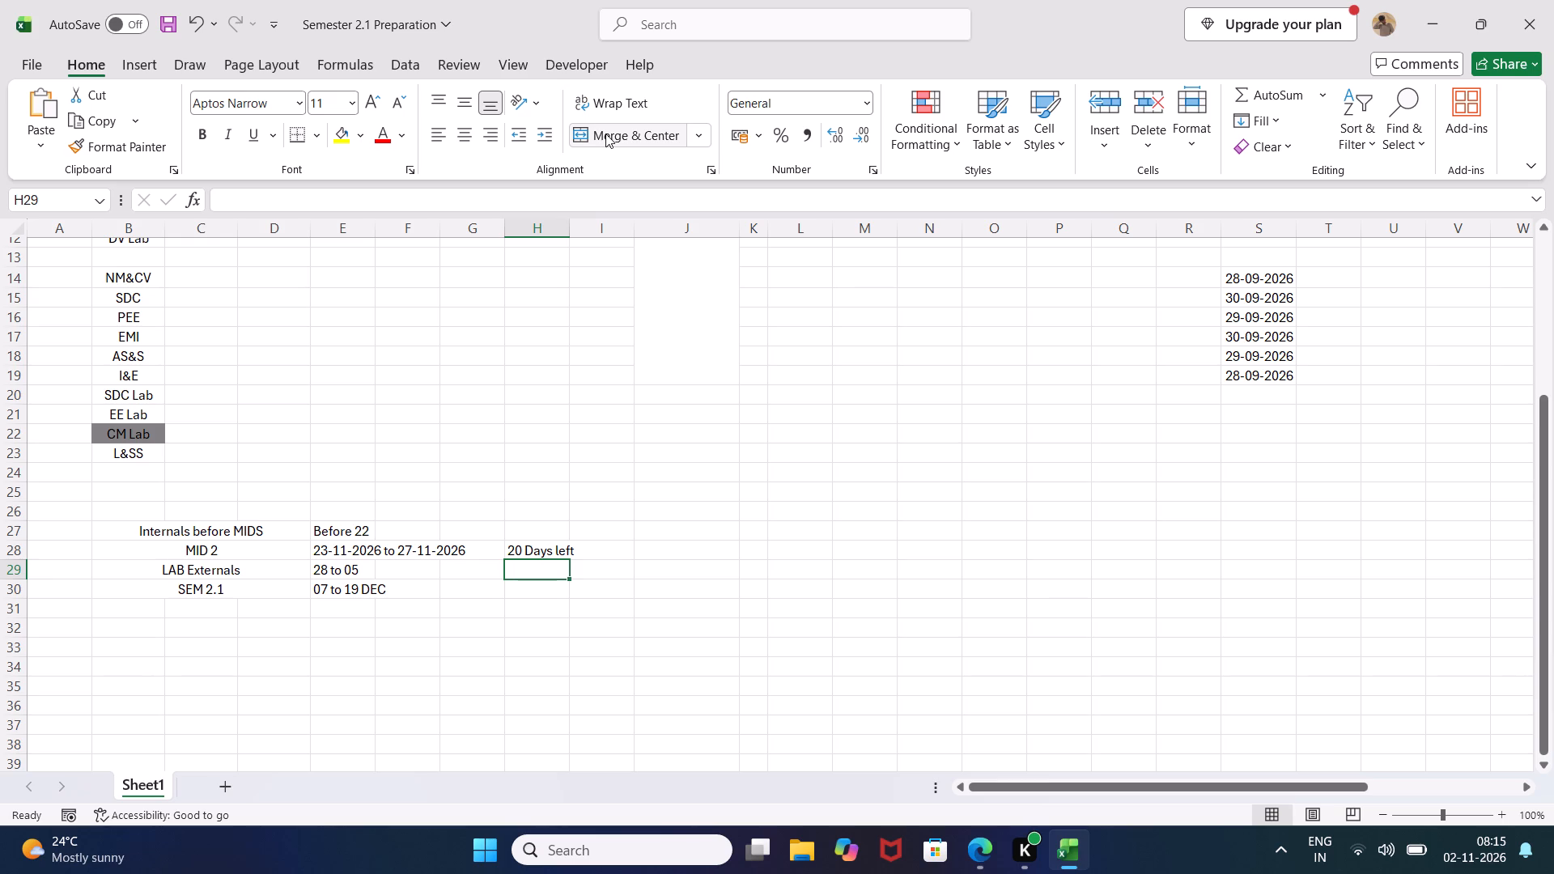
Enter "26 Days" in H29 for the LAB Externals row.
type("26")
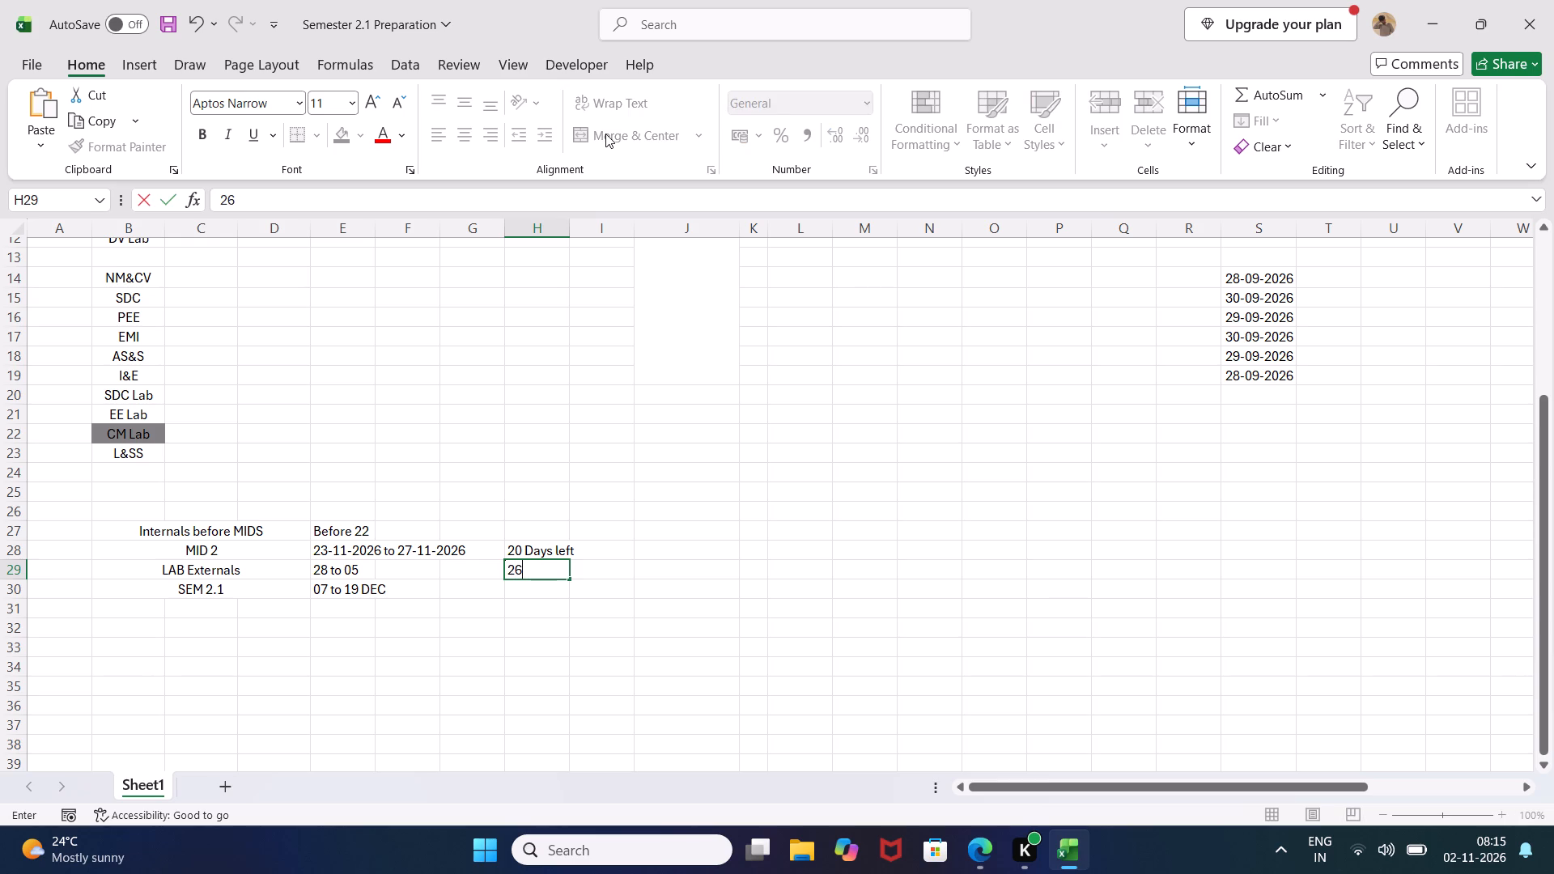
key("space")
type("Days")
key("Return")
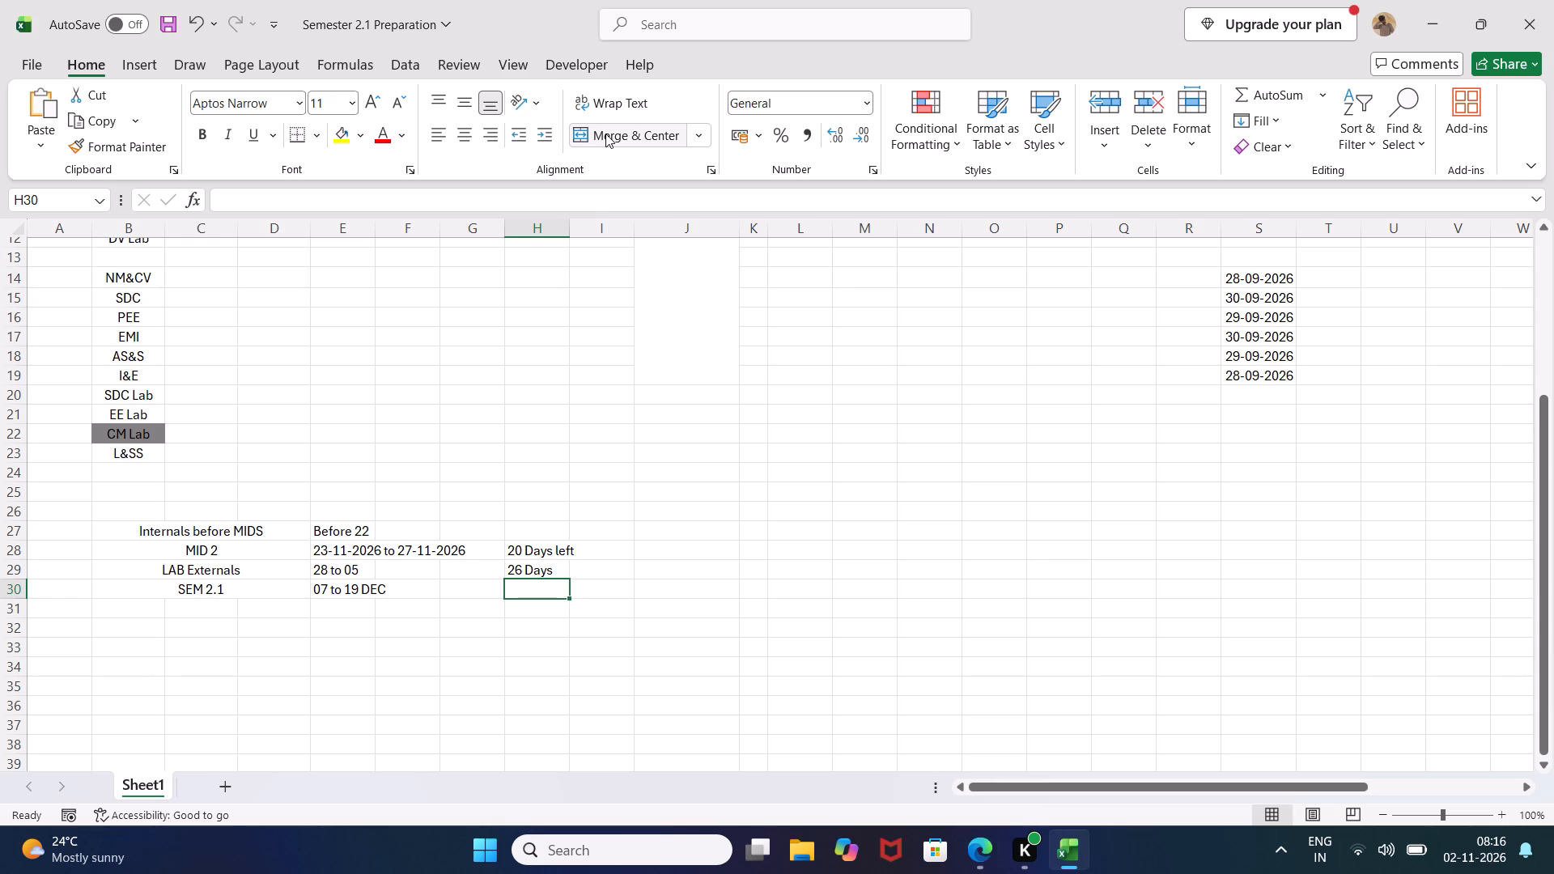
Count the days until the SEM 2.1 exams in the system calendar and enter "35 Days" in H30.
left_click(1461, 838)
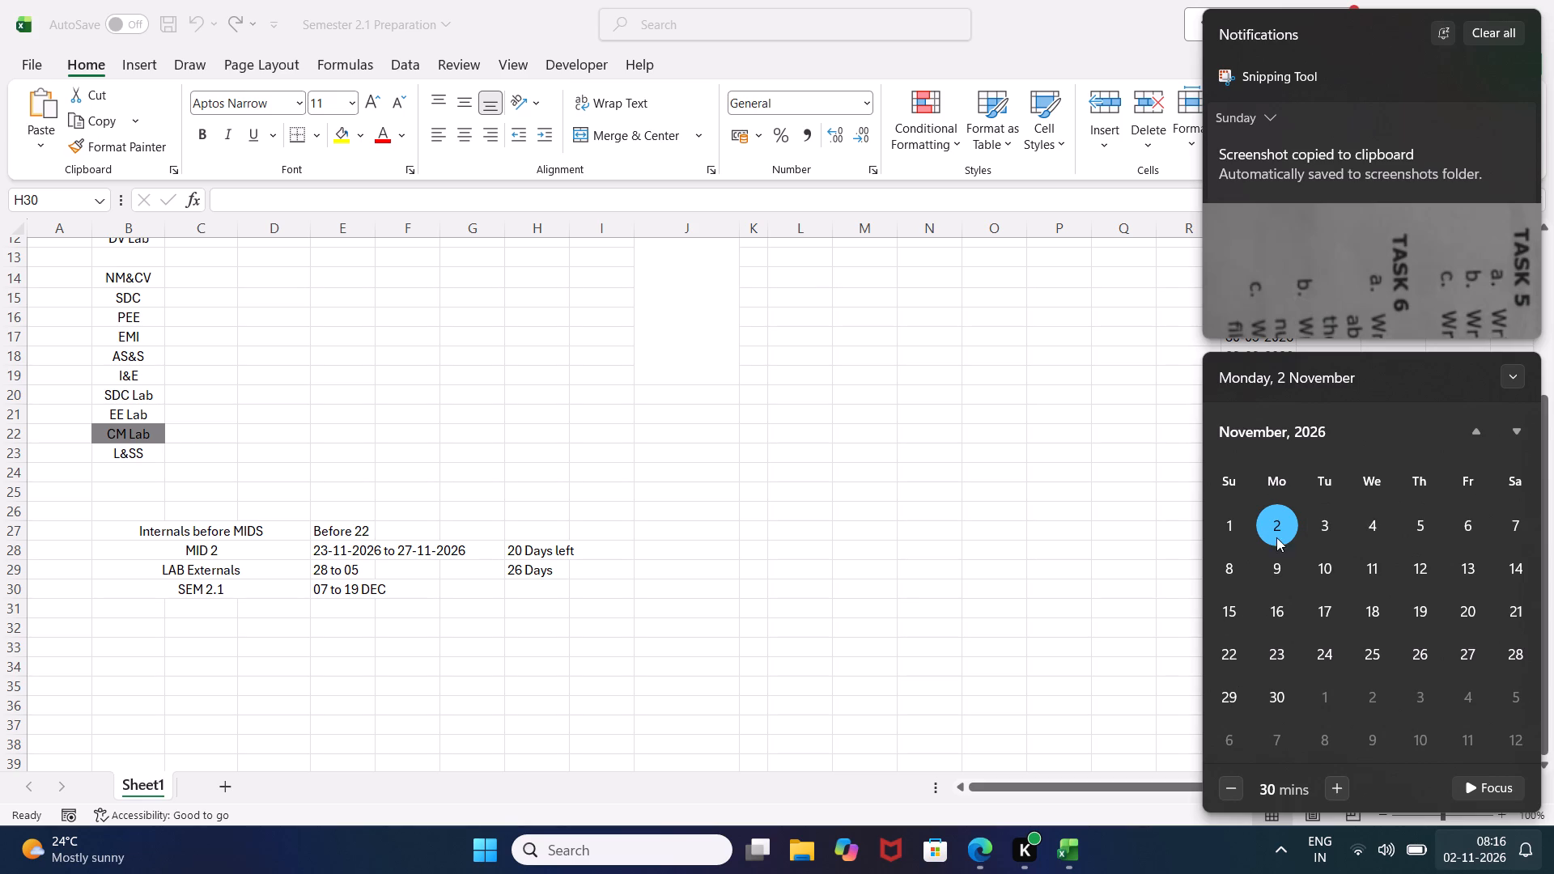
scroll(1276, 701, "down", 1)
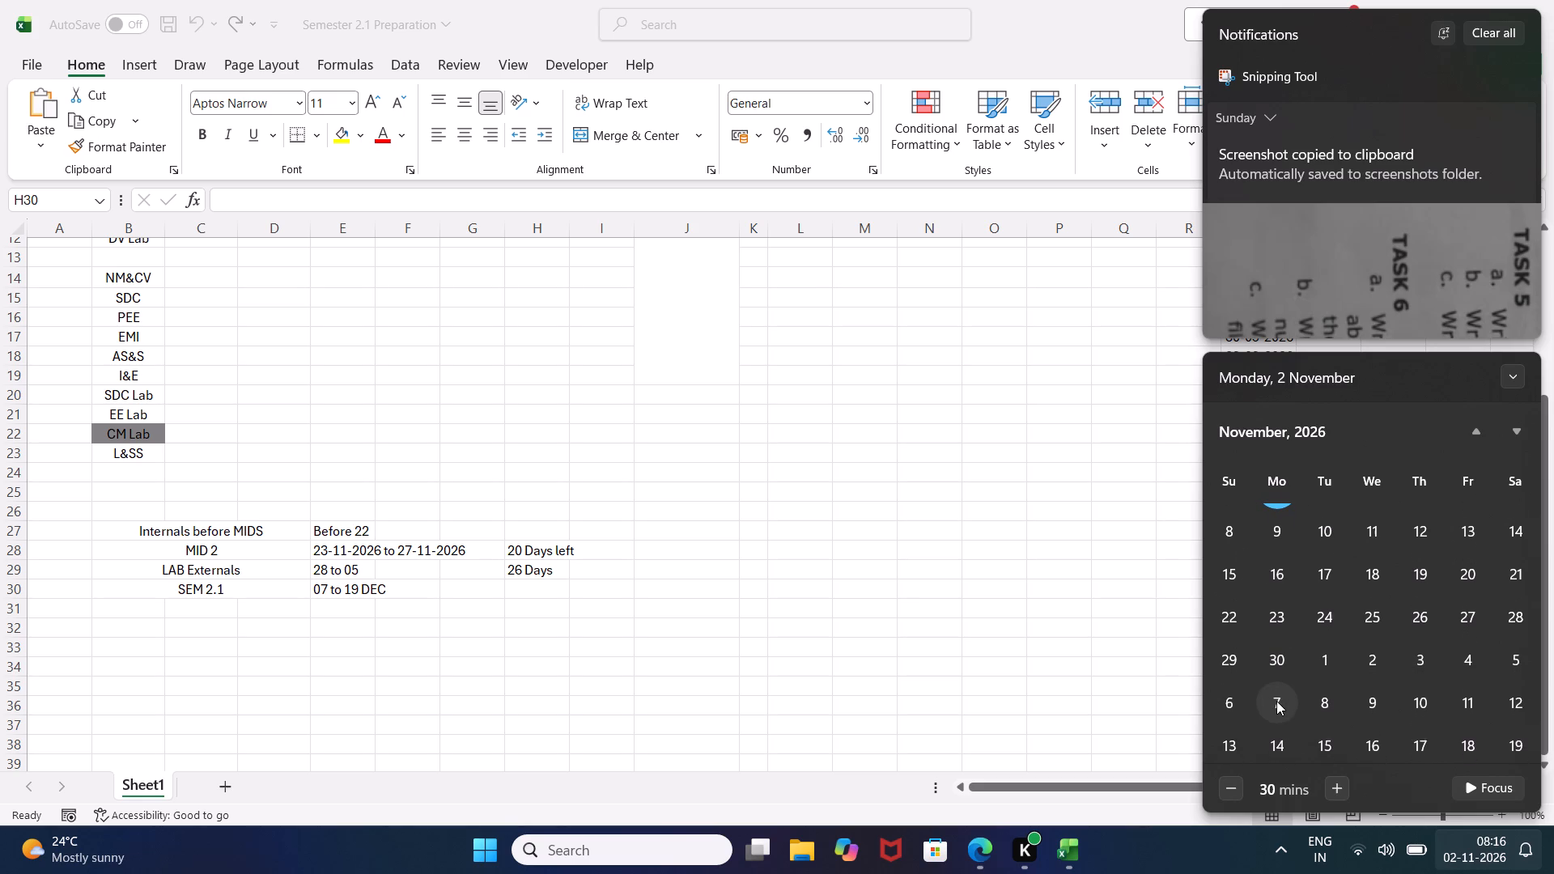
scroll(1276, 701, "down", 2)
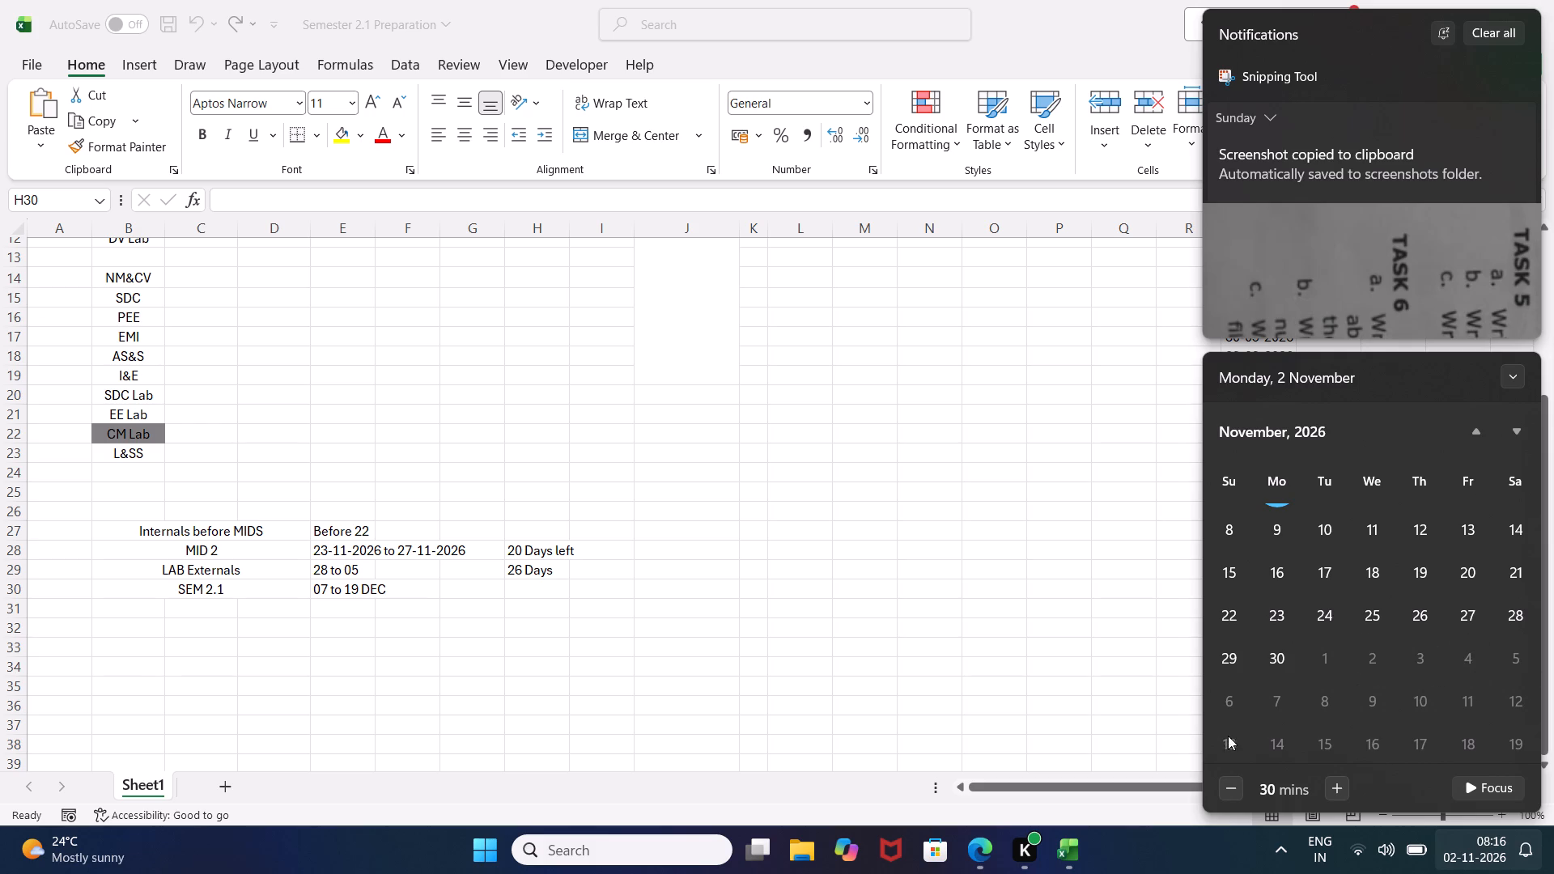
scroll(1328, 641, "up", 1)
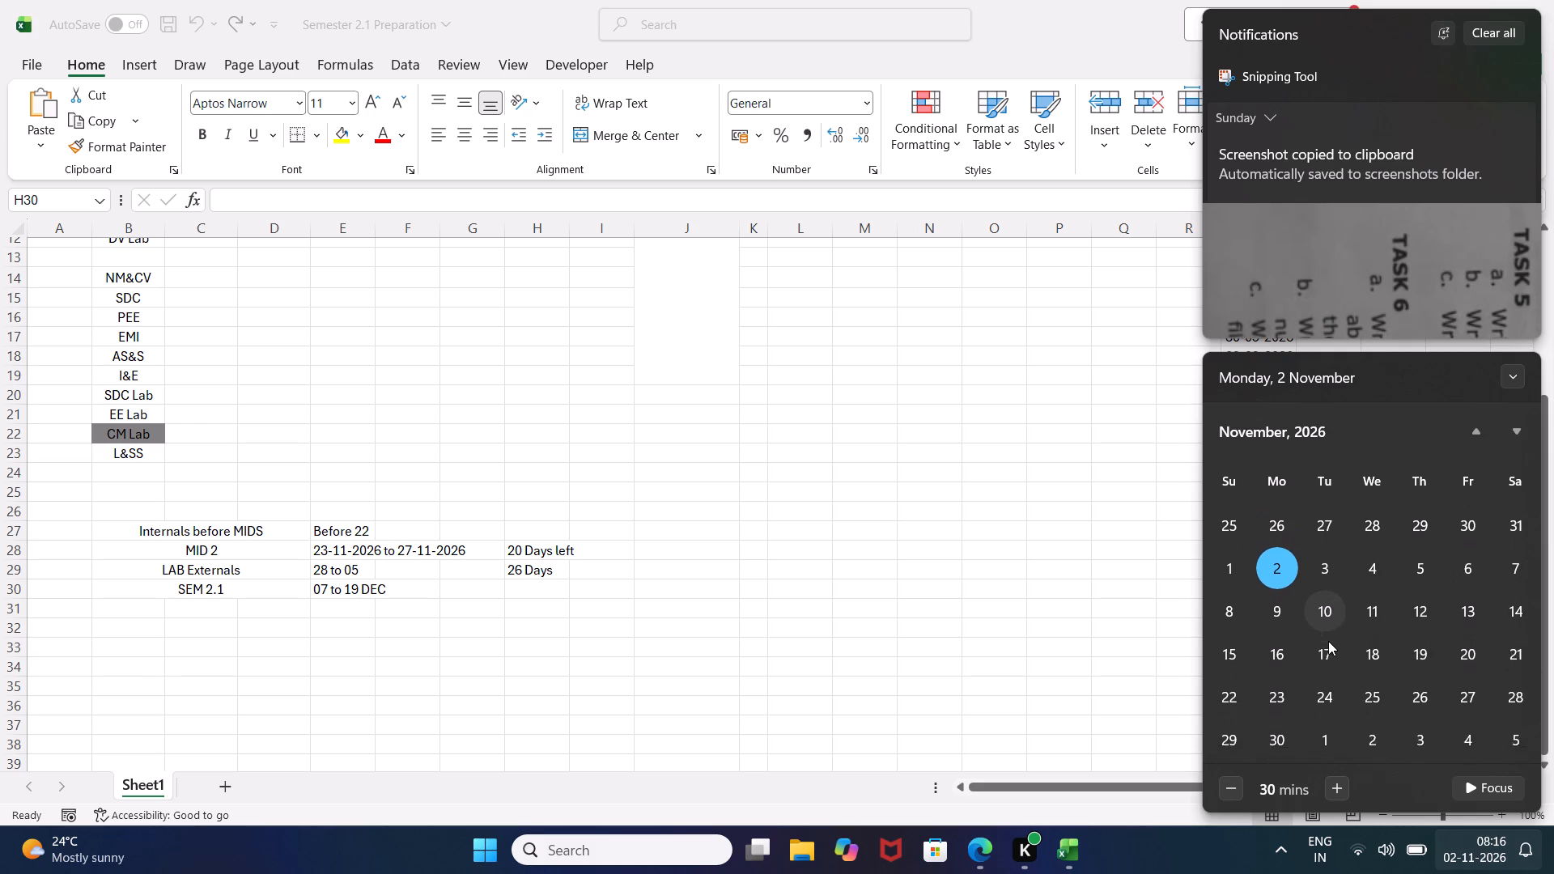
scroll(1328, 641, "up", 1)
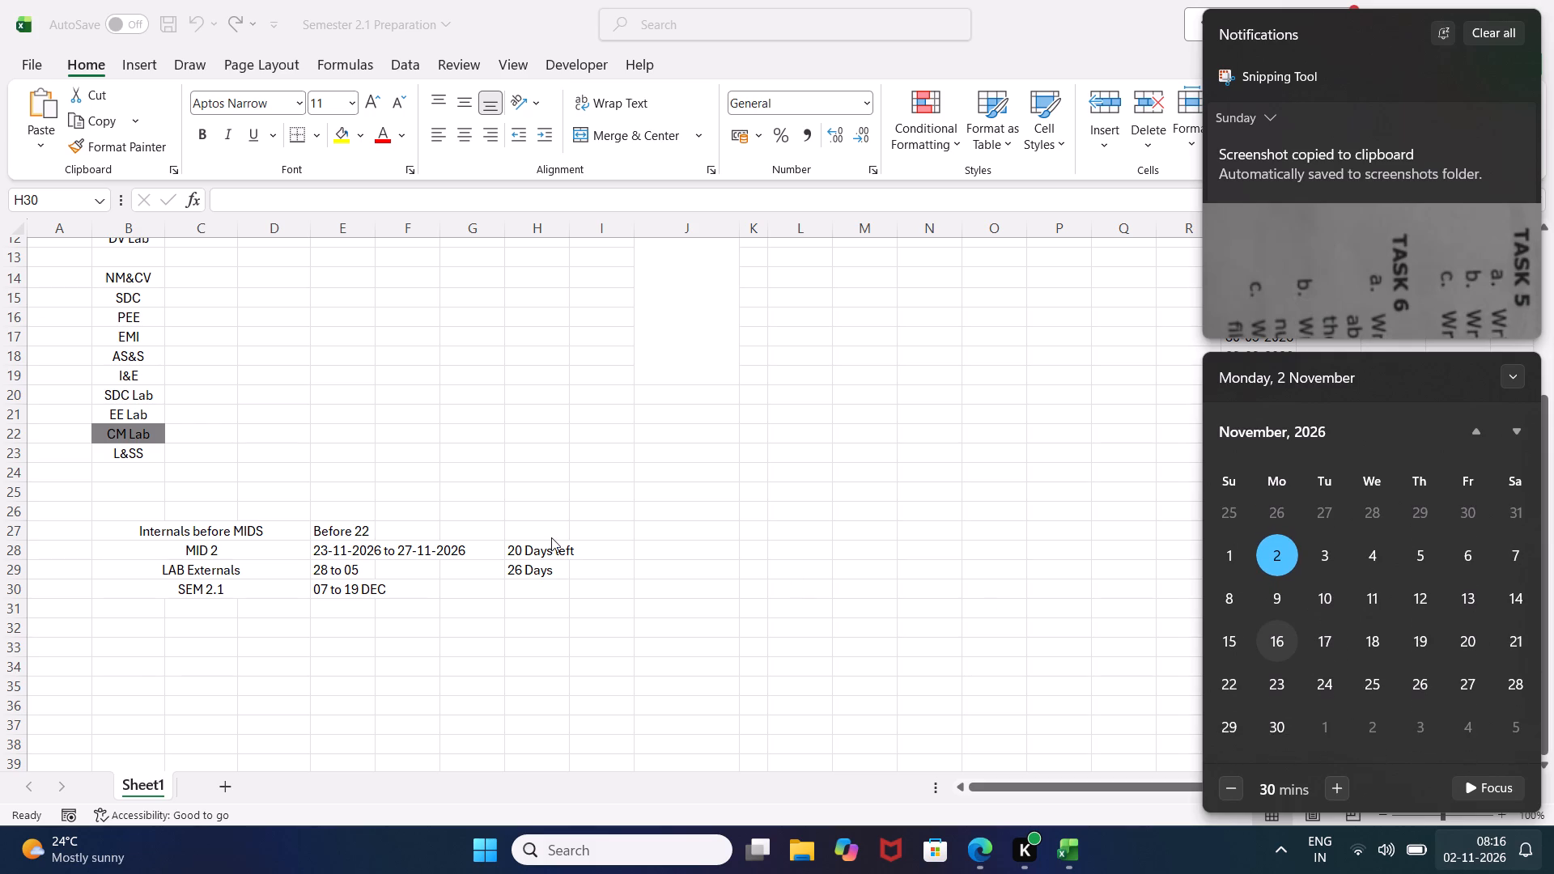
left_click(533, 588)
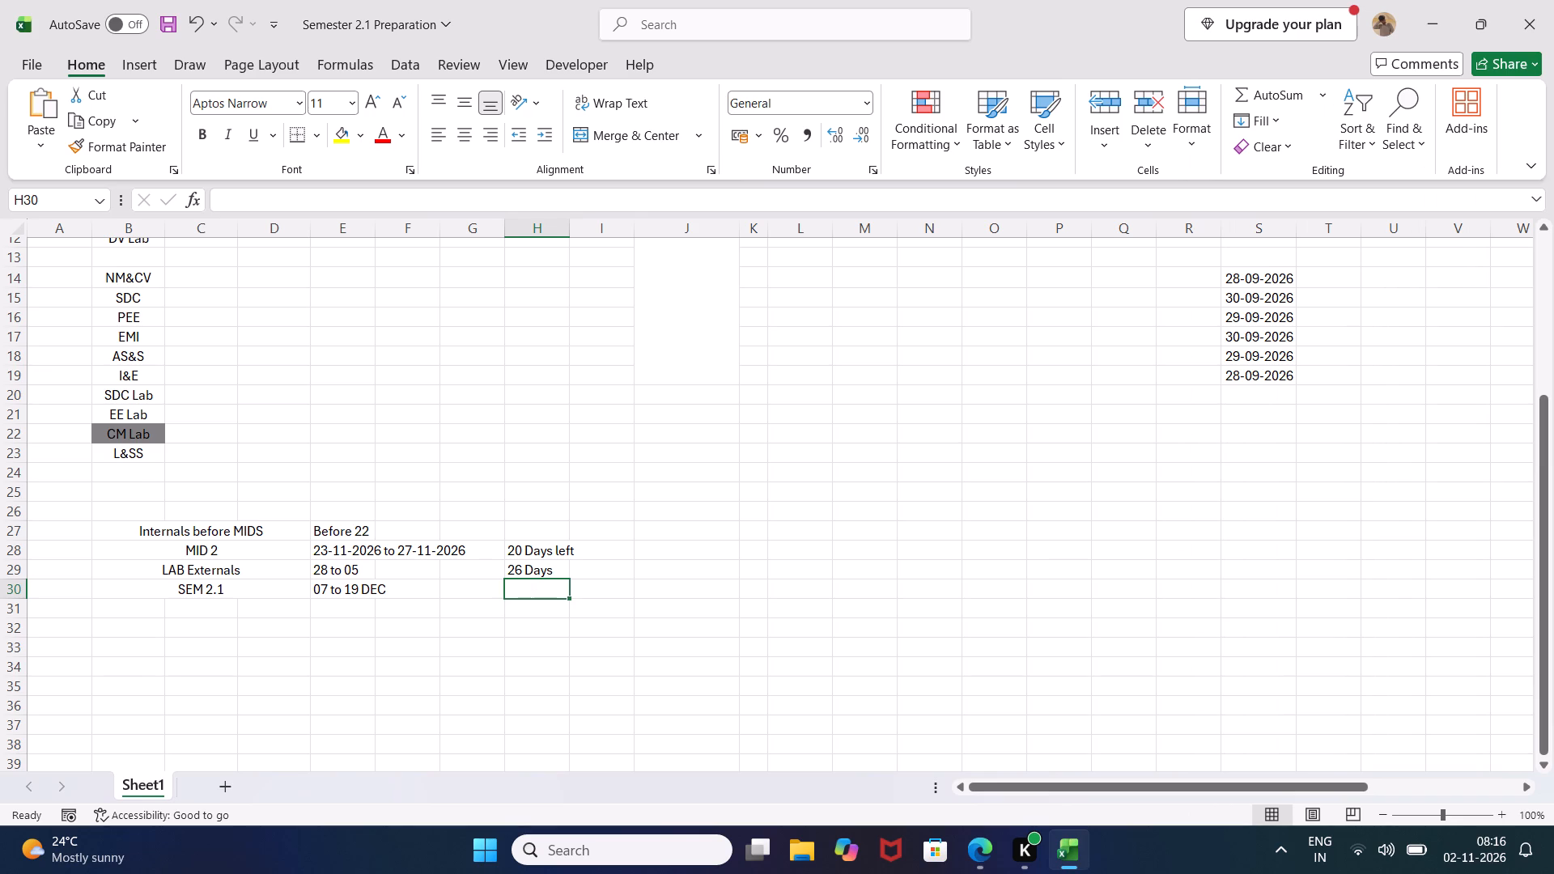
type("#5")
key("BackSpace")
key("BackSpace")
type("34")
key("BackSpace")
type("5 F")
key("shift+BackSpace")
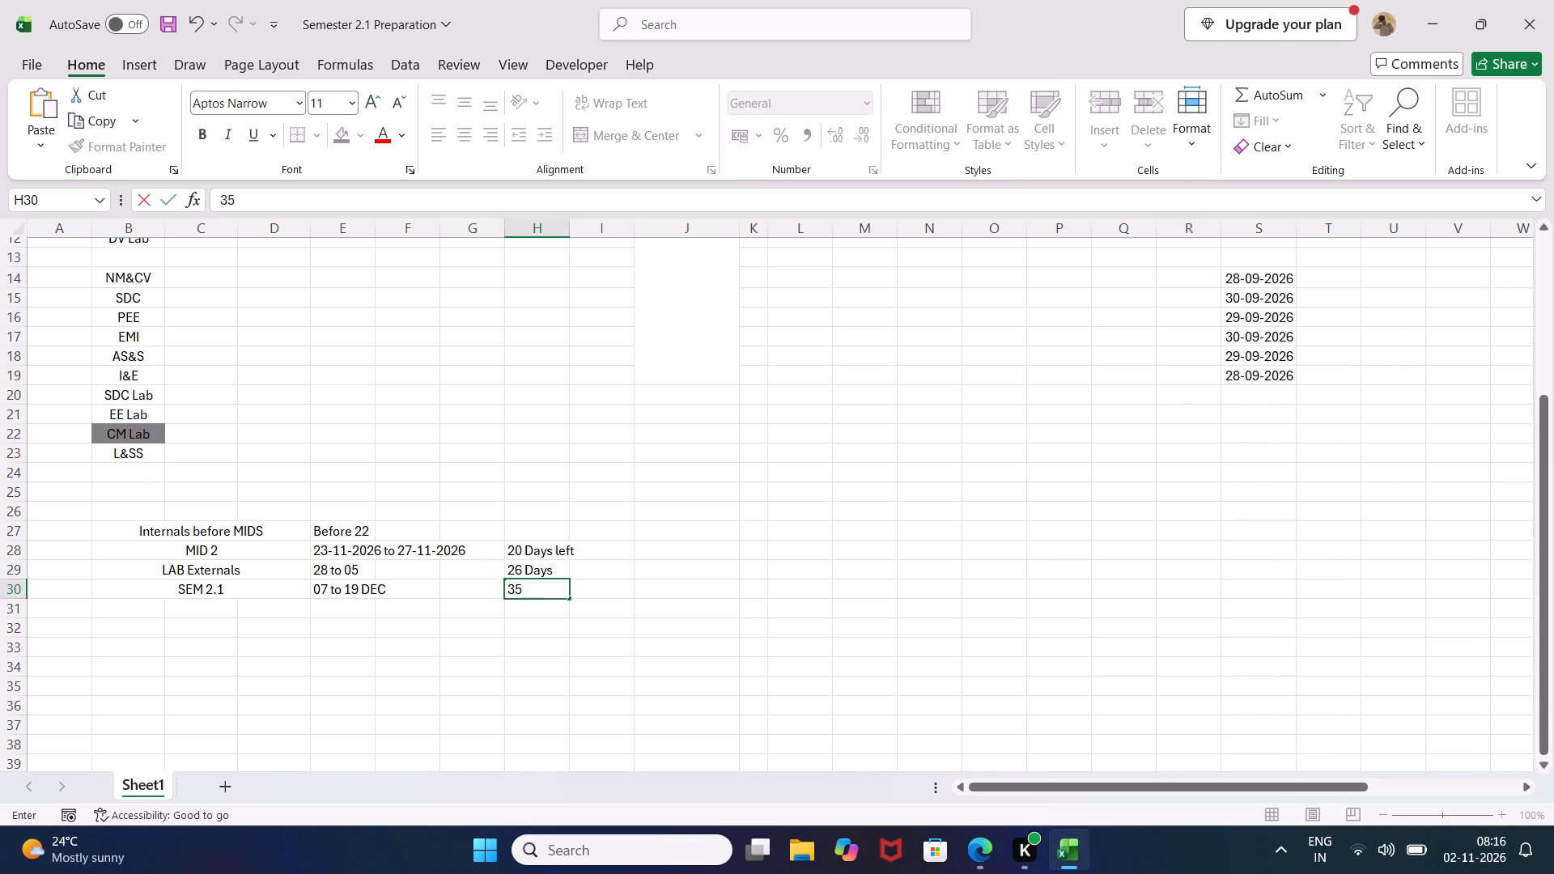
type("DA")
key("BackSpace")
type("ays")
key("Up")
Consult the system calendar for the internals and enter "12 Days" in H27 on the Internals before MIDS row.
key("Up")
key("Up")
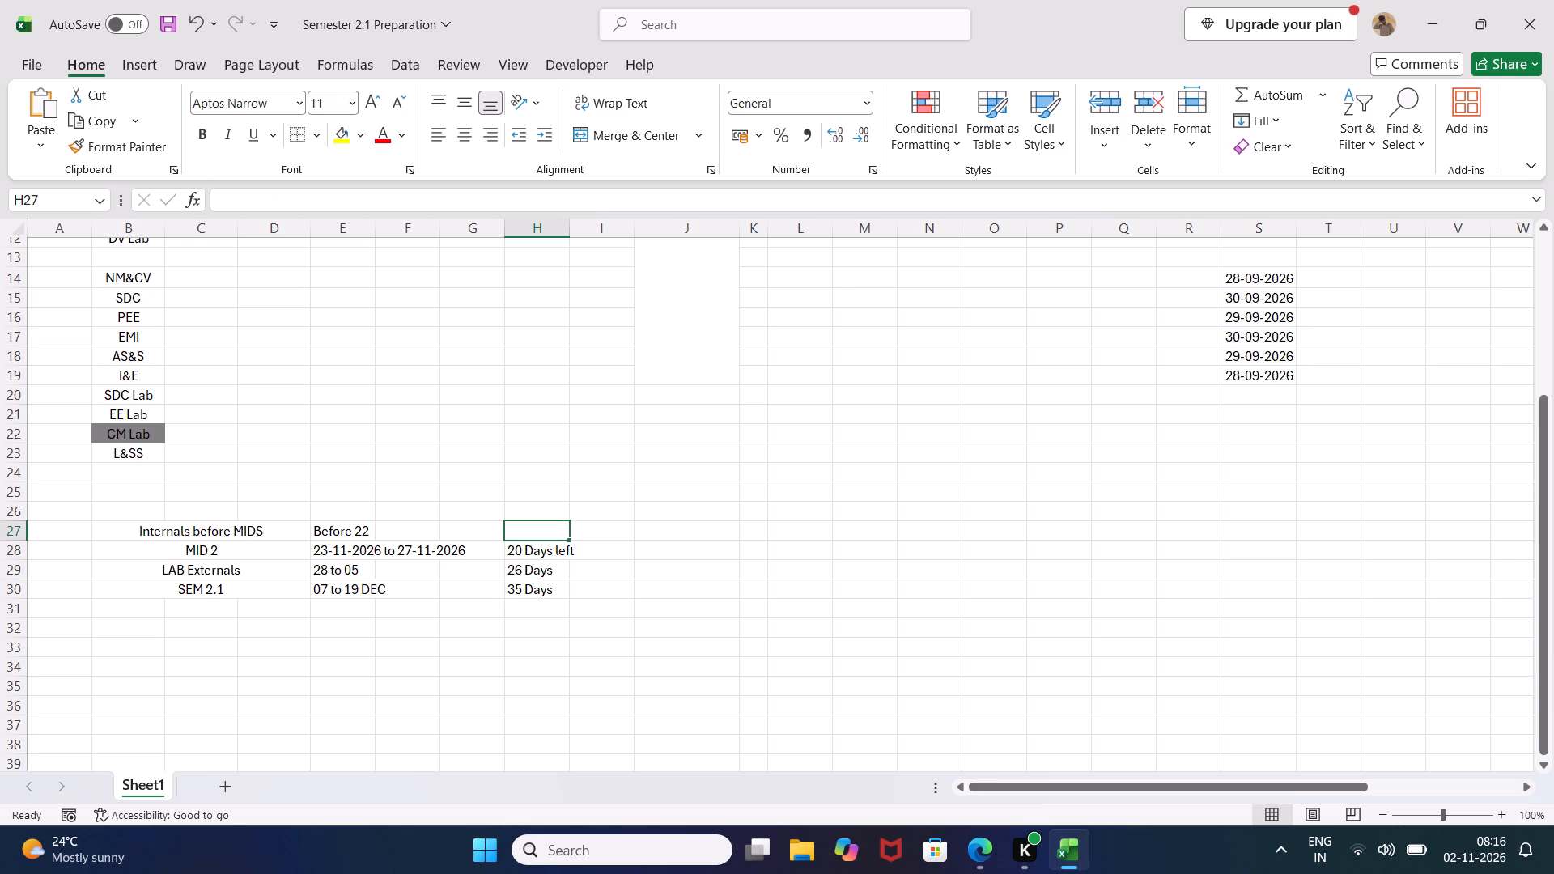
left_click(1488, 855)
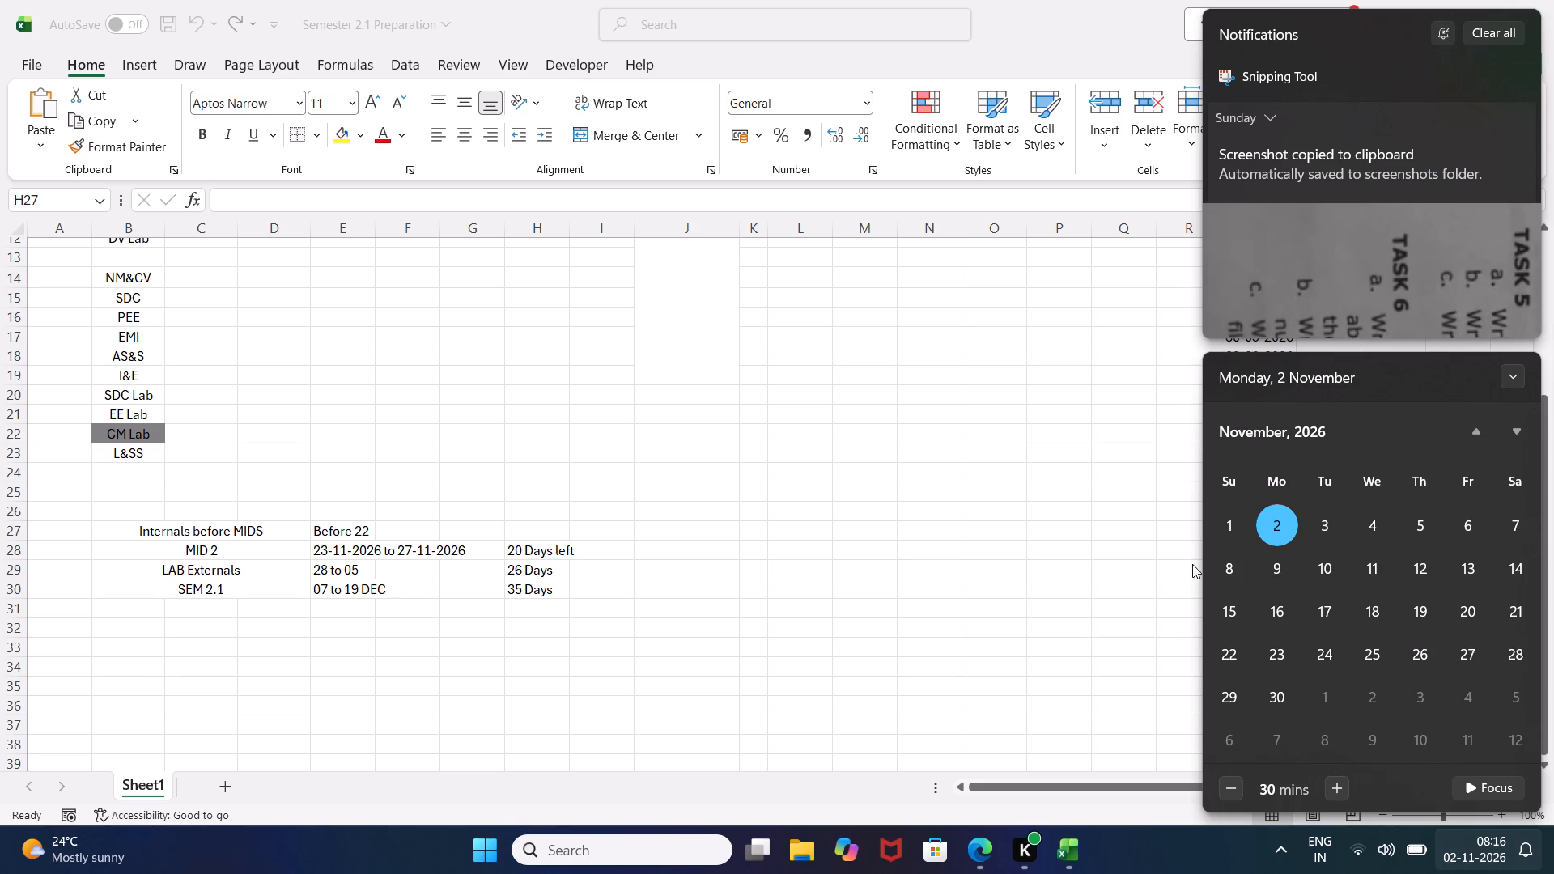
left_click(511, 522)
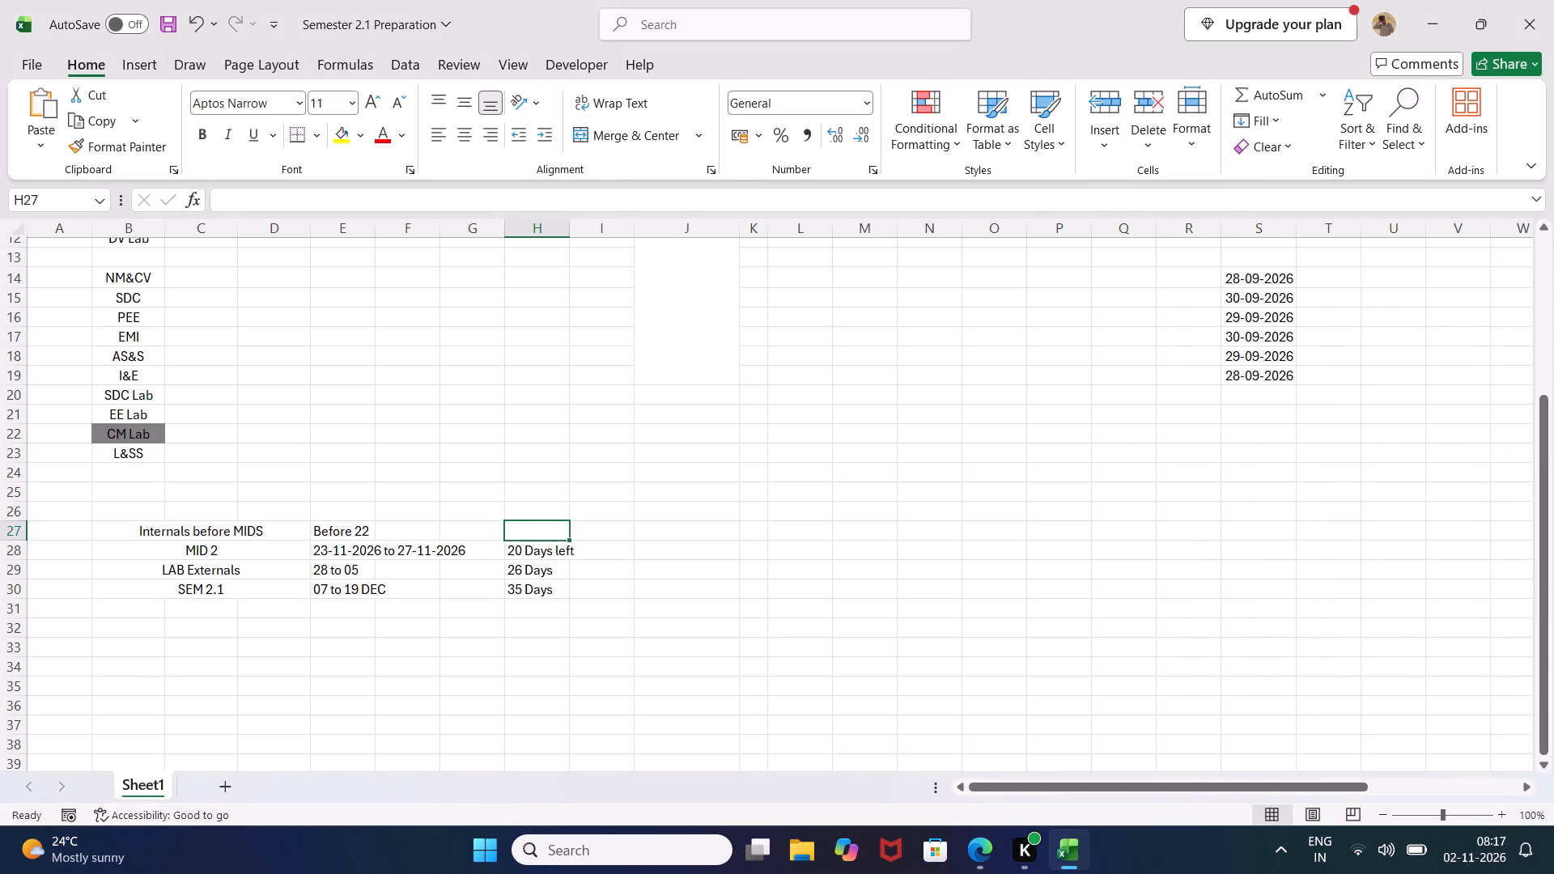
type("12 Days")
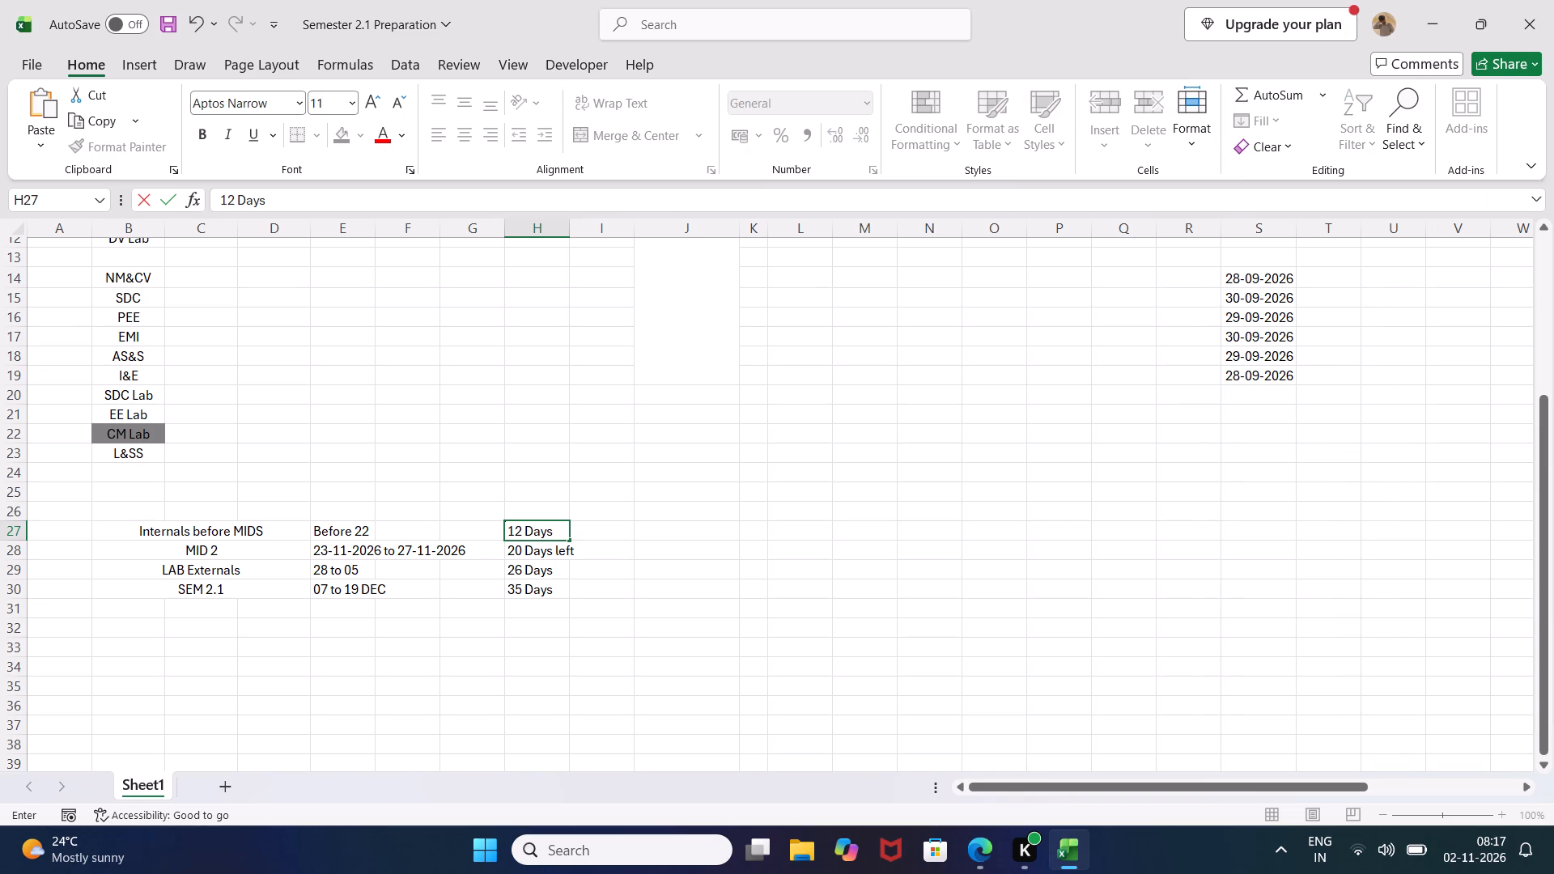
key("Down")
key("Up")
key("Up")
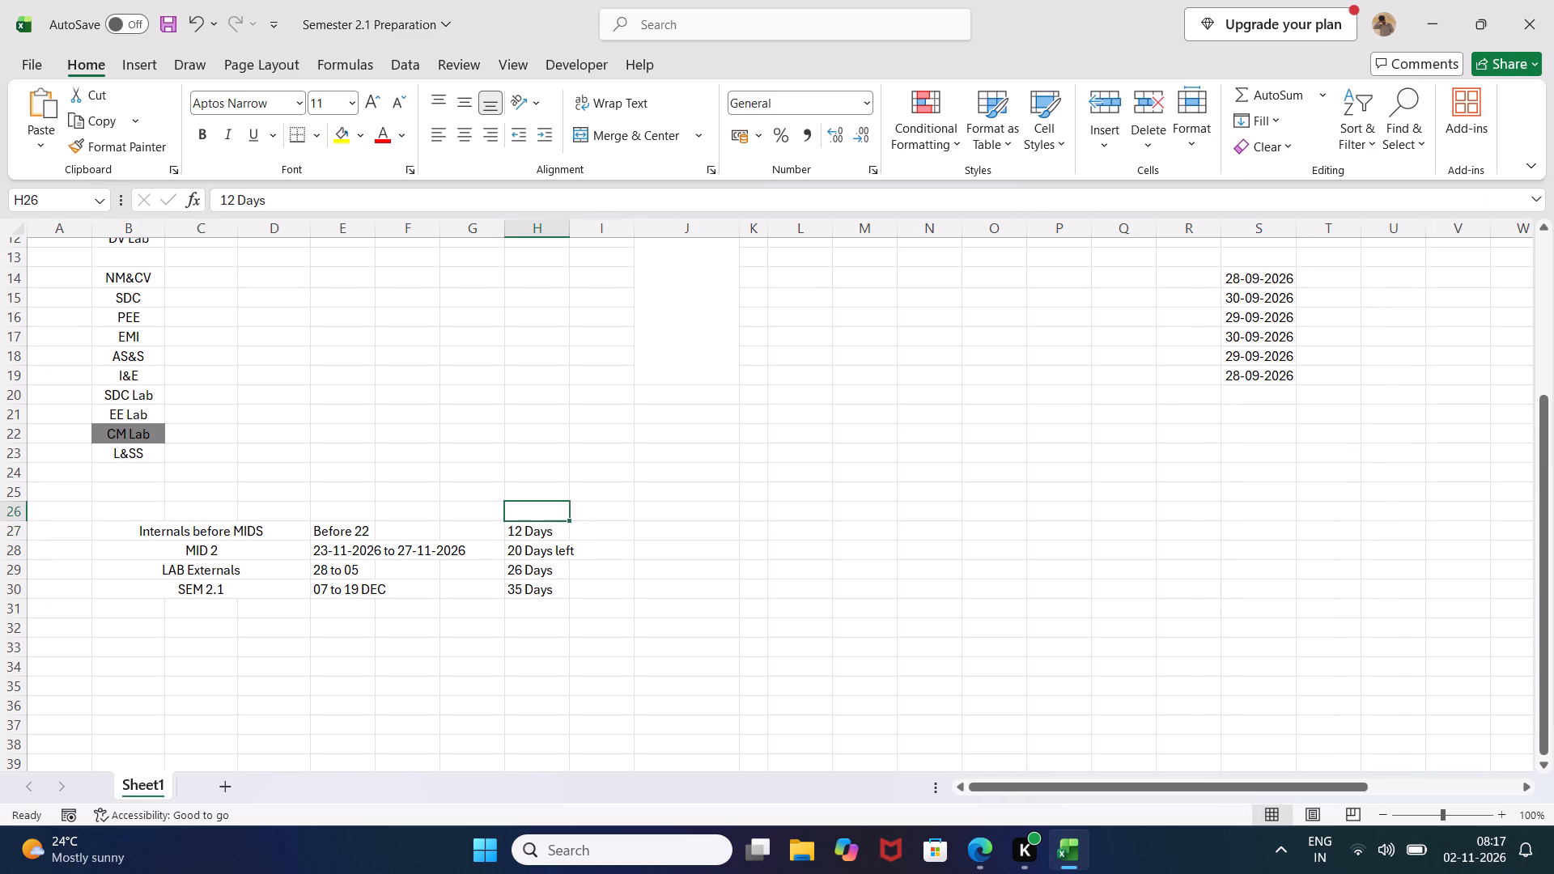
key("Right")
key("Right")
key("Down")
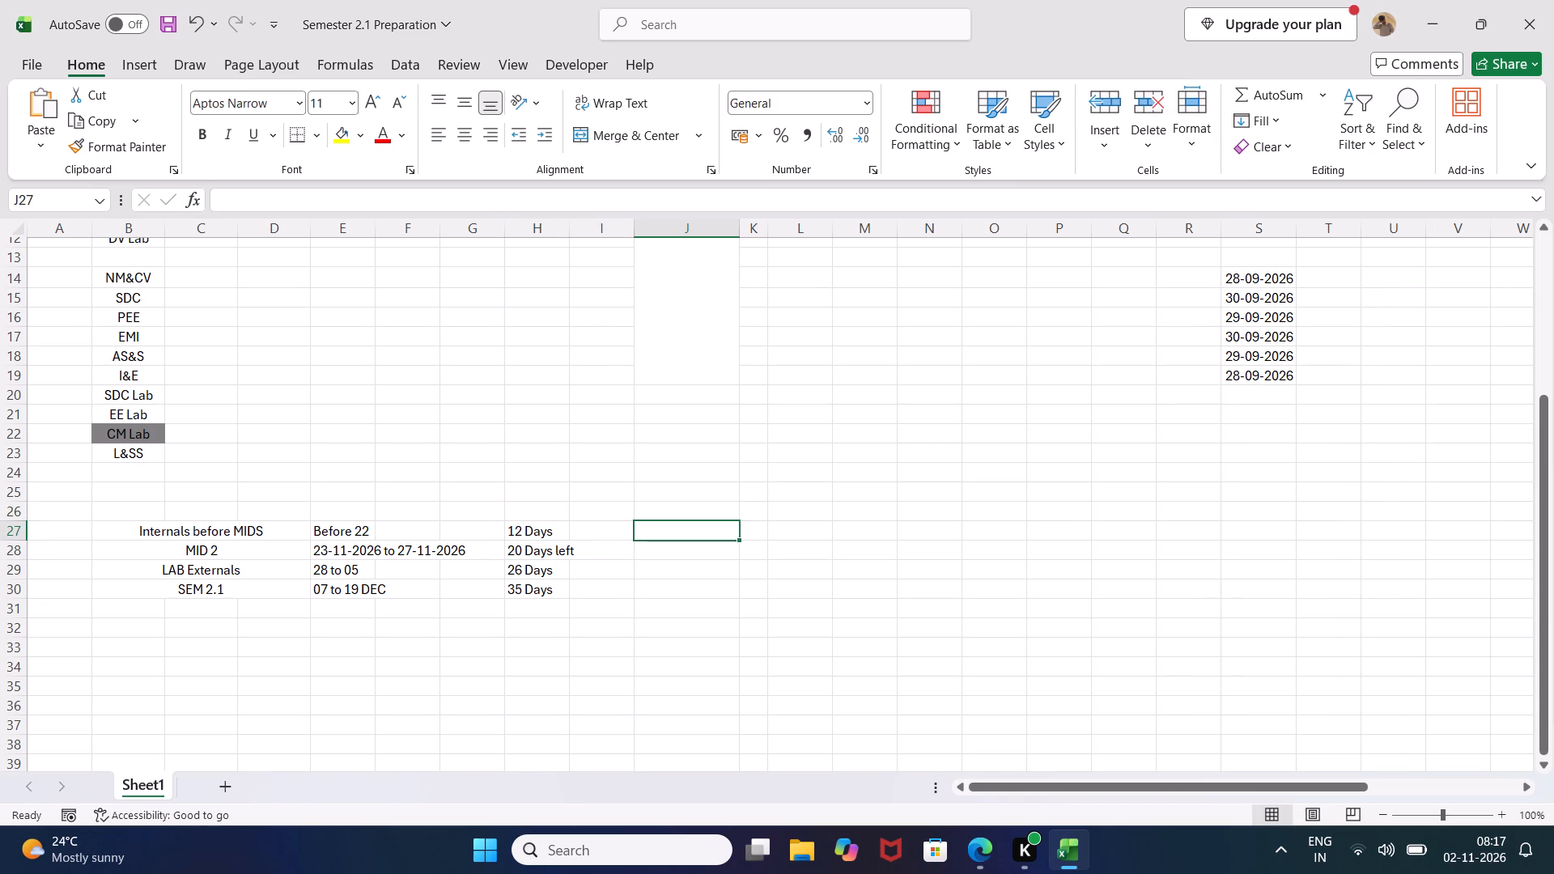
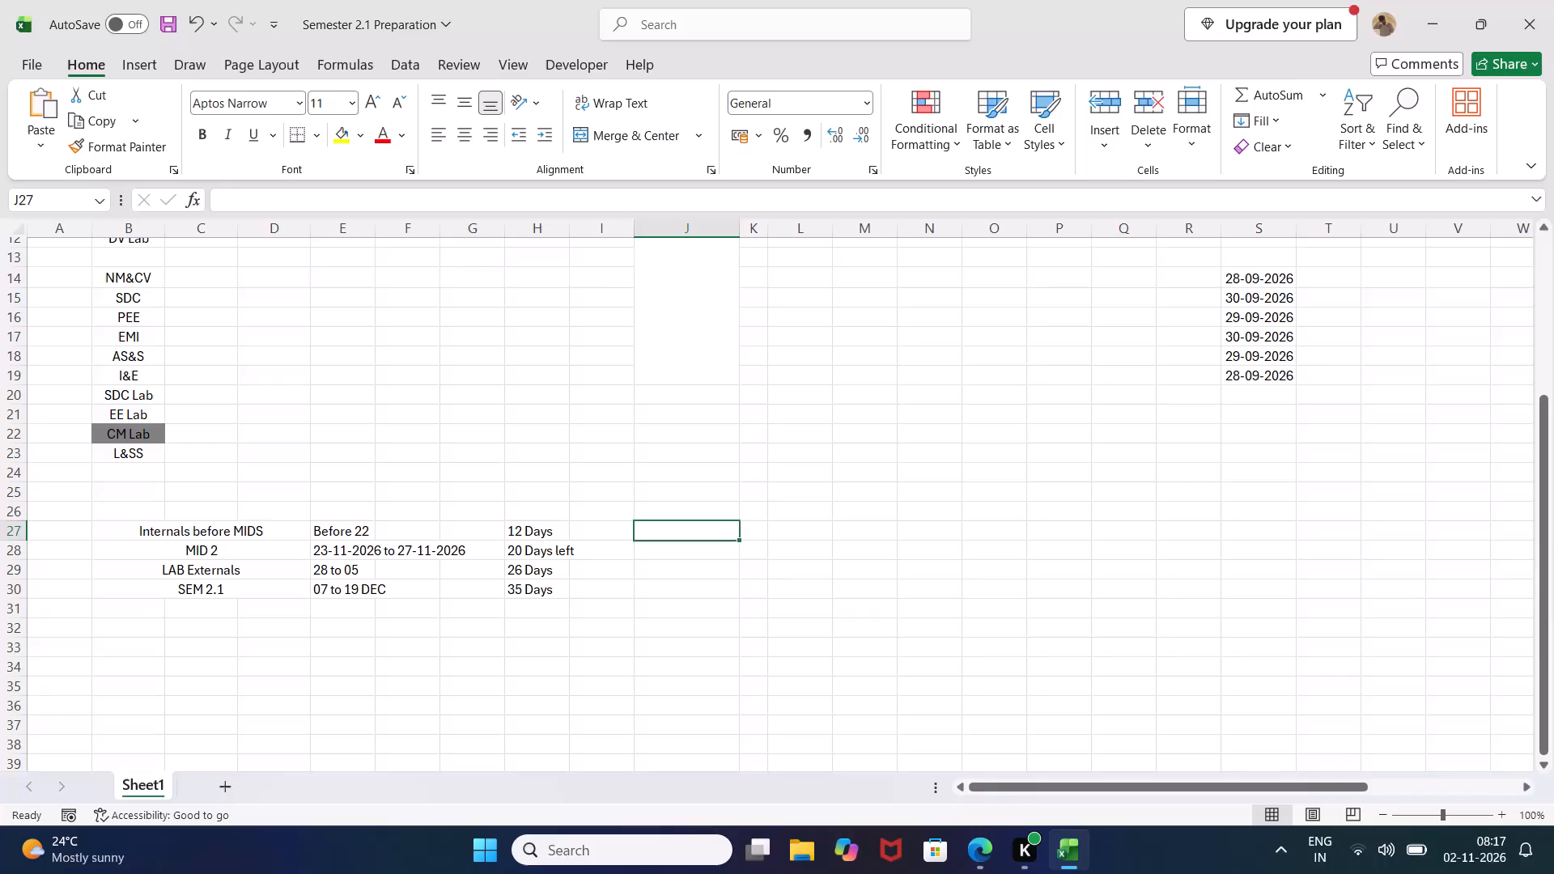
Enter the label "Time for MID 2" in J28 on the MID 2 row.
key("Down")
key("Down")
key("Up")
key("Up")
key("Down")
type("Time for mid")
key("BackSpace")
key("BackSpace")
key("BackSpace")
type("MIDS")
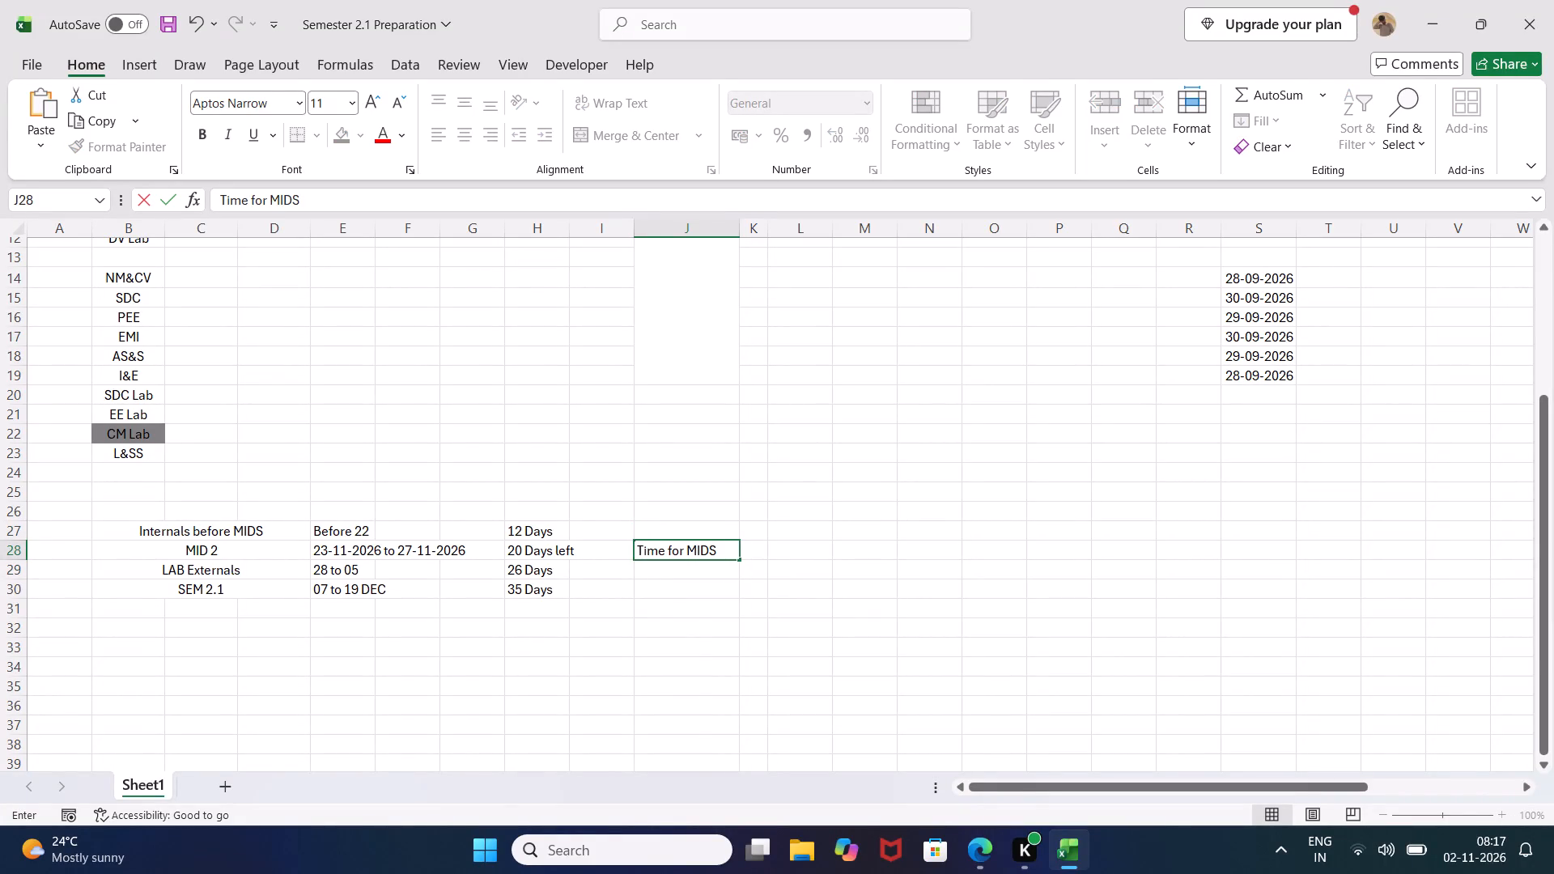
key("shift+BackSpace")
key("space")
type("2")
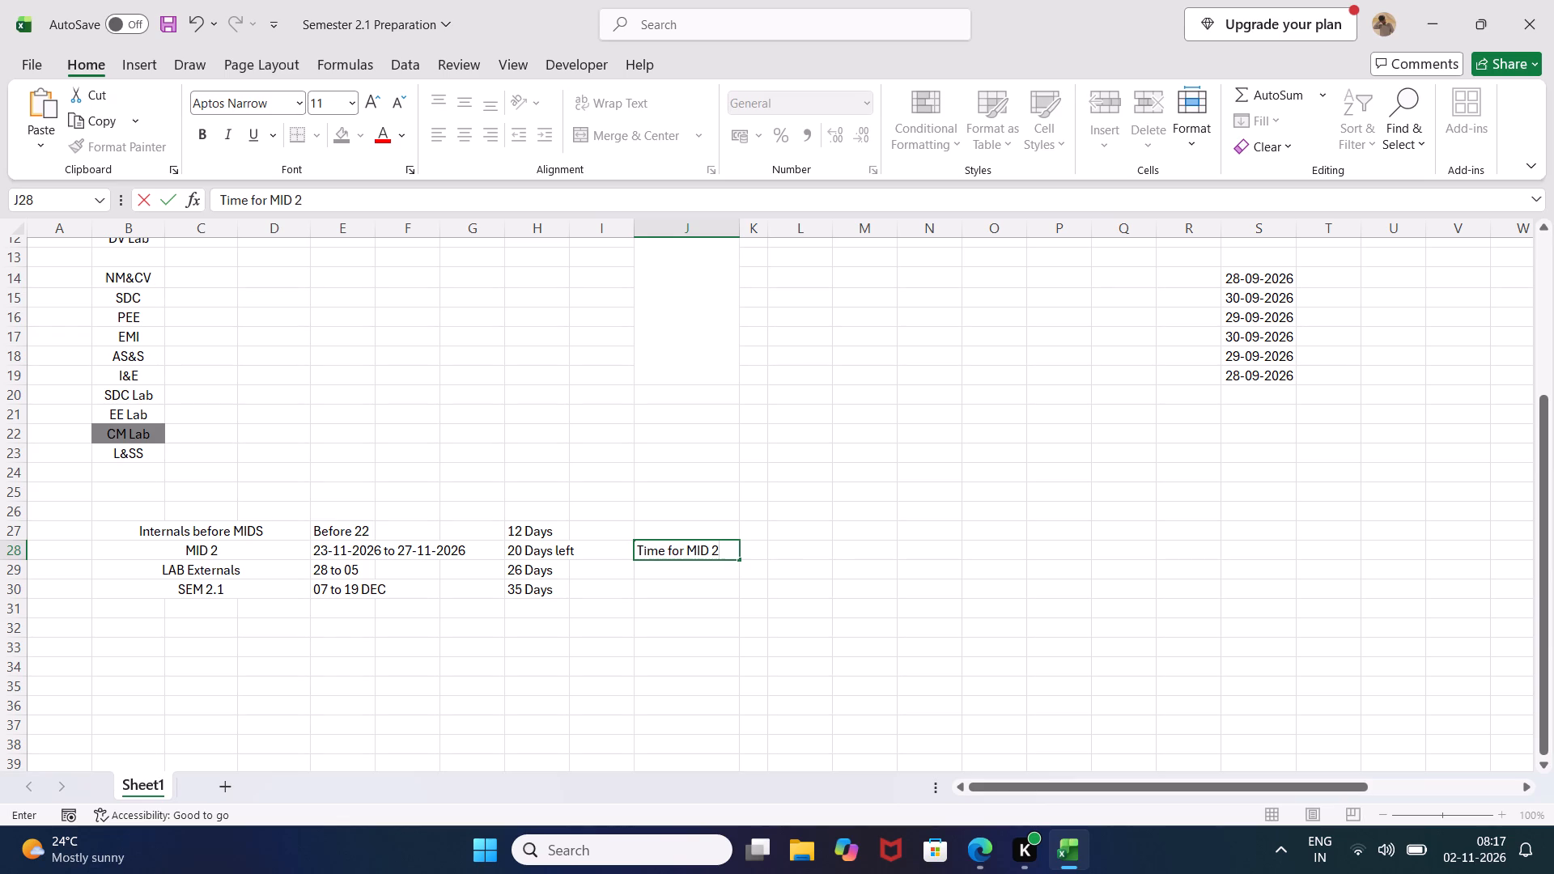
Change the internals label in B27 to "Internals before MID'S".
left_click(225, 530)
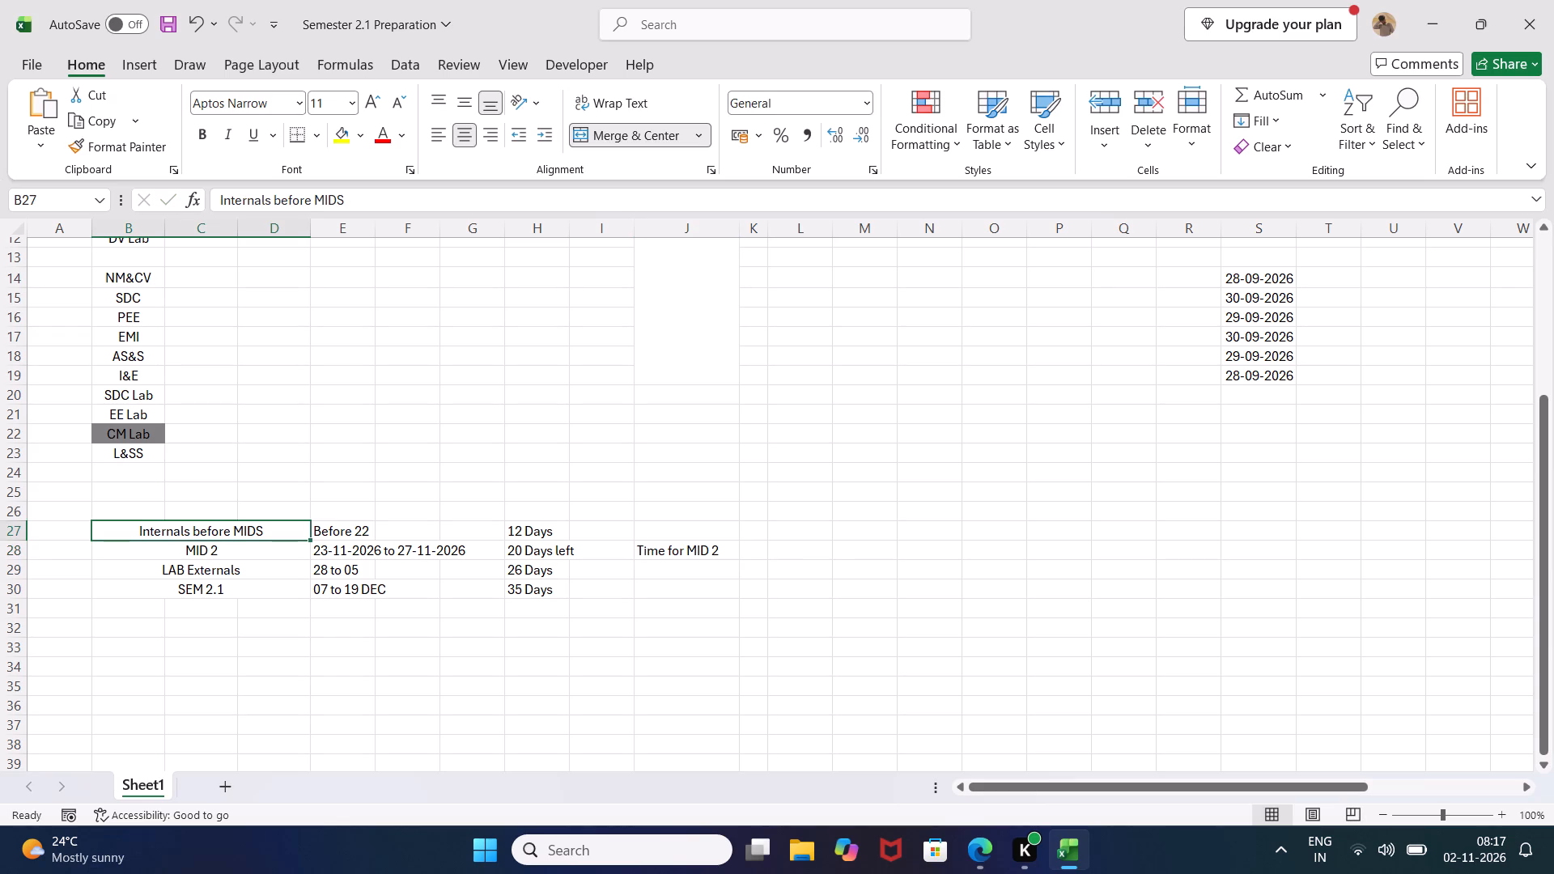
left_click(337, 196)
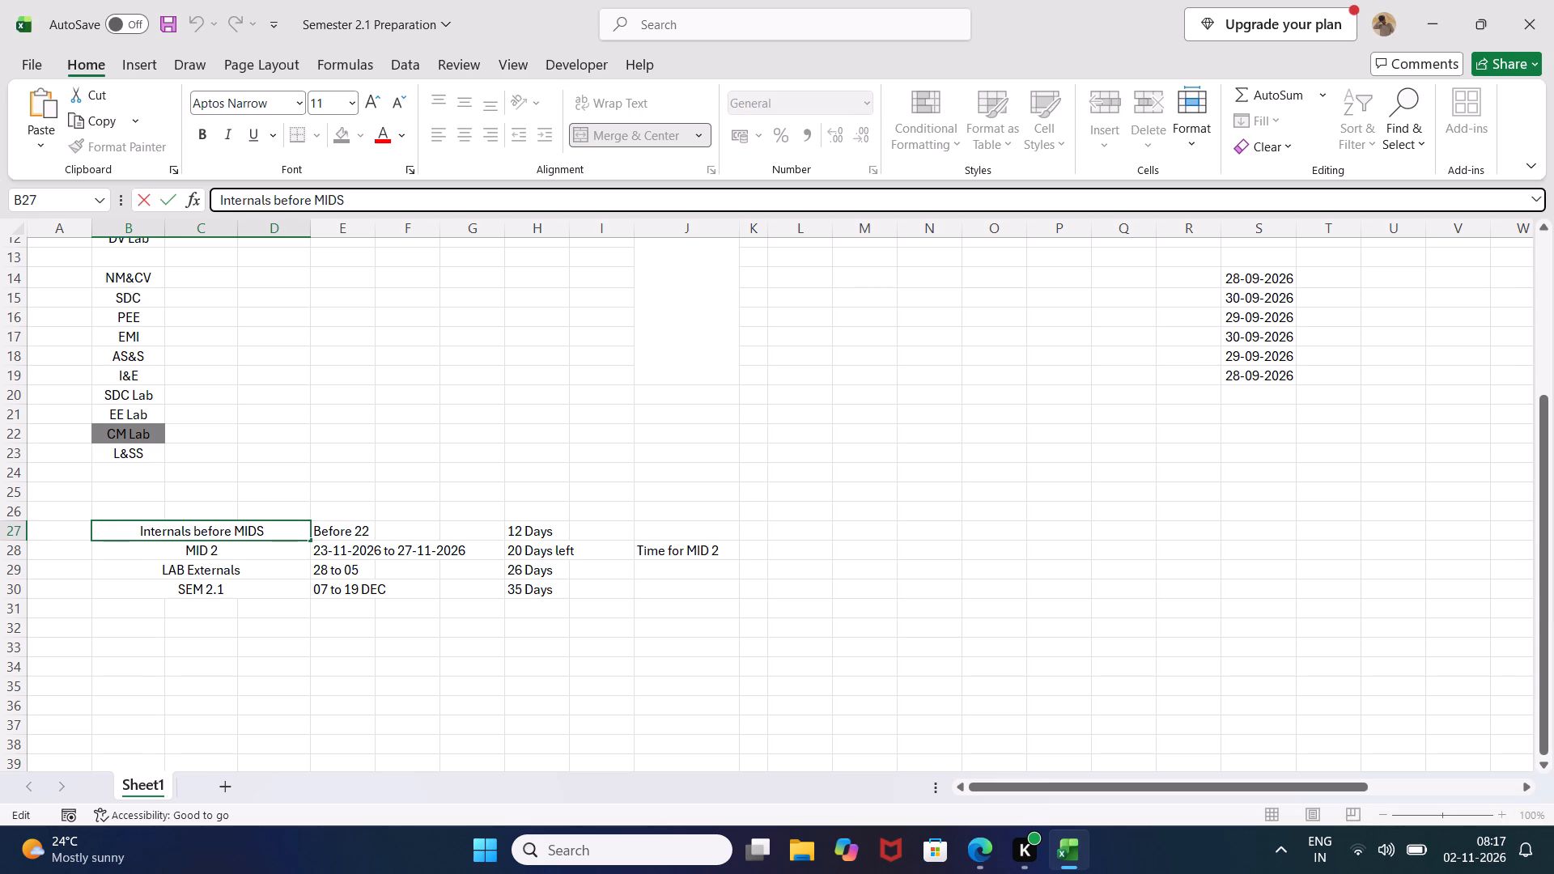
key("comma")
key("BackSpace")
key("apostrophe")
left_click(776, 565)
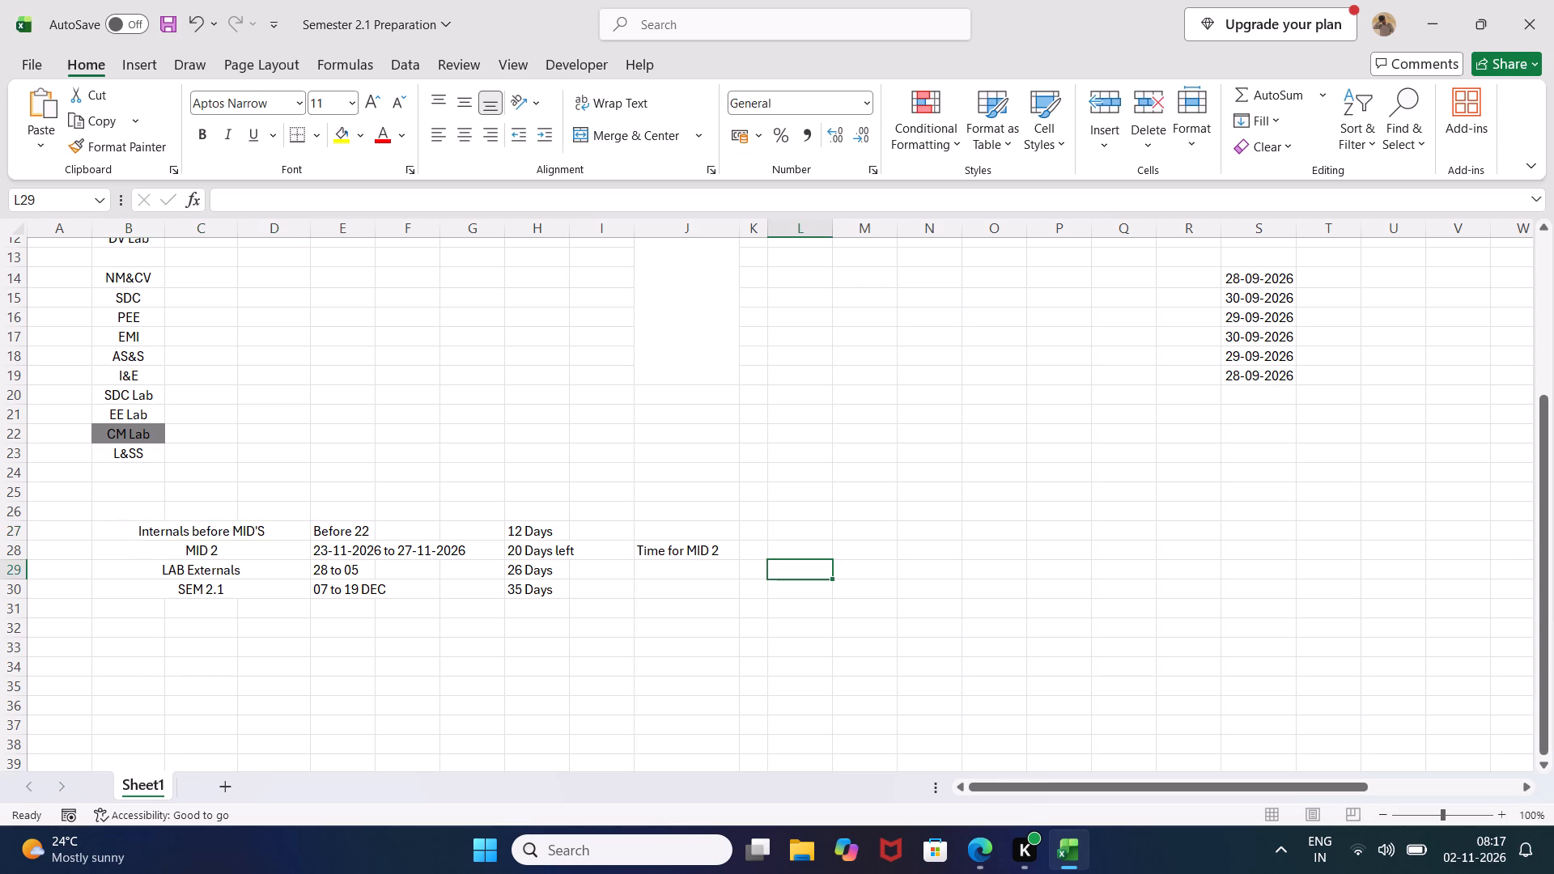
Enter the preparation date range "02 to 15" in L28 beside the Time for MID 2 label.
left_click(752, 546)
left_click(800, 545)
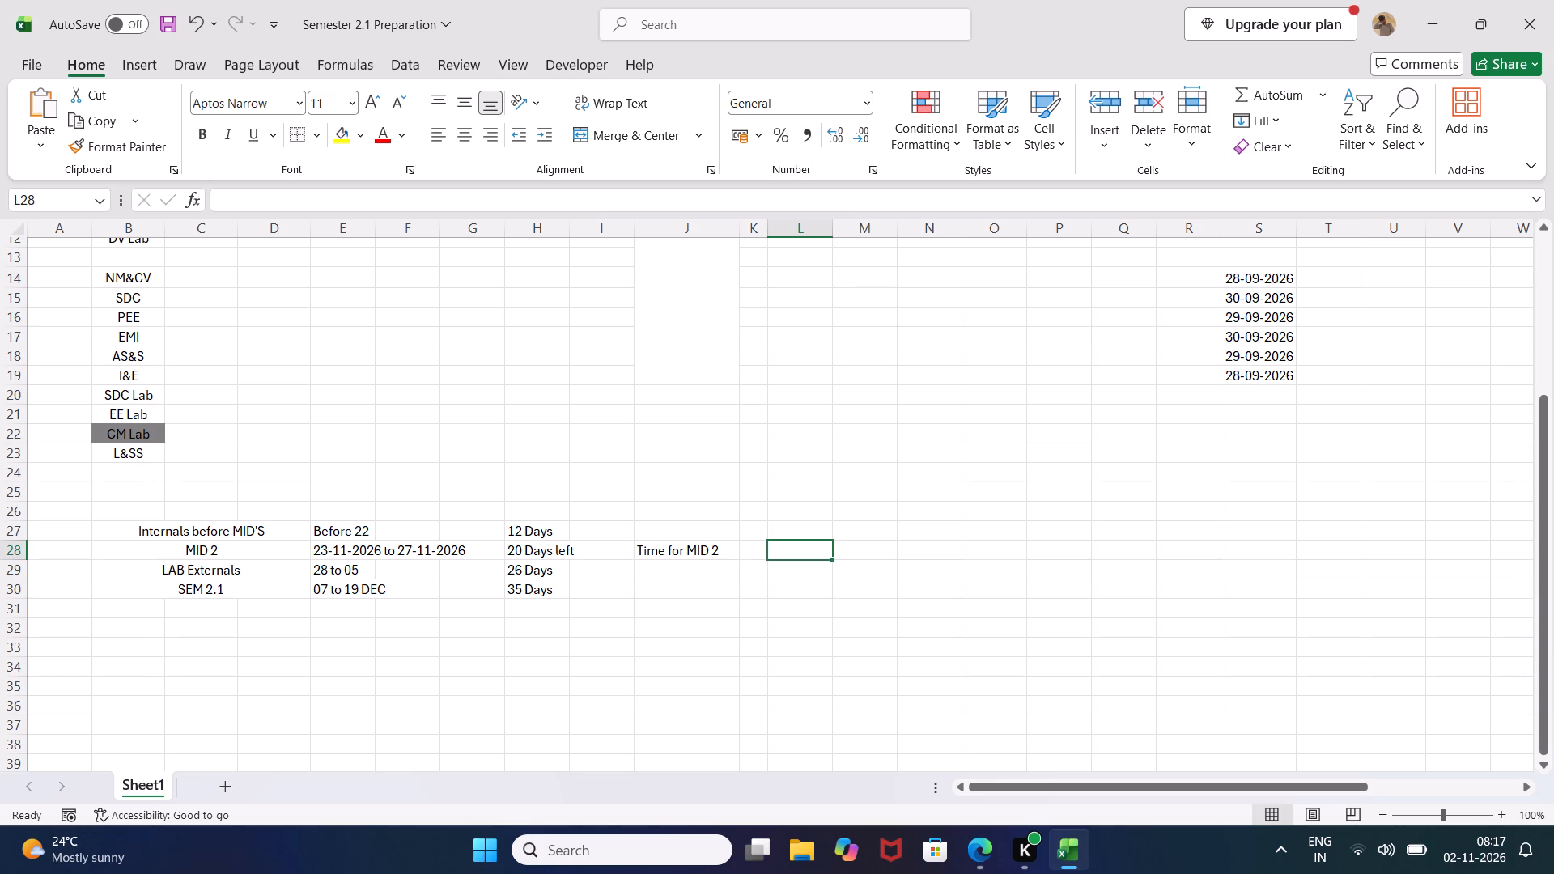
type("02")
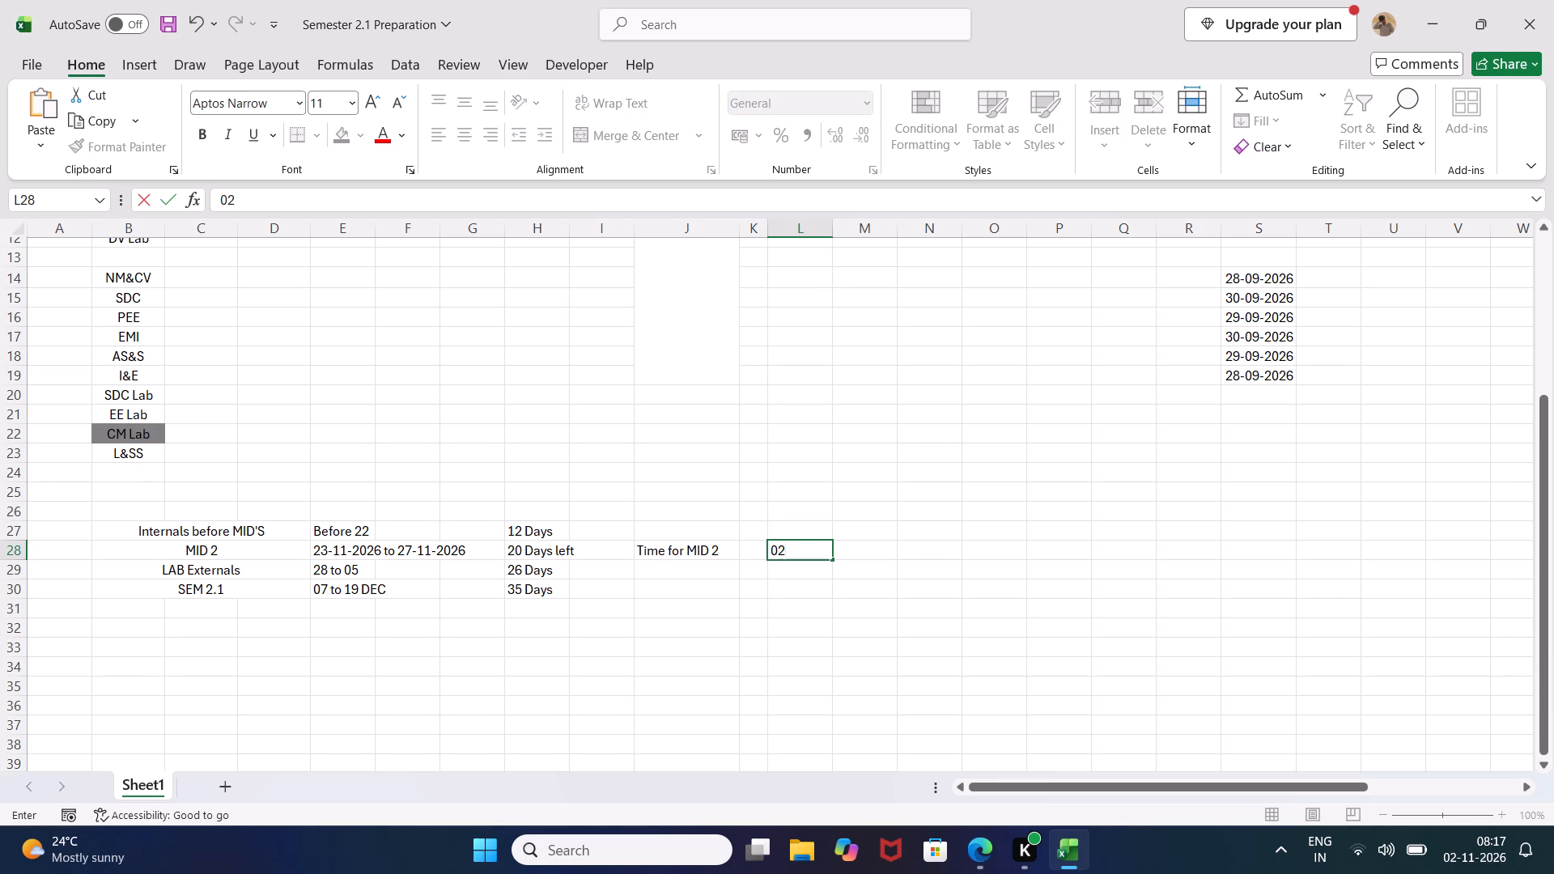
key("space")
type("t")
key("o")
key("space")
type("15")
key("Right")
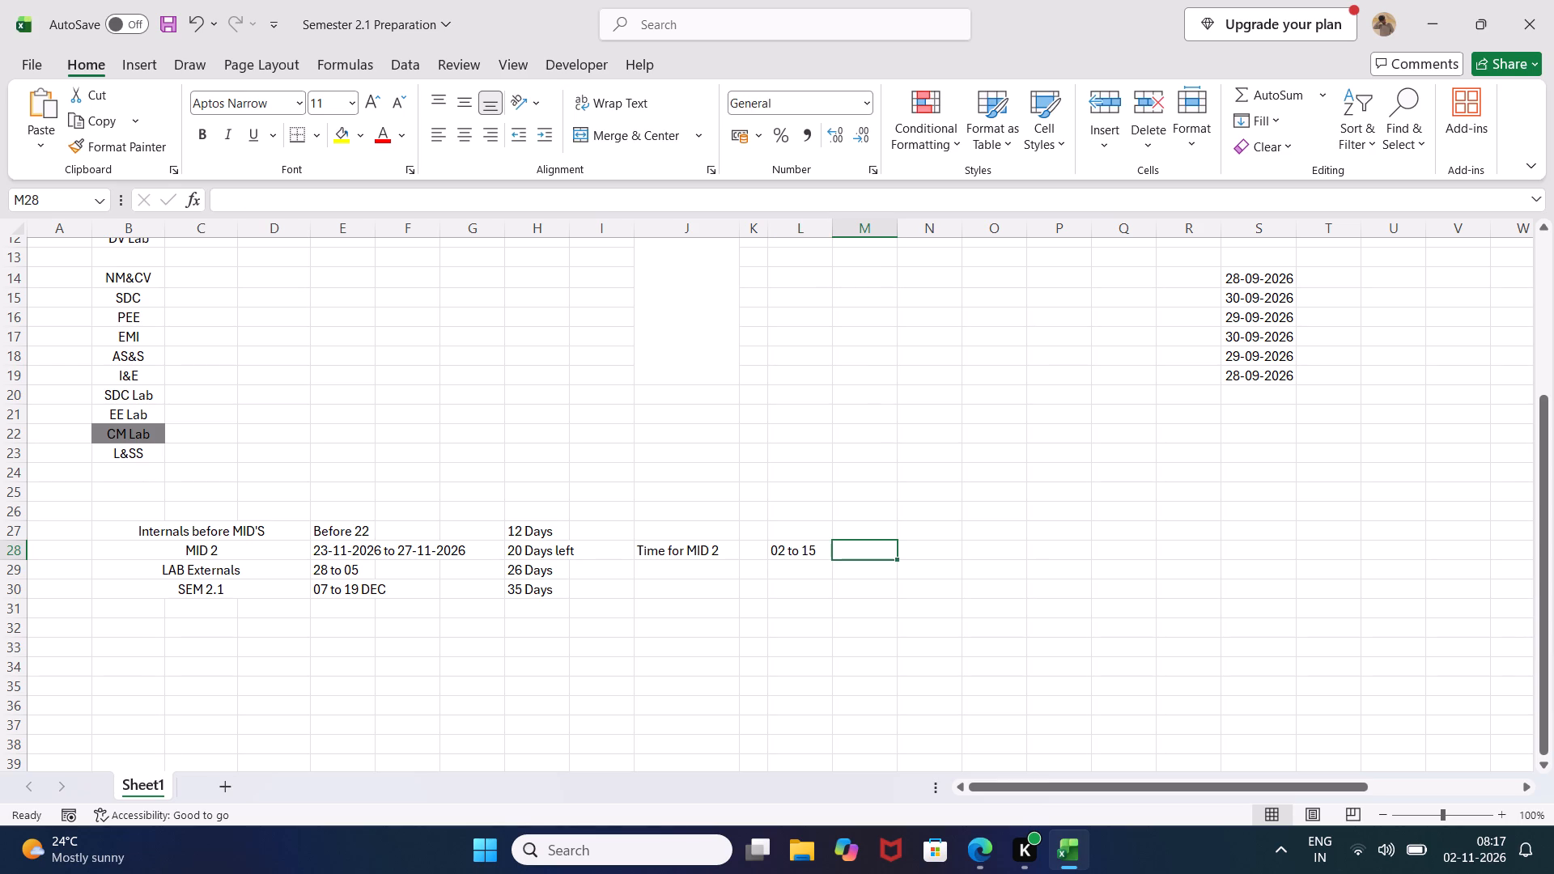
Enter "13 Days" in M28 as the length of the MID 2 preparation period.
type("13")
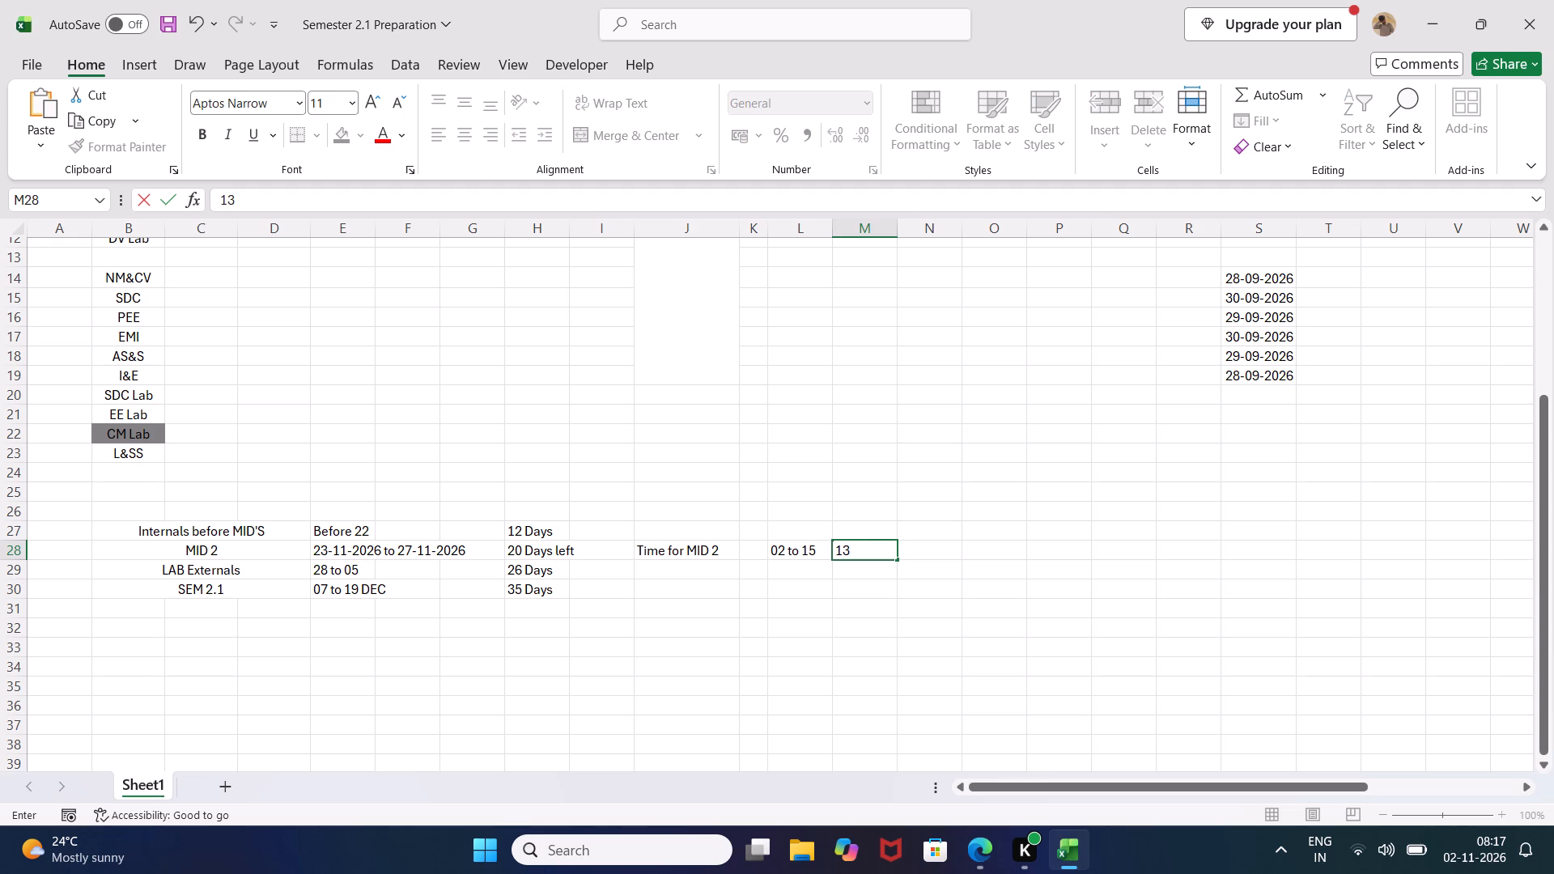
key("space")
type("Days")
key("space")
key("BackSpace")
key("Return")
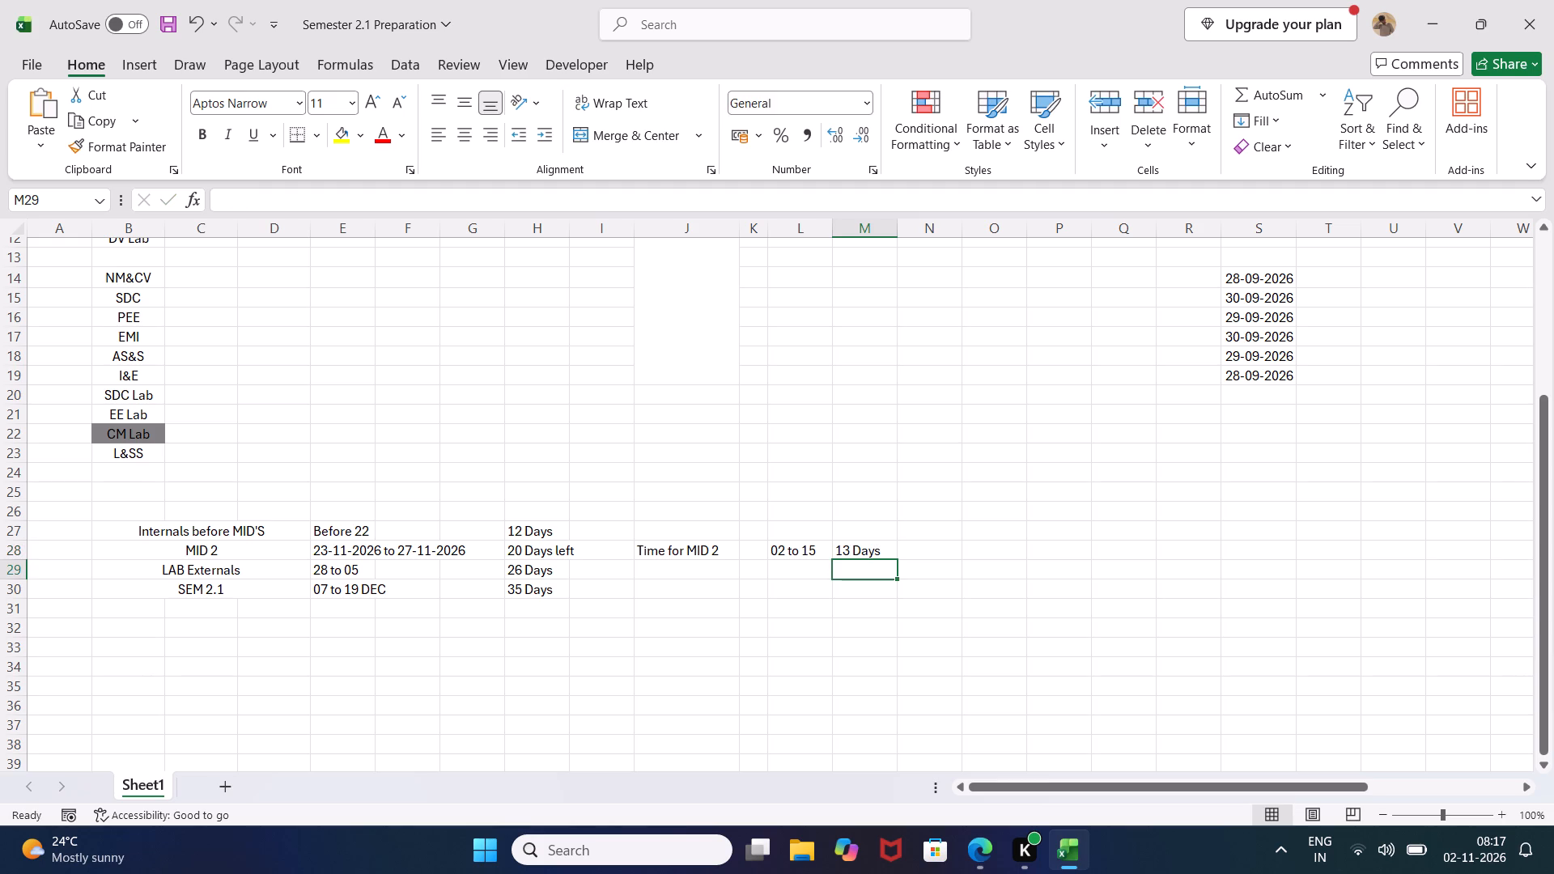
Enter the study pace "Every Day Half Unit" in N28 on the MID 2 row.
key("Up")
key("Right")
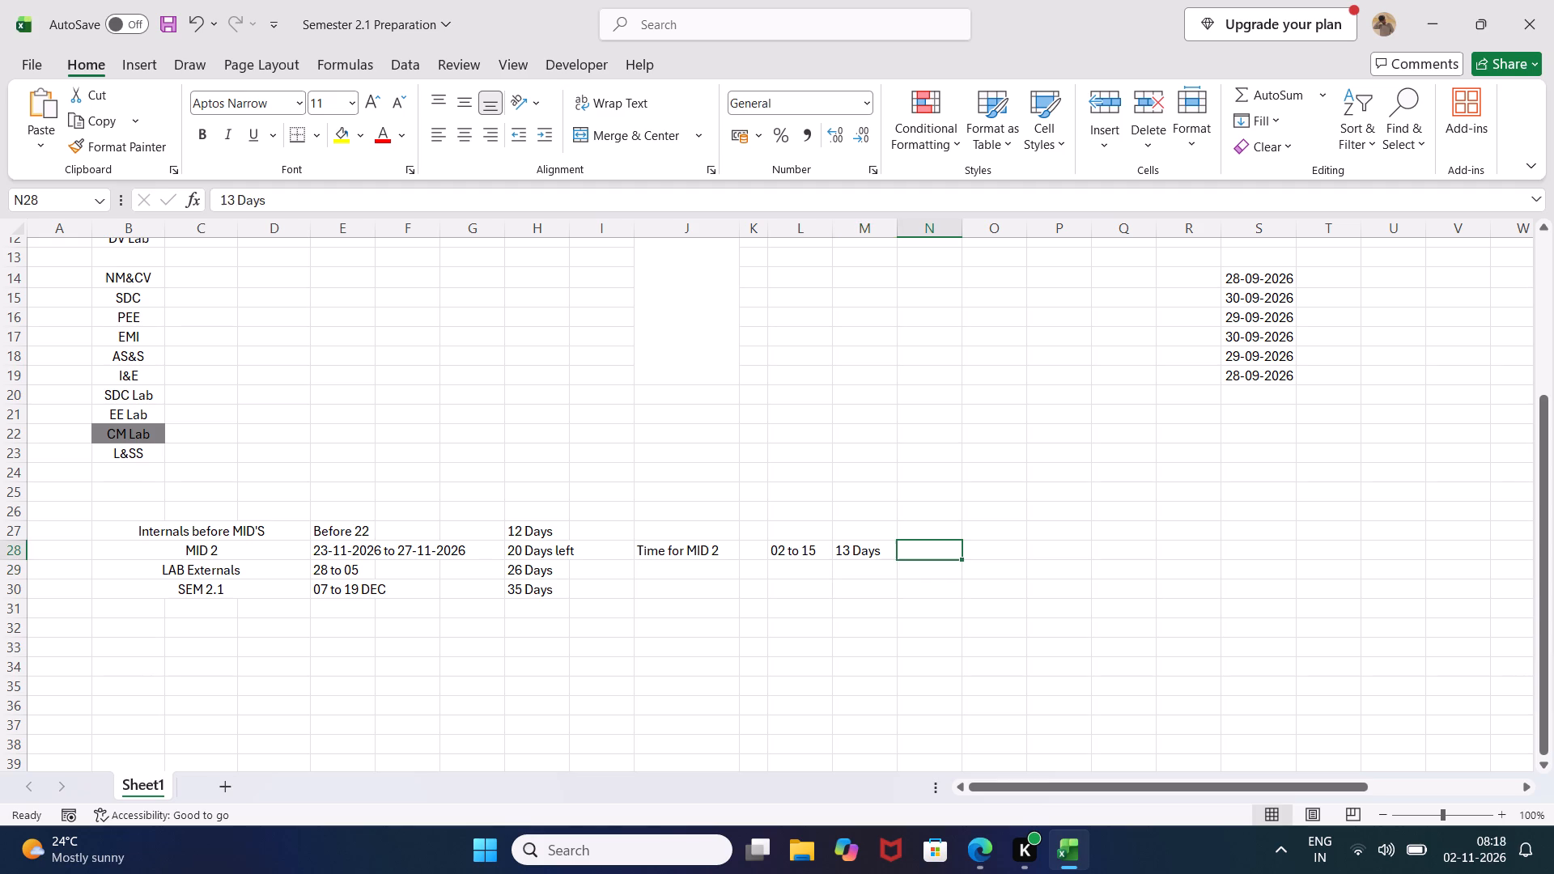
type("Every")
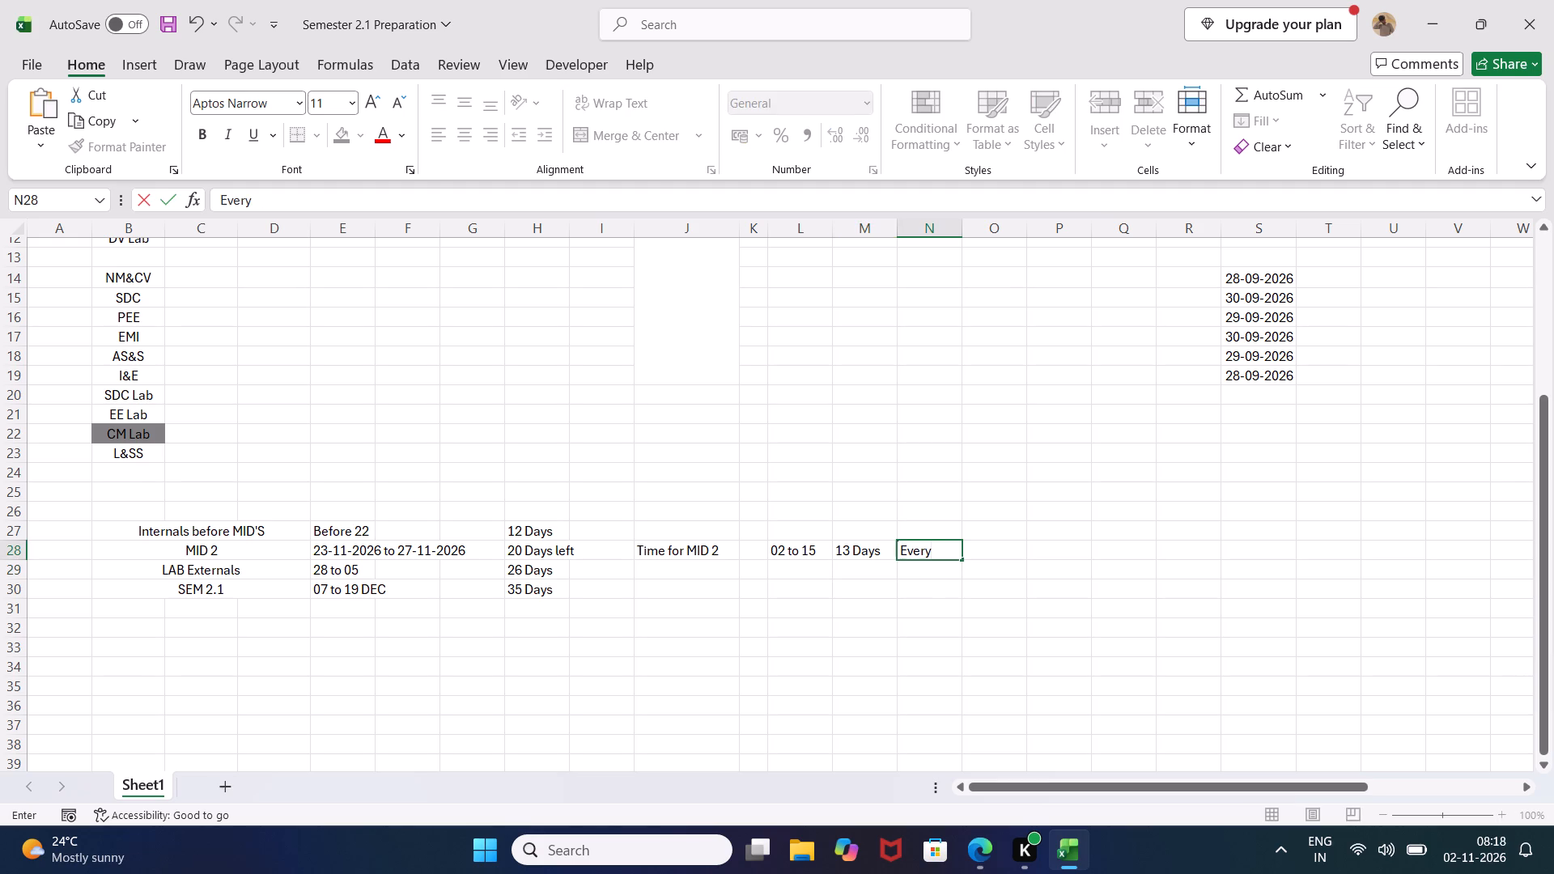
key("space")
key("shift+at")
key("BackSpace")
type("2")
key("space")
type("Days Ec")
key("BackSpace")
key("BackSpace")
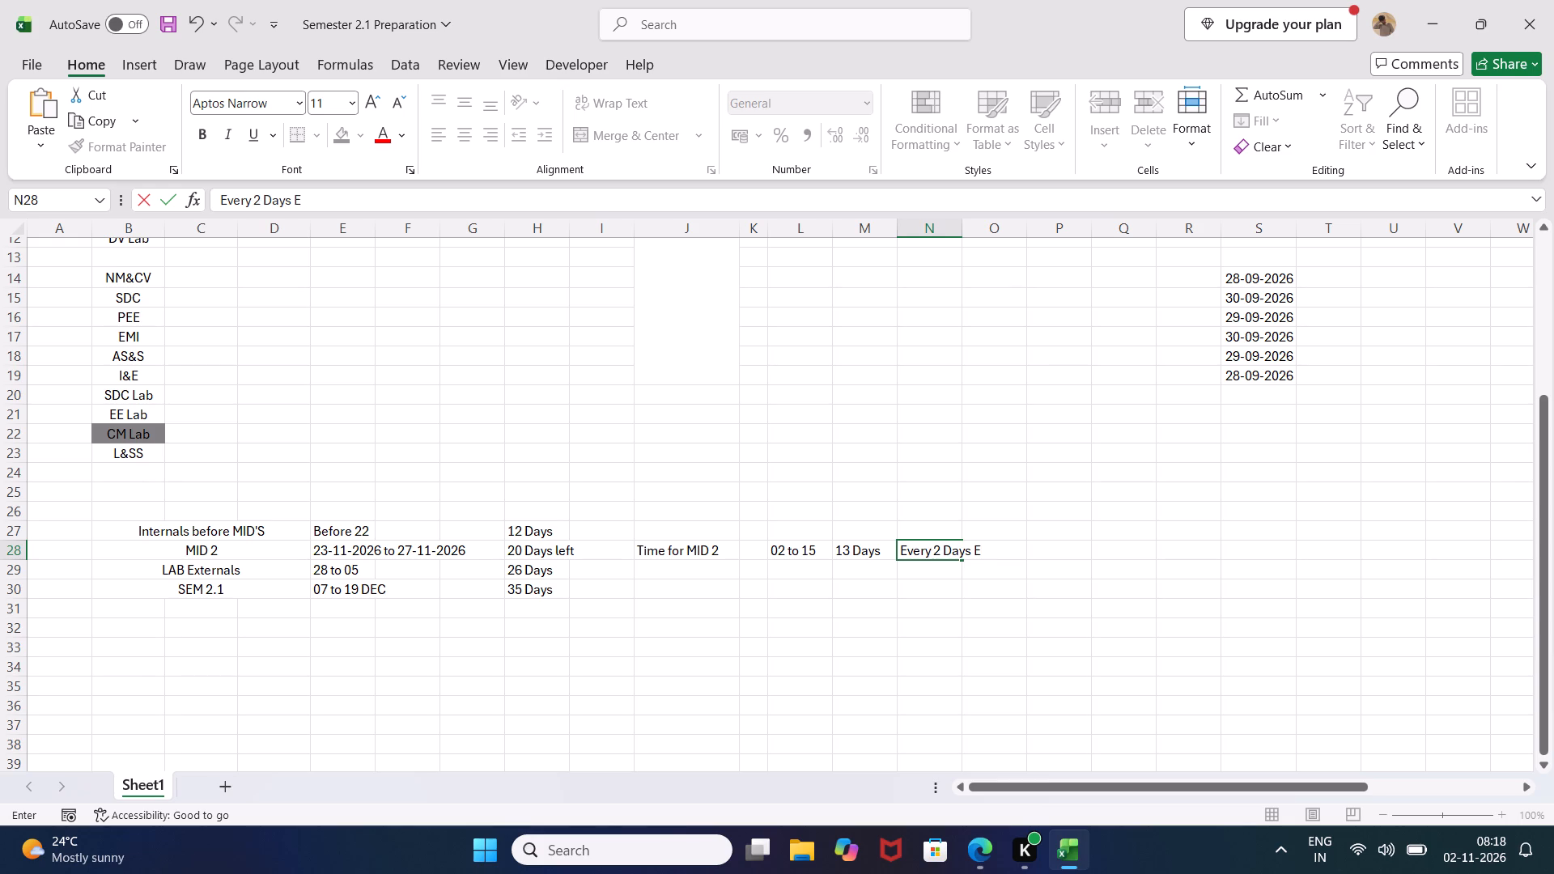
key("BackSpace")
key("BackSpace")
key("BackSpace")
key("BackSpace")
key("BackSpace")
key("BackSpace")
key("BackSpace")
type("Da")
type("y One")
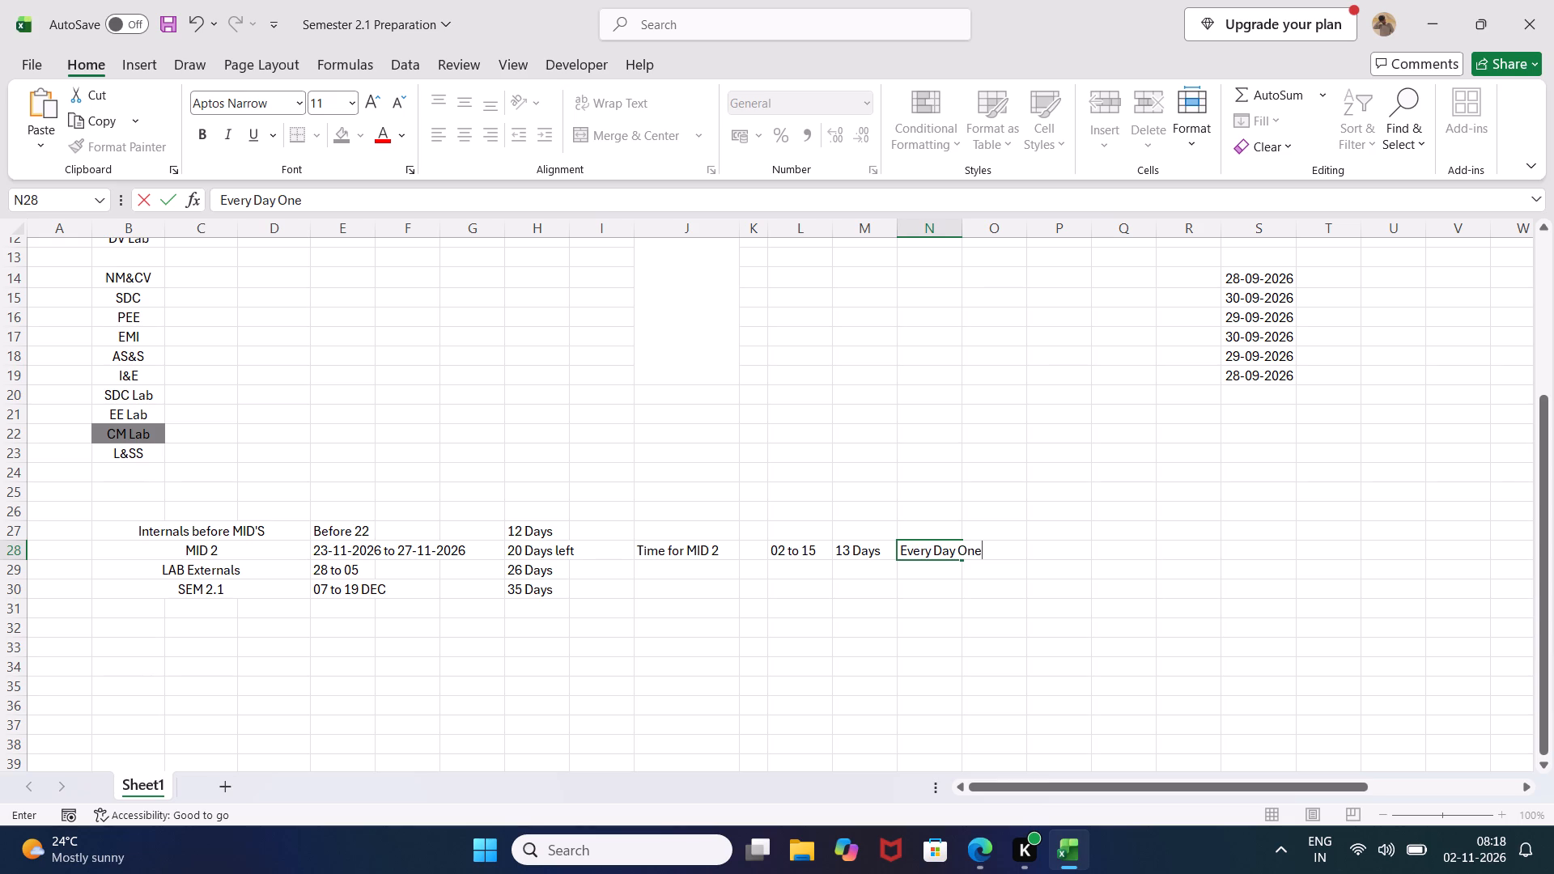
key("space")
type("UN")
key("BackSpace")
key("BackSpace")
key("BackSpace")
key("BackSpace")
key("BackSpace")
key("BackSpace")
type("Half Unit")
key("Return")
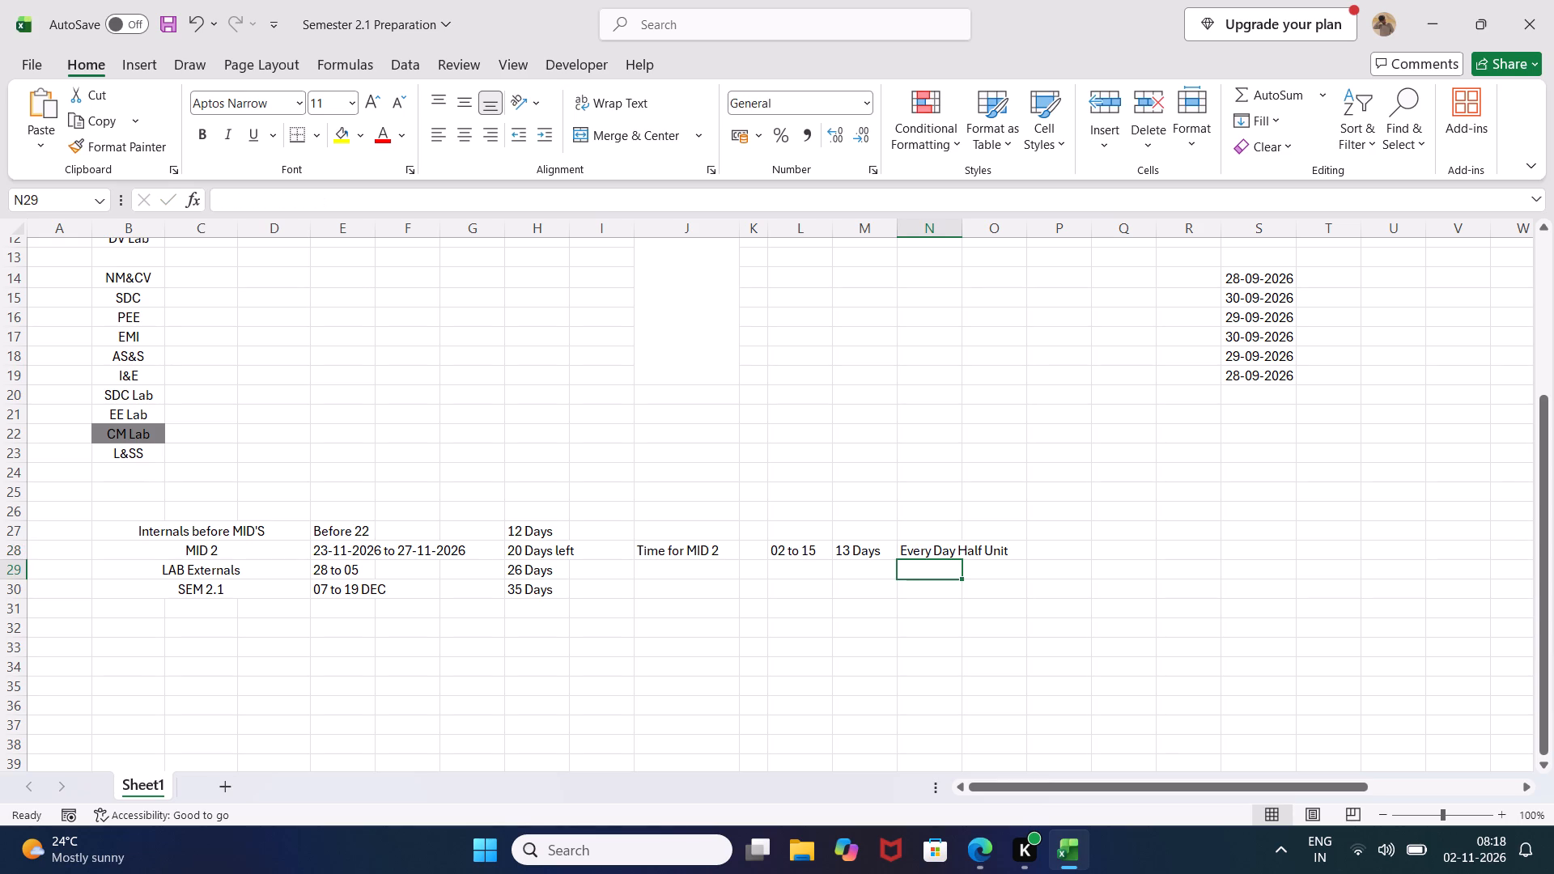
Merge and center the empty block L3:Q7 under the Unit 1 to Unit 3(1/2) headers for the MSF to DBMS rows.
scroll(798, 606, "up", 7)
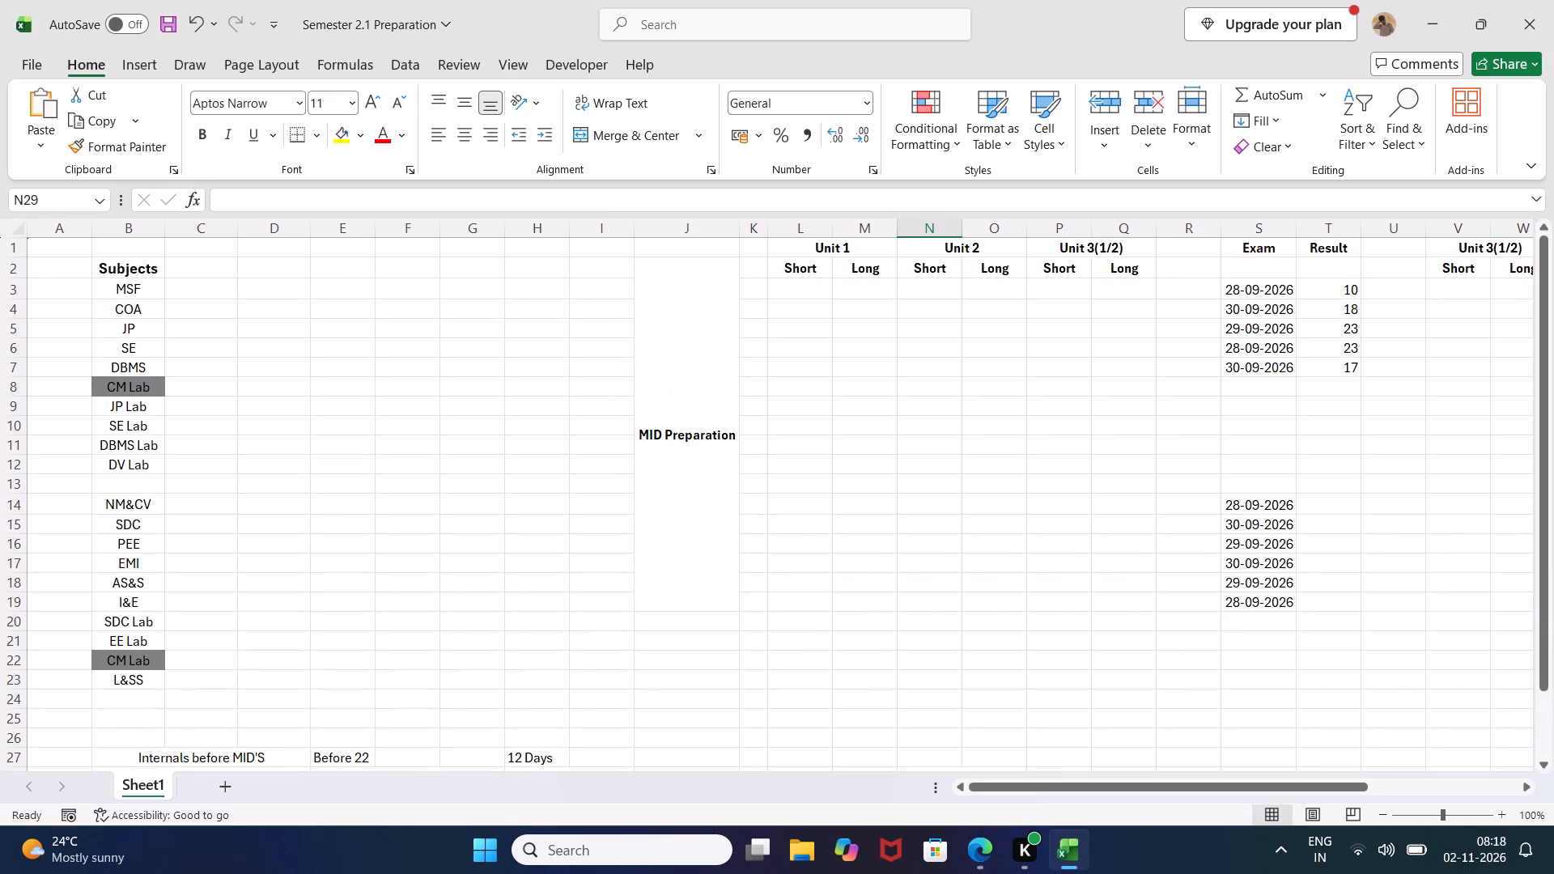
left_click(805, 282)
key("shift+Right")
key("shift+Right")
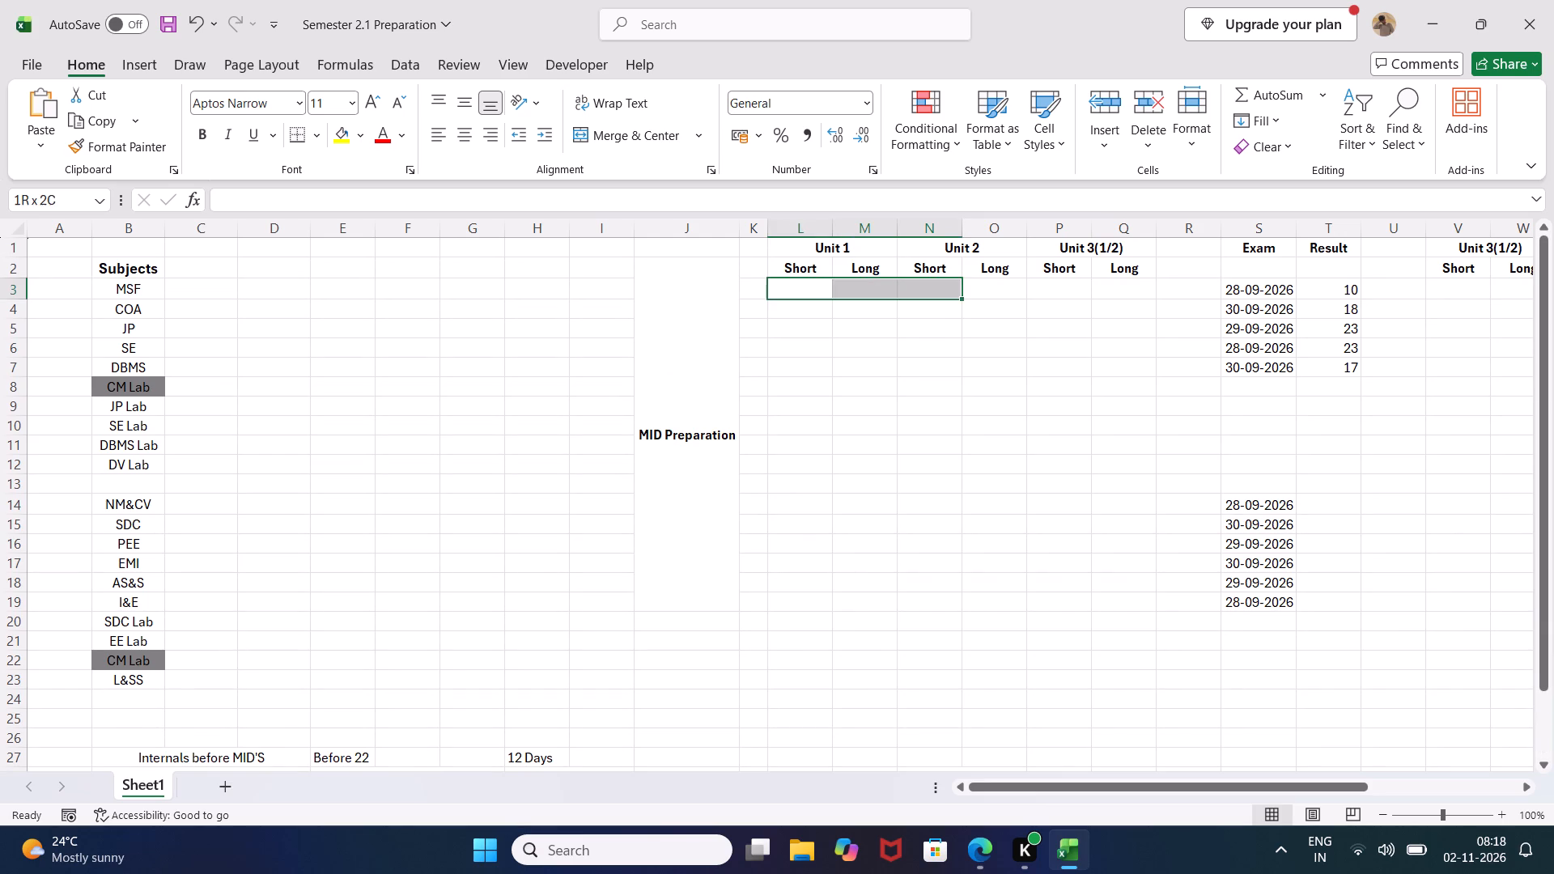
key("shift+Right")
key("shift+Right")
key("shift+Right")
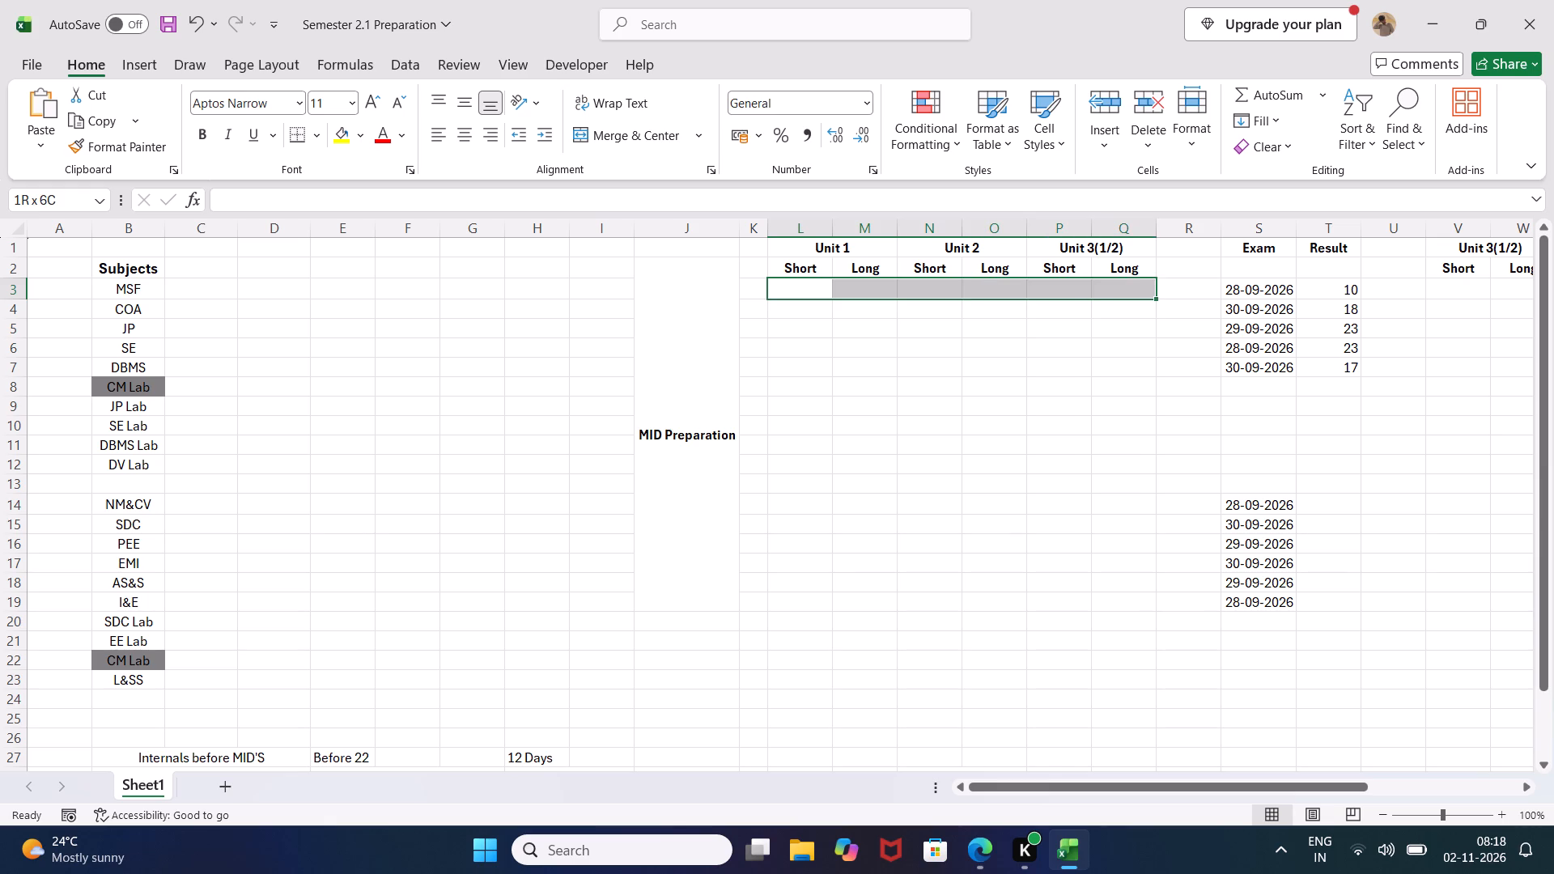
key("shift+Down")
key("shift+Down")
key("shift+Down")
key("shift+Down")
key("shift+Down")
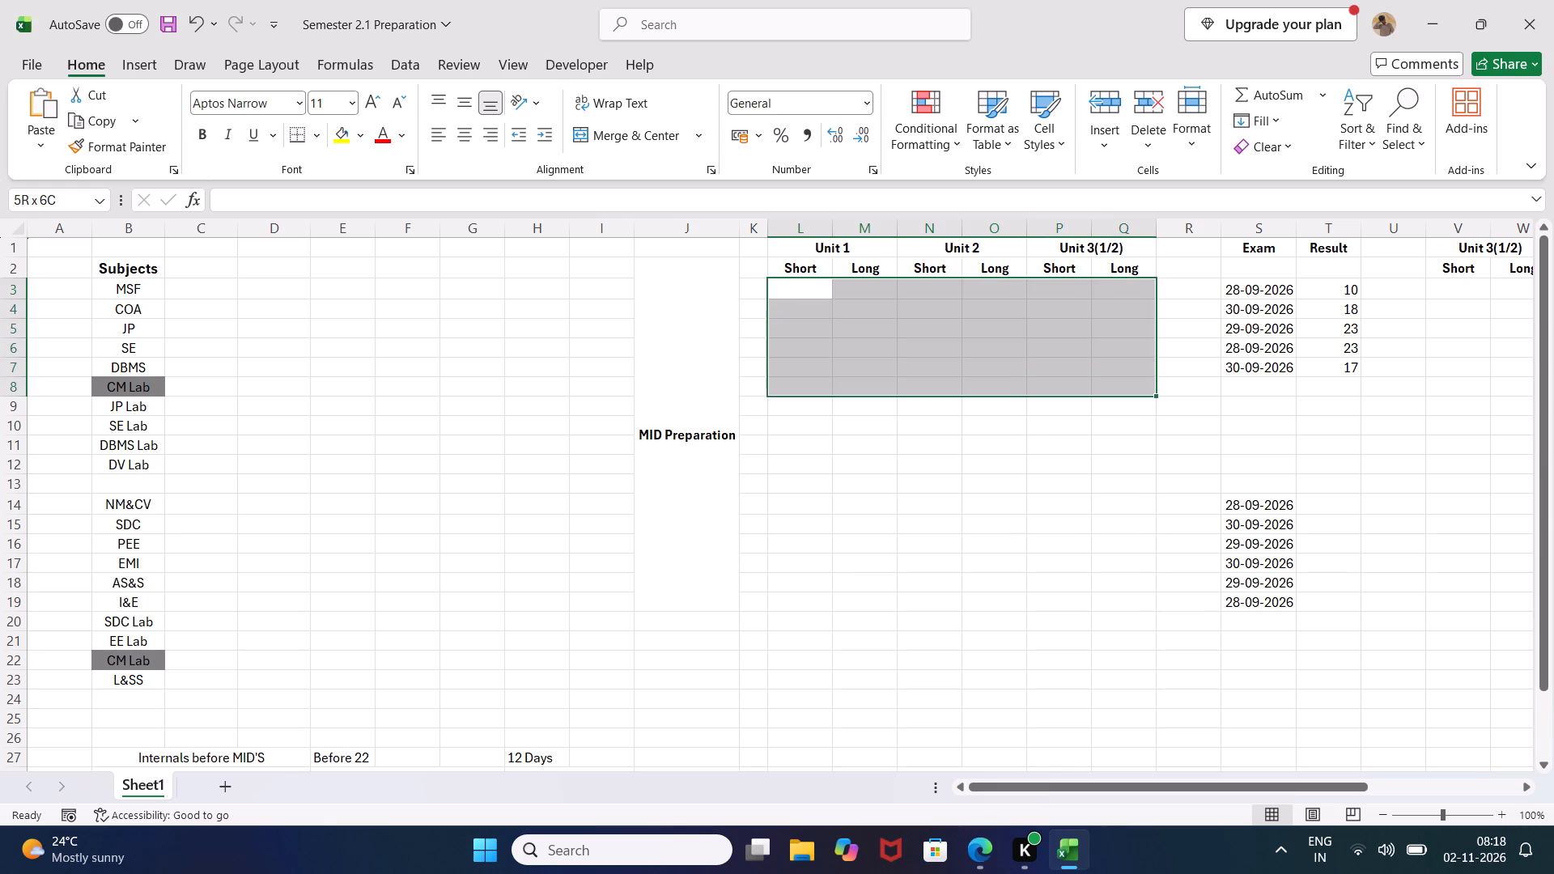
key("shift+Up")
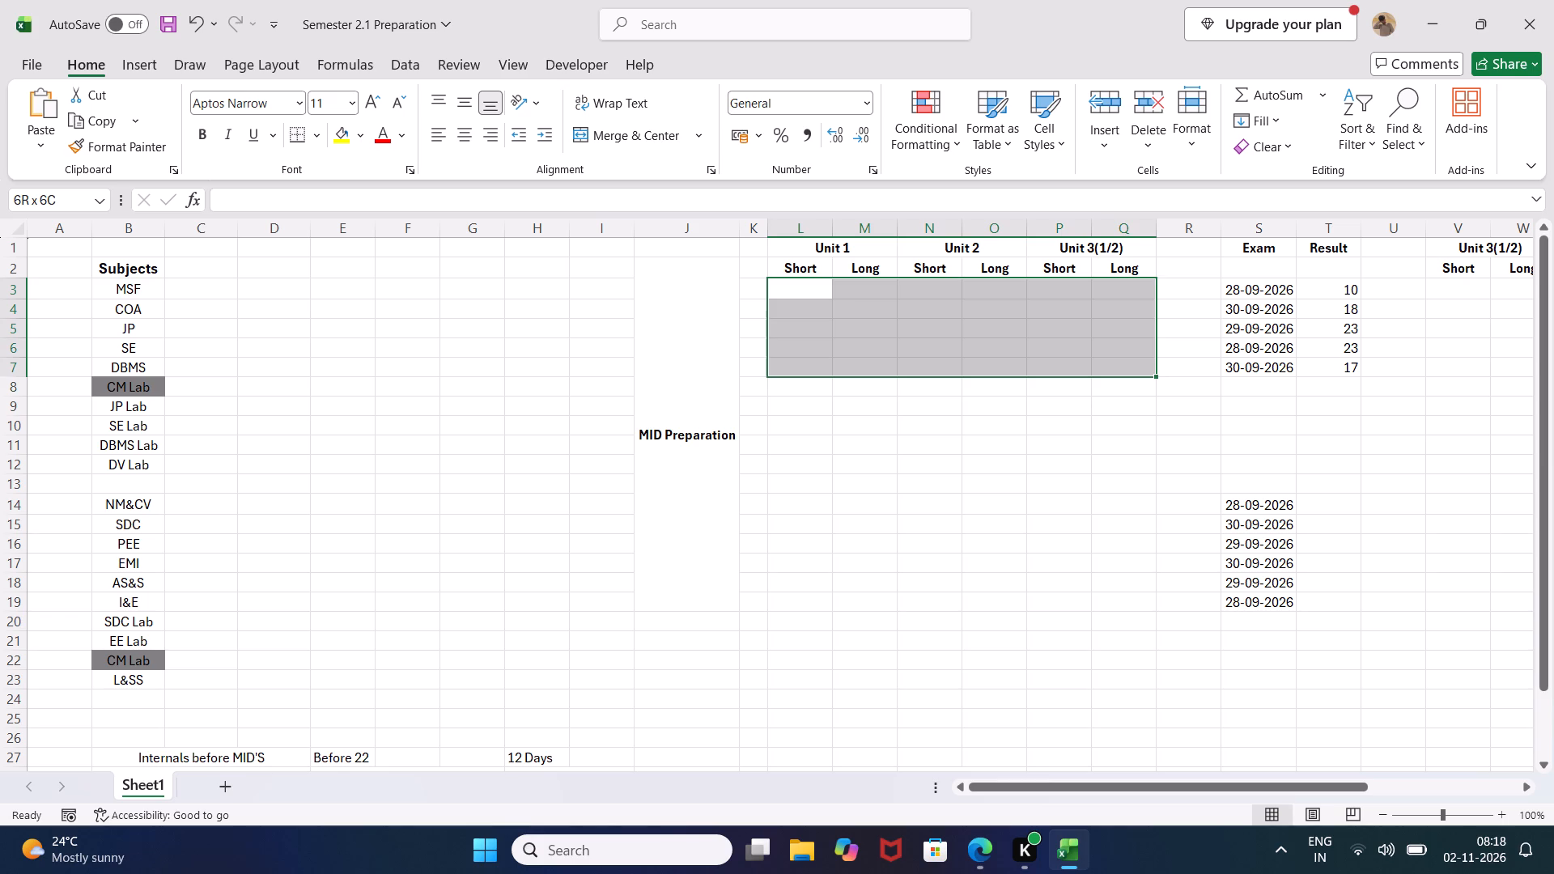
left_click(629, 141)
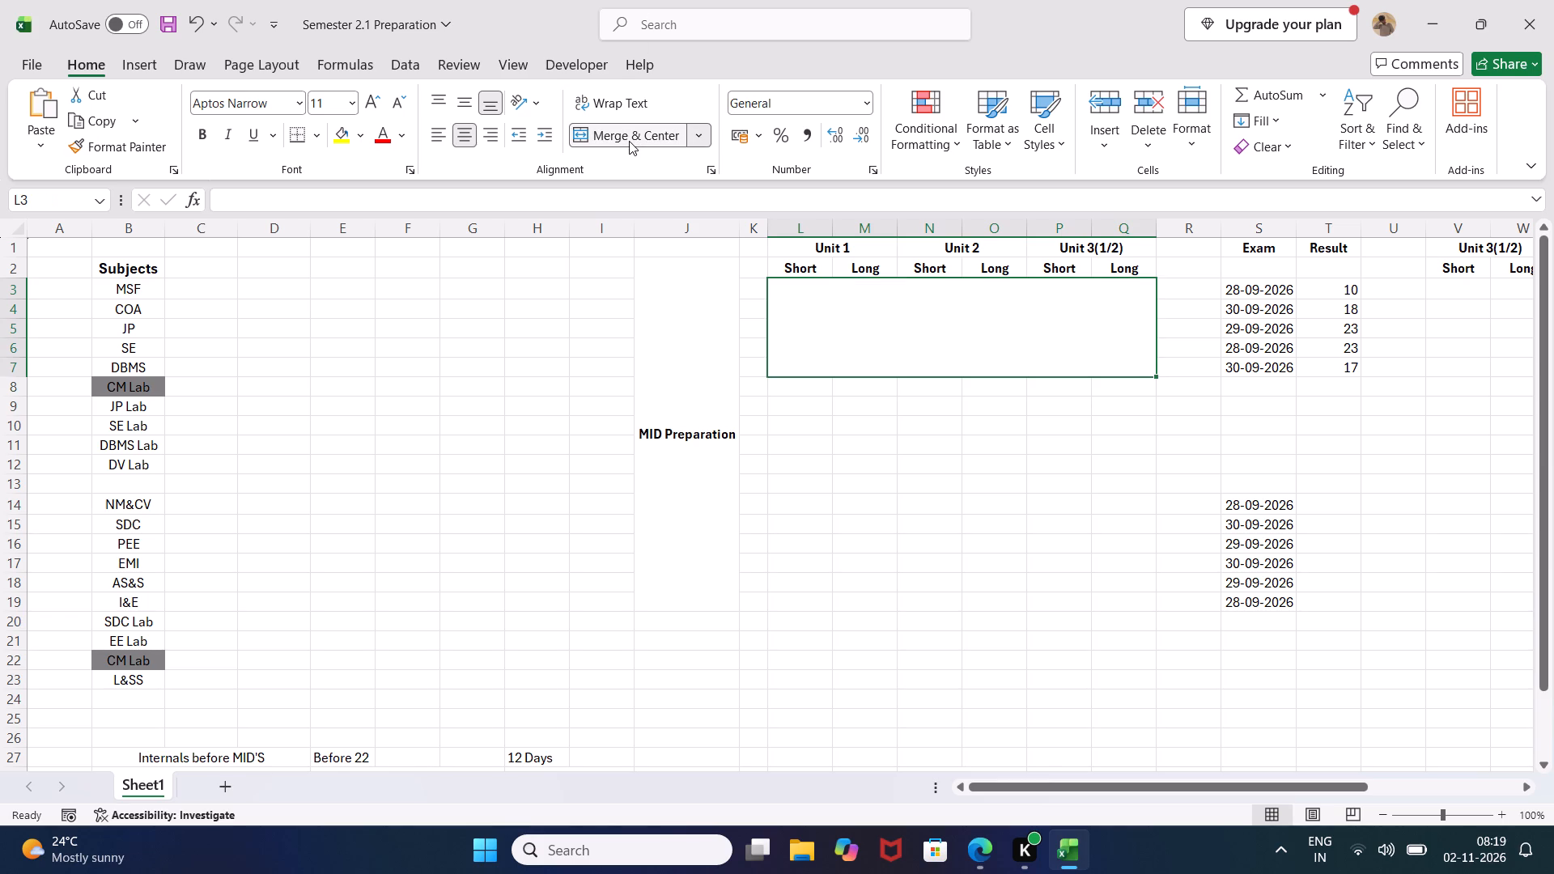
Enter "DONE" in the merged L3:Q7 block for the MSF to DBMS rows.
type("DONE")
key("Return")
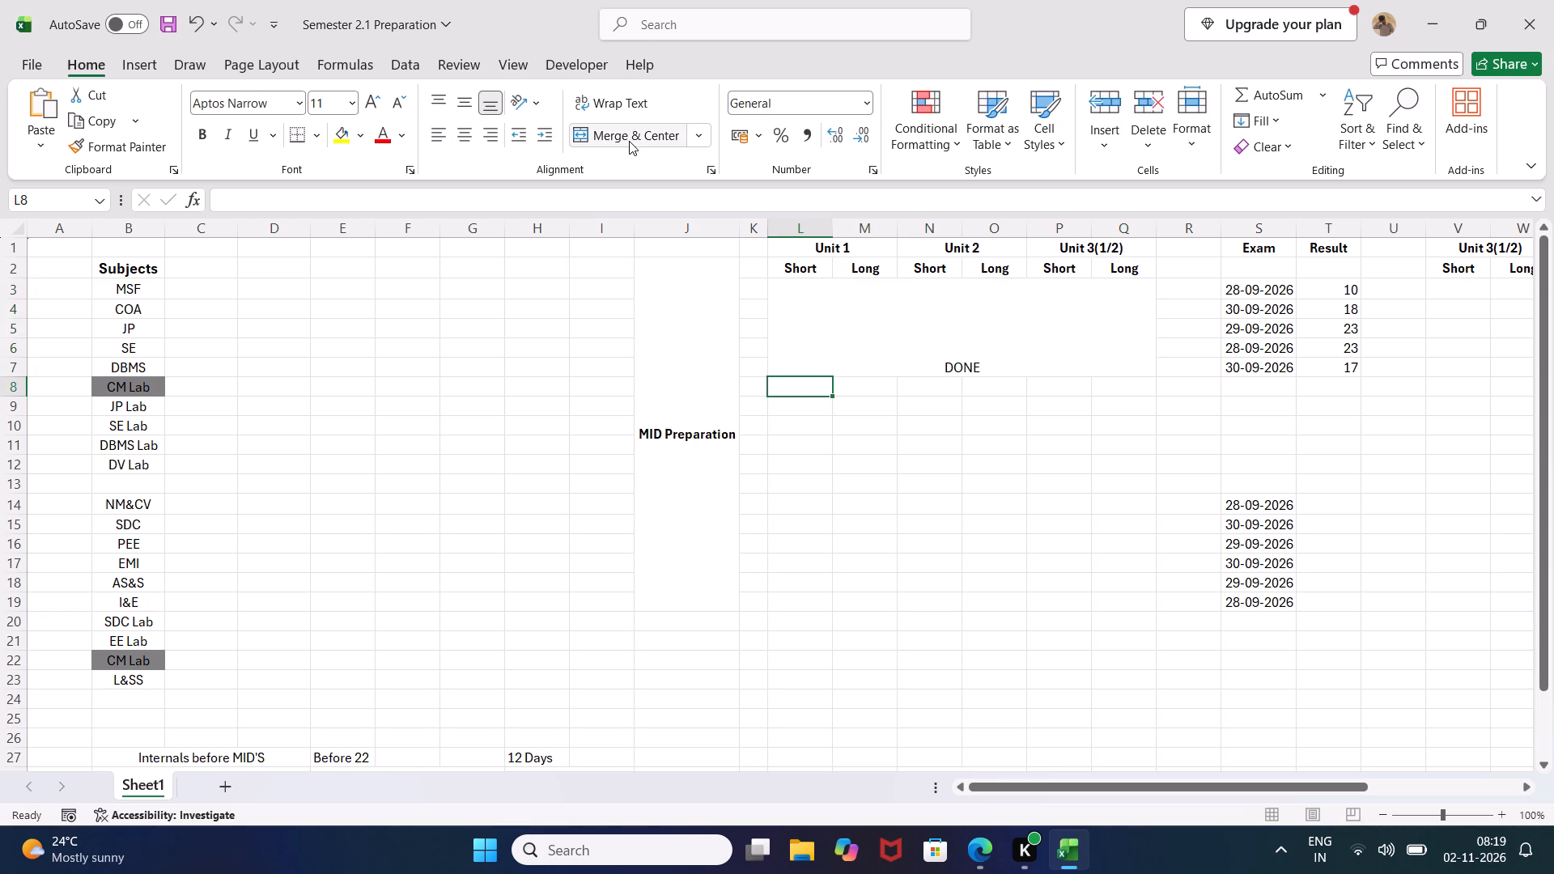
Merge and center the empty block L14:Q19 for the NM&CV to I&E rows.
key("Down")
key("Down")
key("Down")
key("Down")
key("Down")
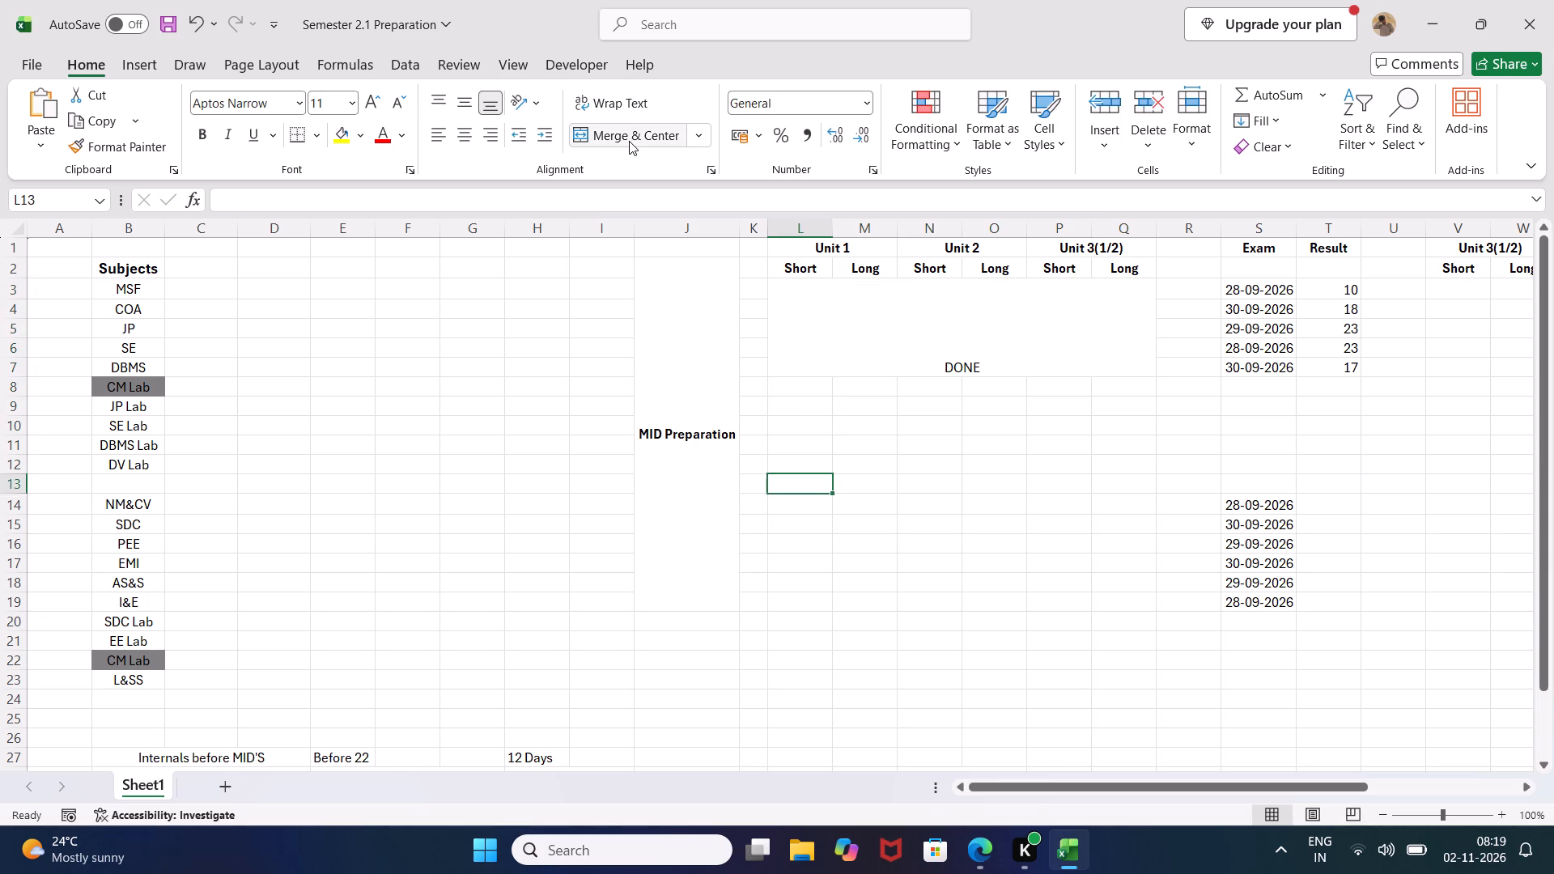
key("Down")
key("shift+Right")
key("shift+Right")
key("shift+Right")
key("shift+Right")
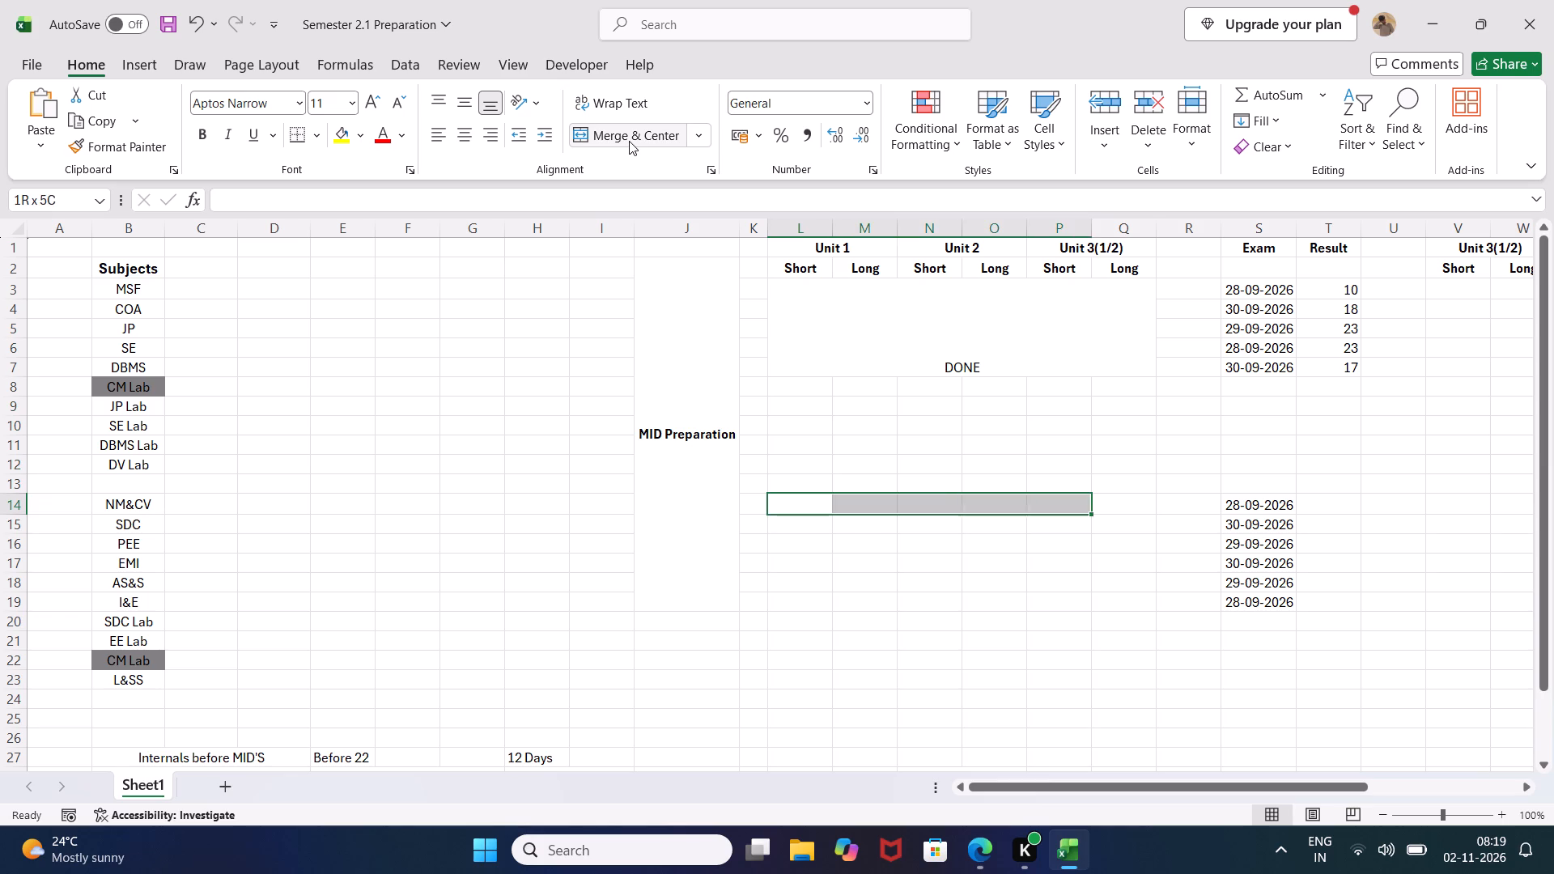
key("shift+Right")
key("shift+Down")
key("shift+Down")
key("shift+Down")
key("shift+Down")
key("shift+Down")
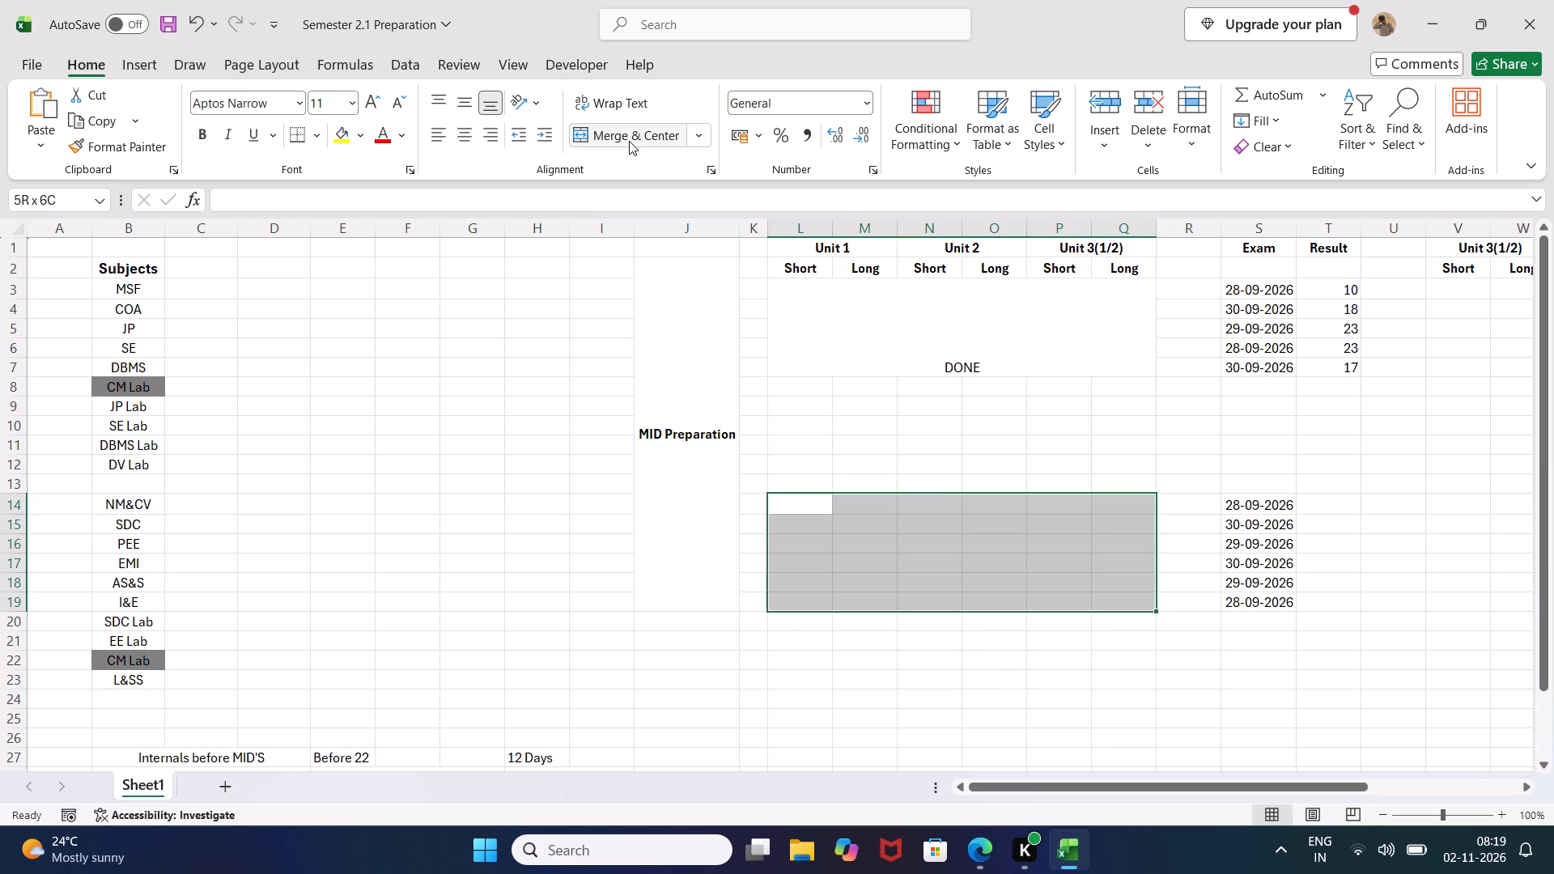
key("shift+Up")
key("shift+Down")
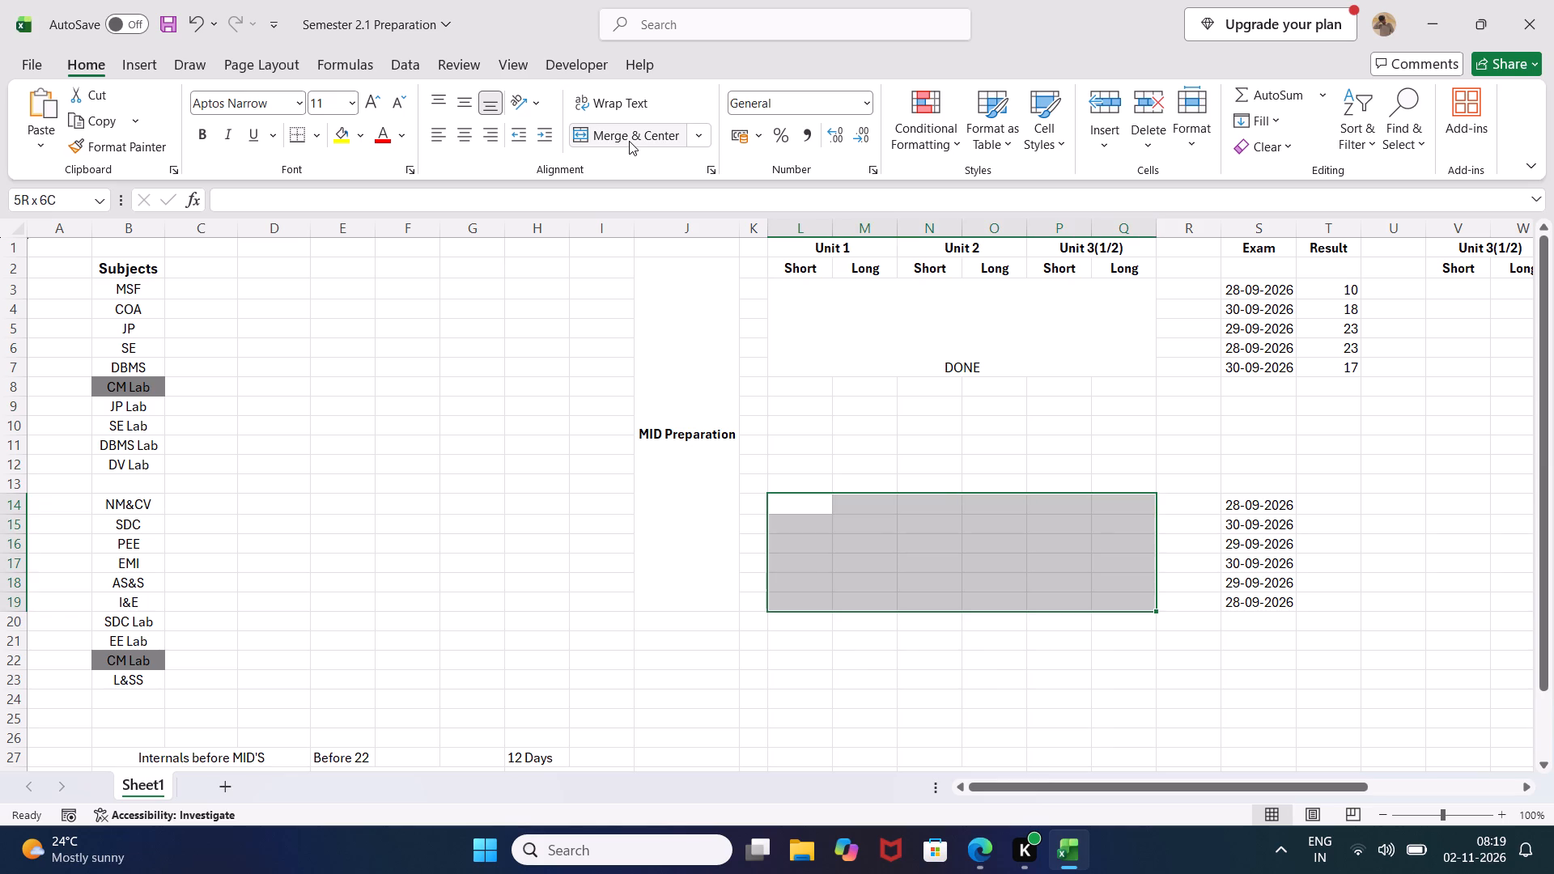
left_click(629, 141)
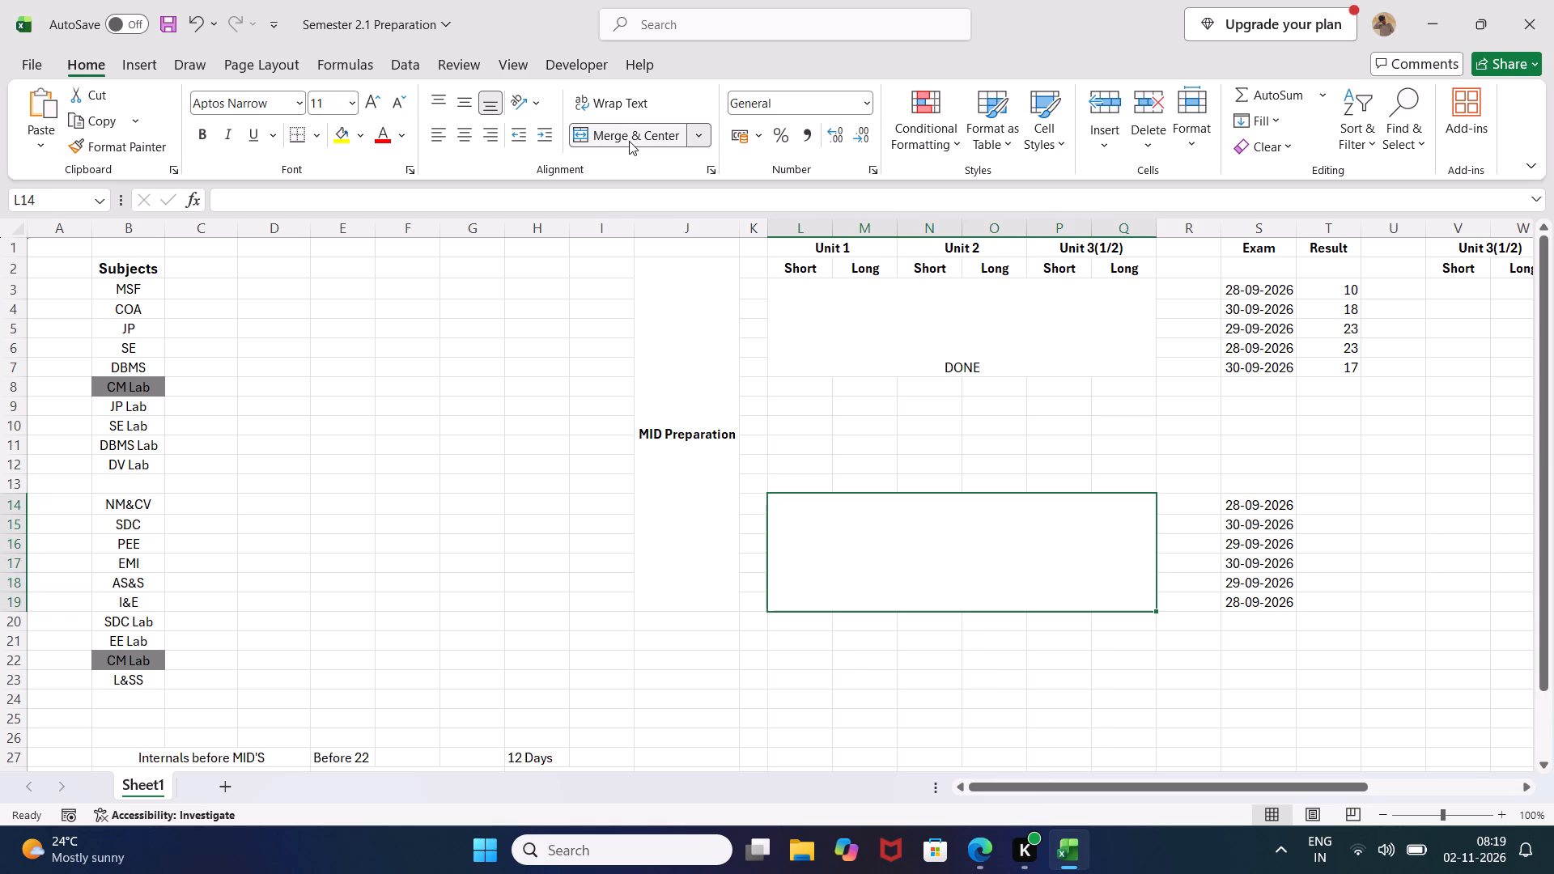
Enter "DONE" in capitals in the merged L14:Q19 block.
type("Done")
key("Return")
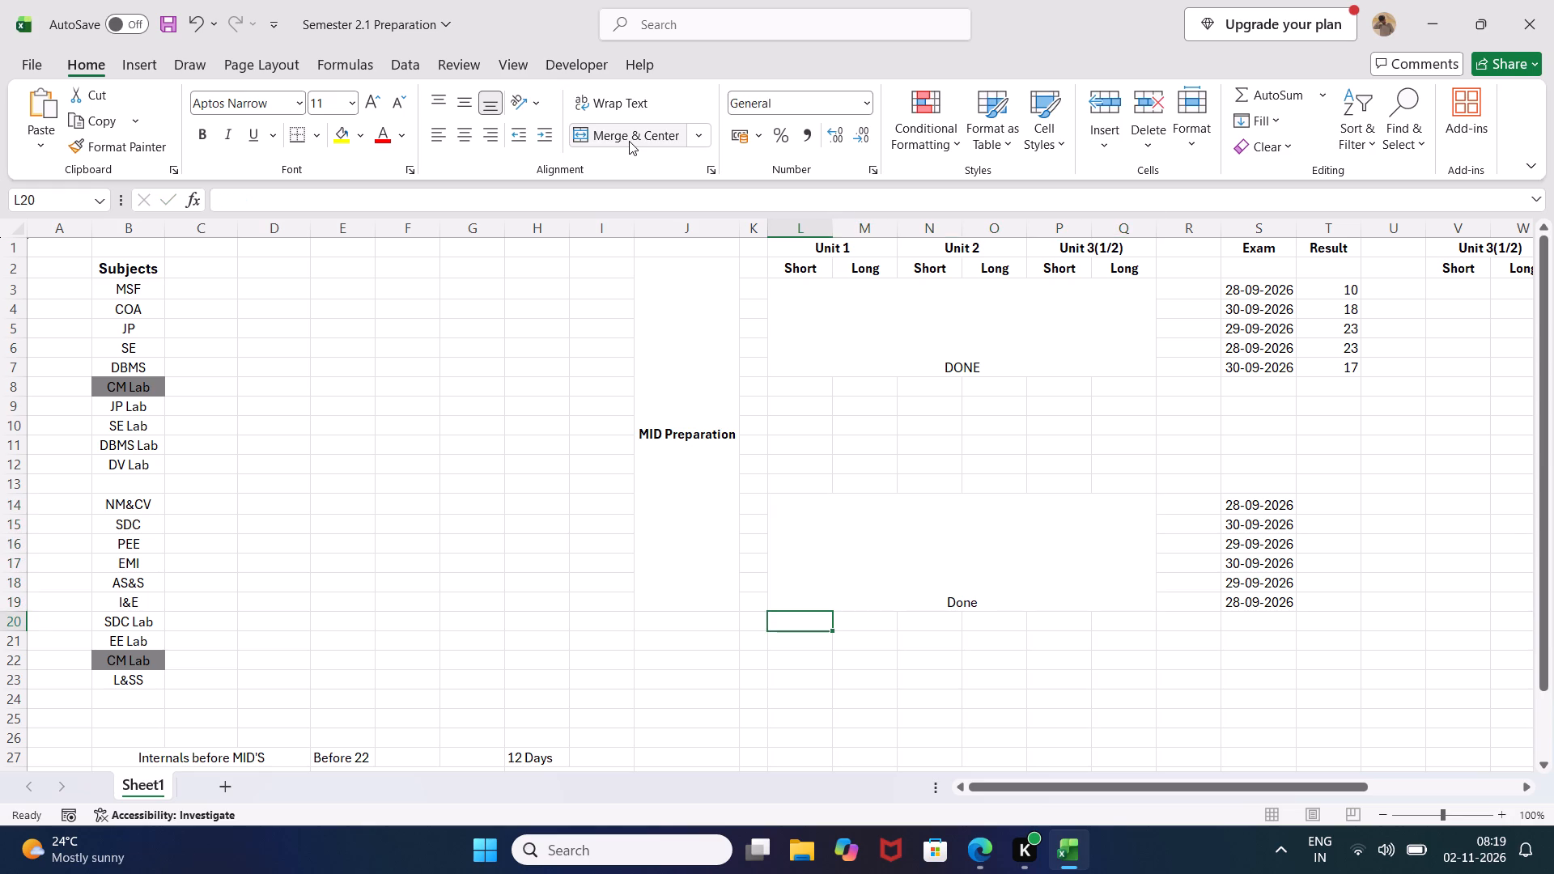
key("Up")
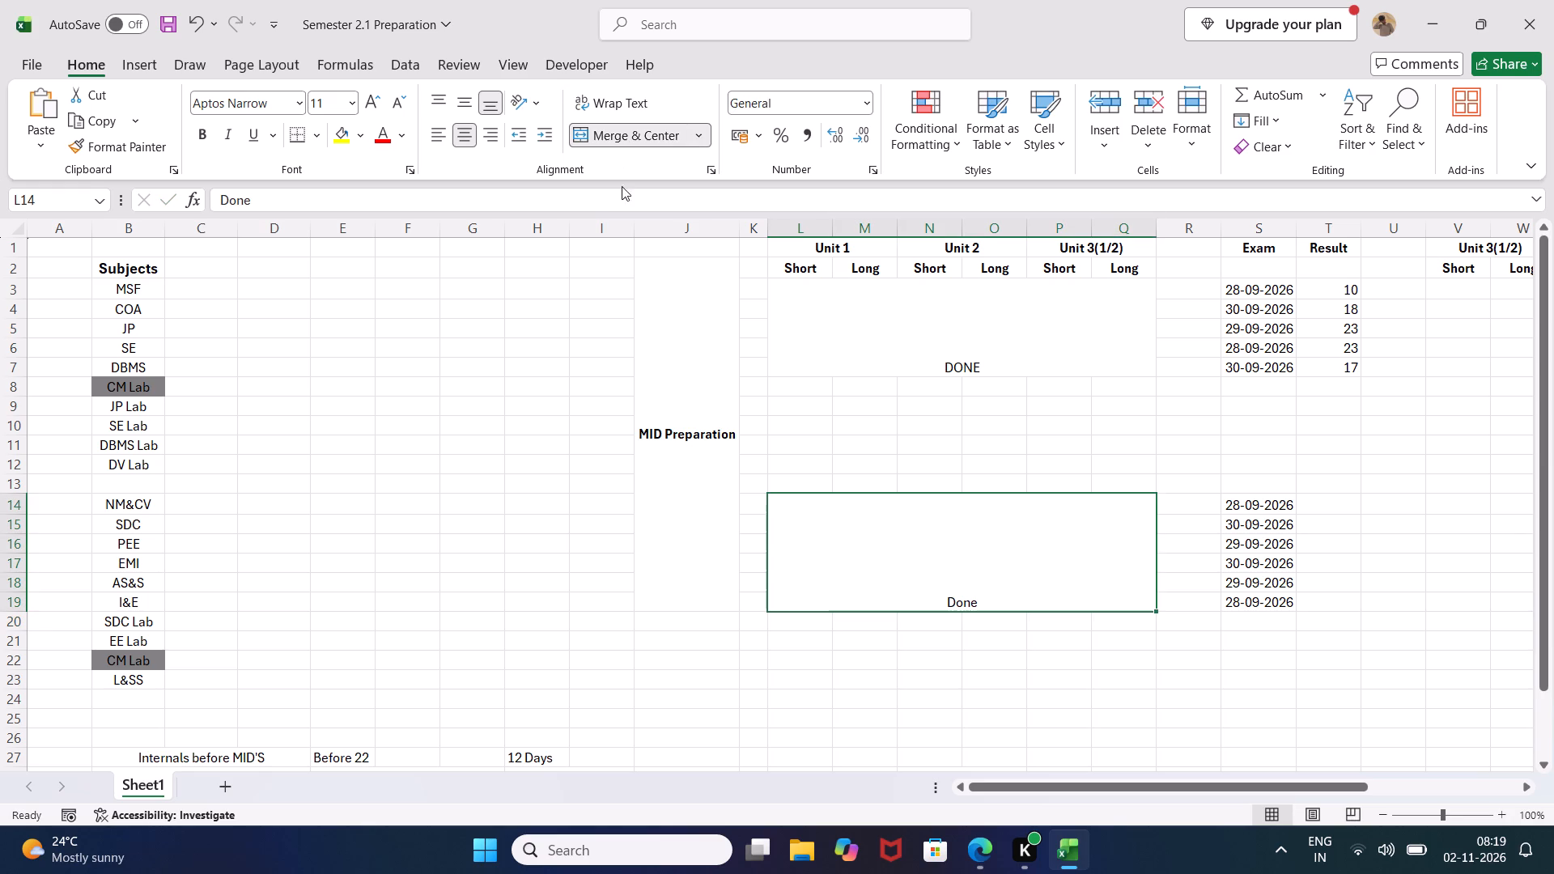
left_click(622, 204)
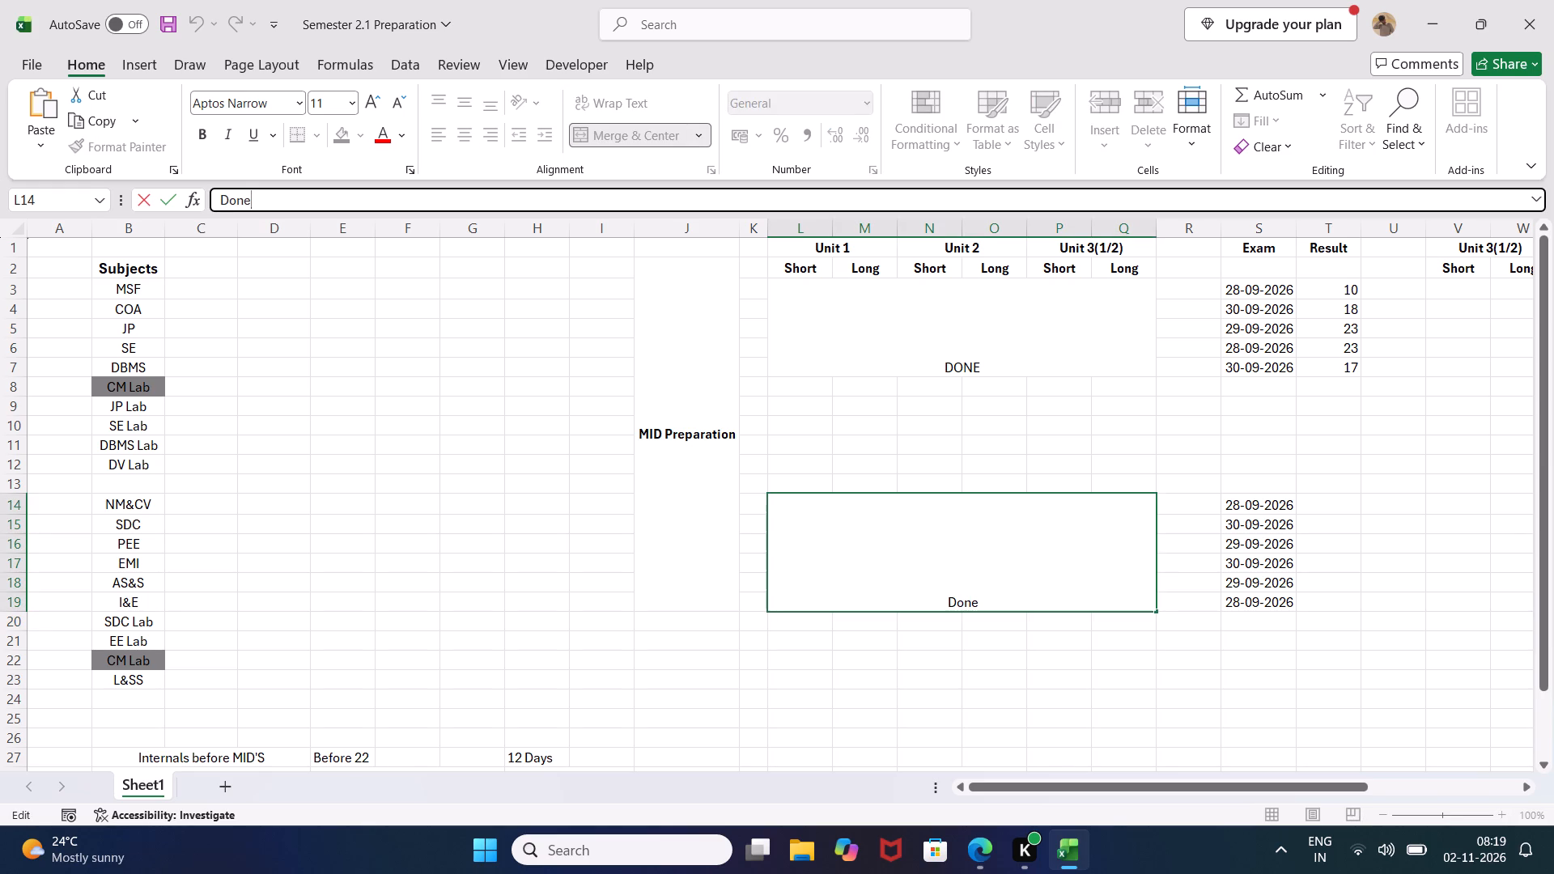
key("ctrl+a")
key("BackSpace")
type("DONE")
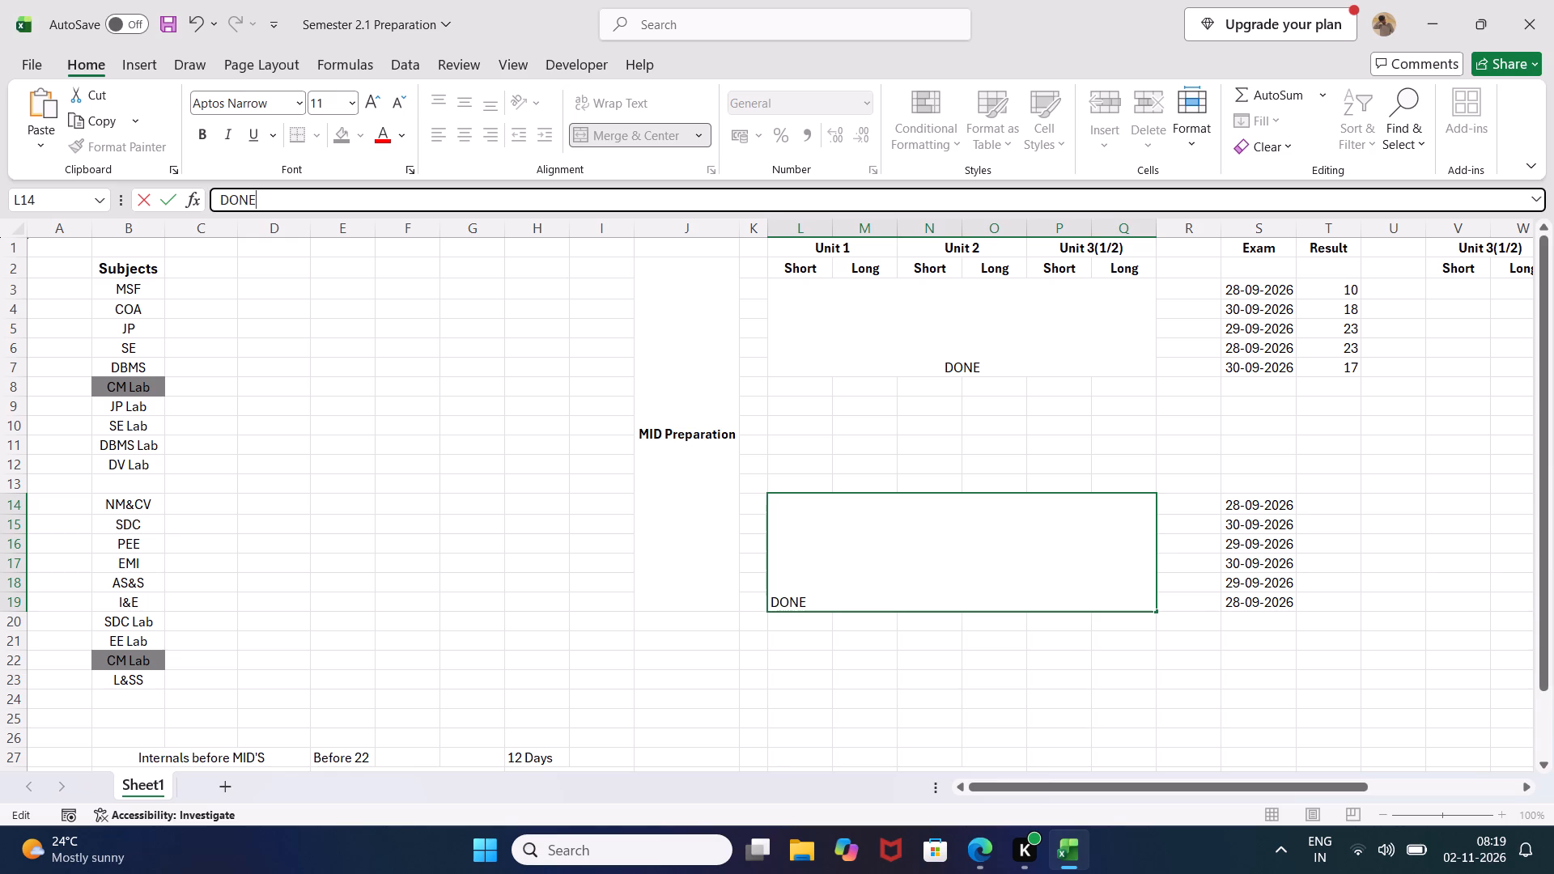
key("Down")
key("Return")
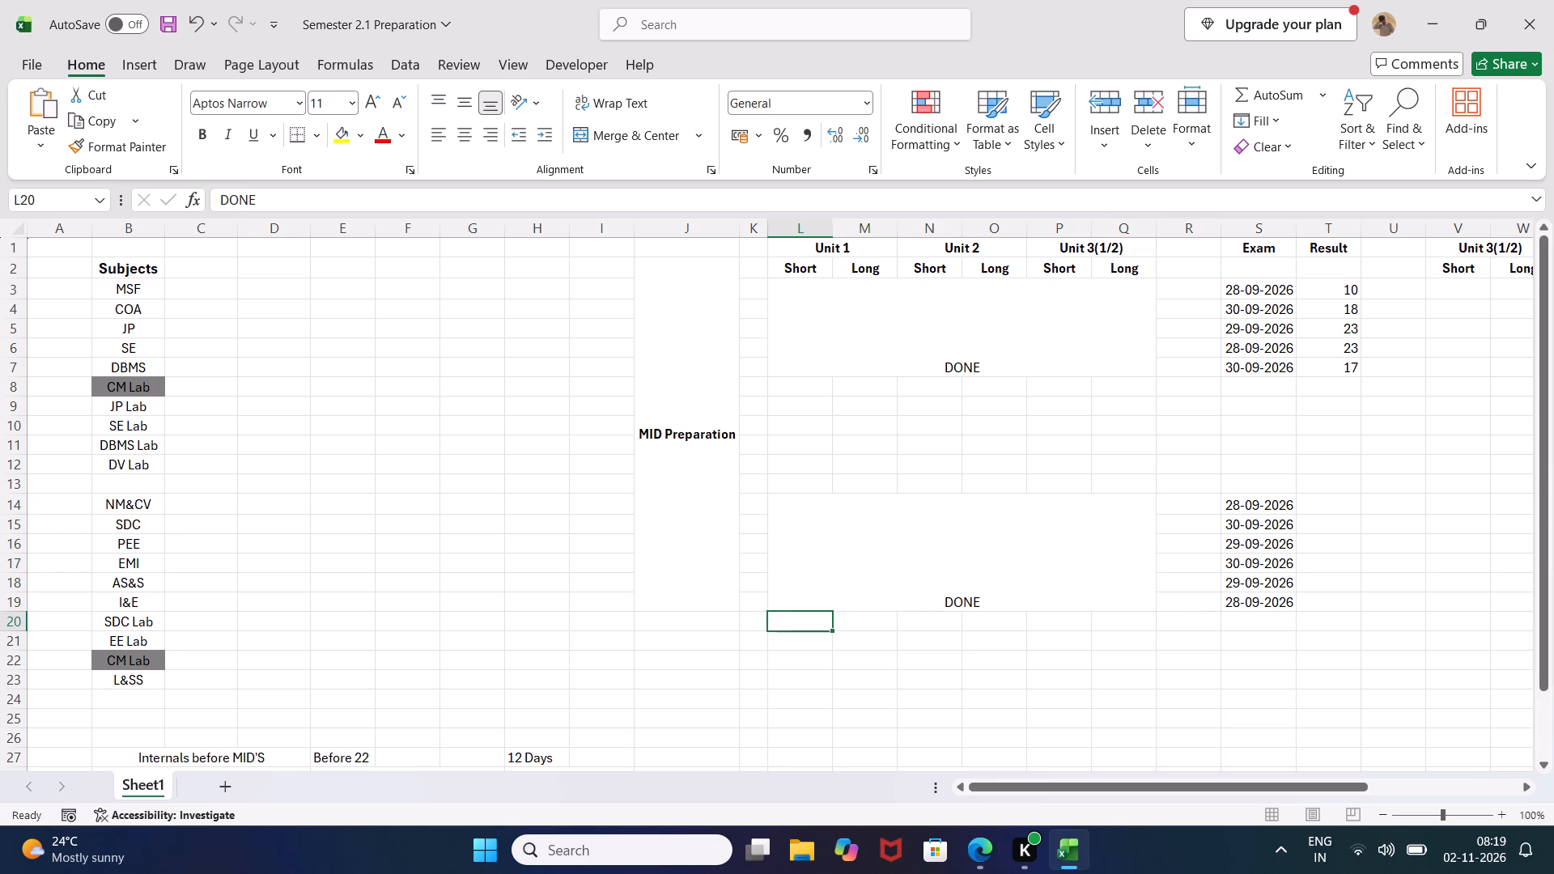
Middle-align the DONE text vertically in both merged blocks, L14:Q19 and L3:Q7.
key("Up")
left_click_drag(478, 99, 467, 103)
left_click(467, 103)
left_click(846, 334)
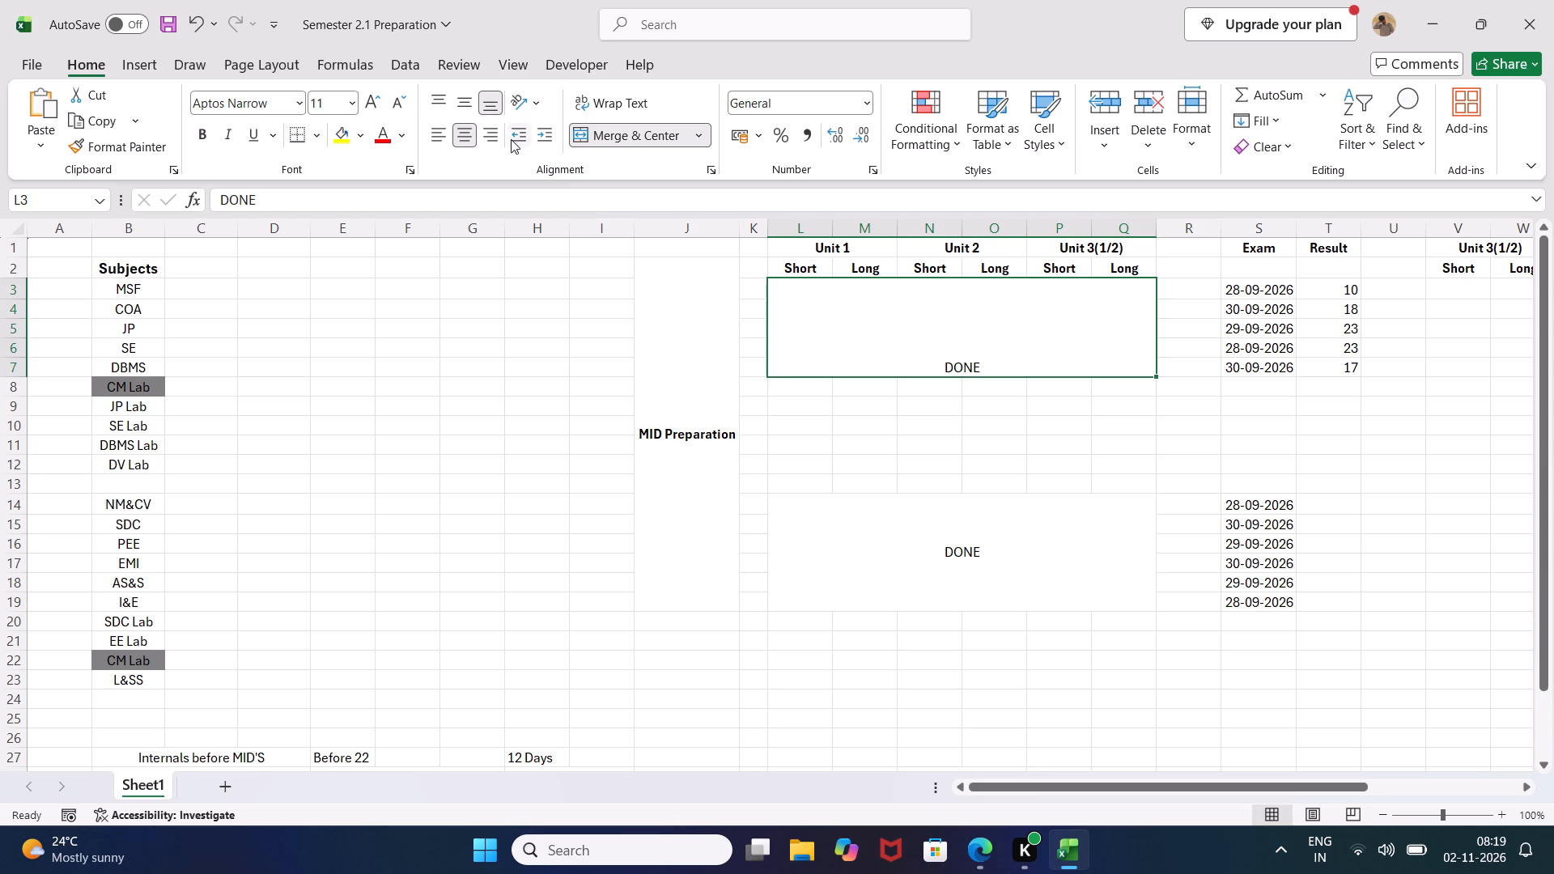
left_click(465, 96)
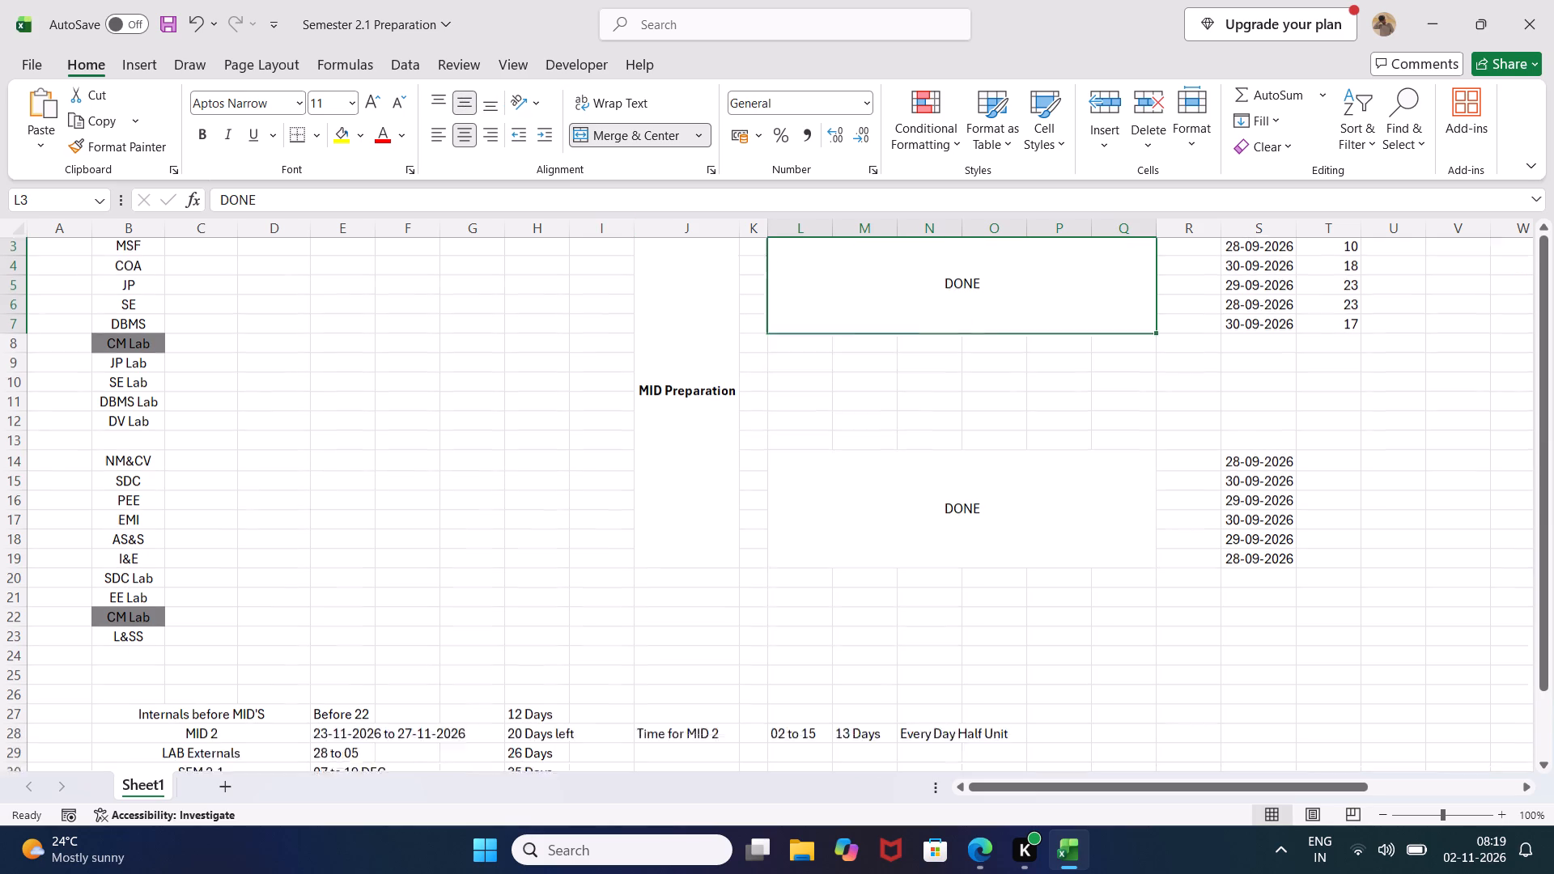
Review the sheet's exam schedule and unit headers against the revised academic calendar PDF in Microsoft Edge.
left_click(652, 575)
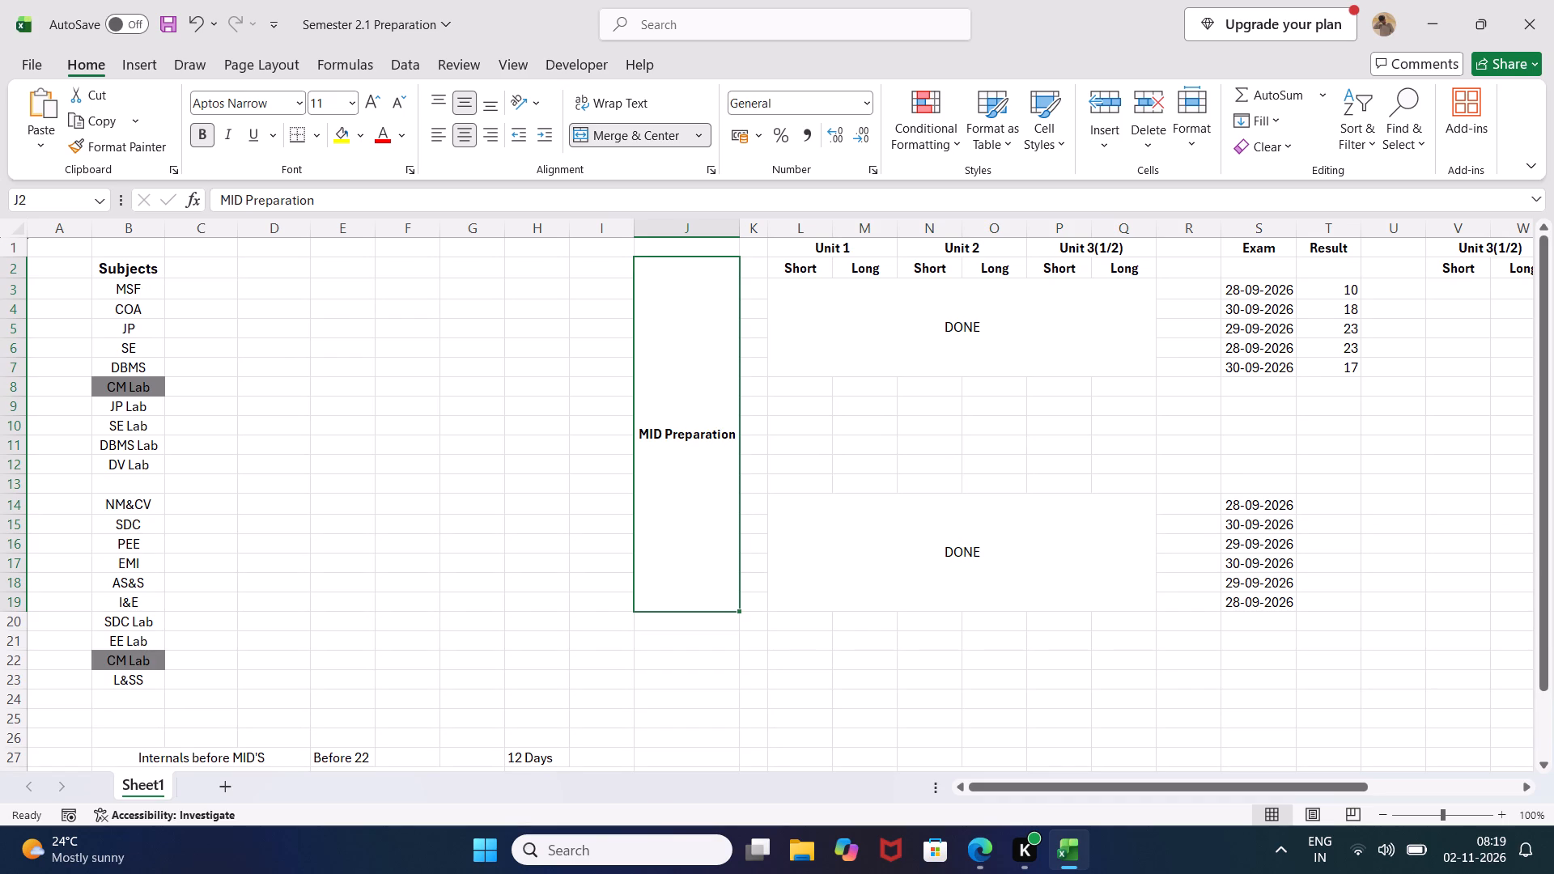
scroll(652, 575, "down", 3)
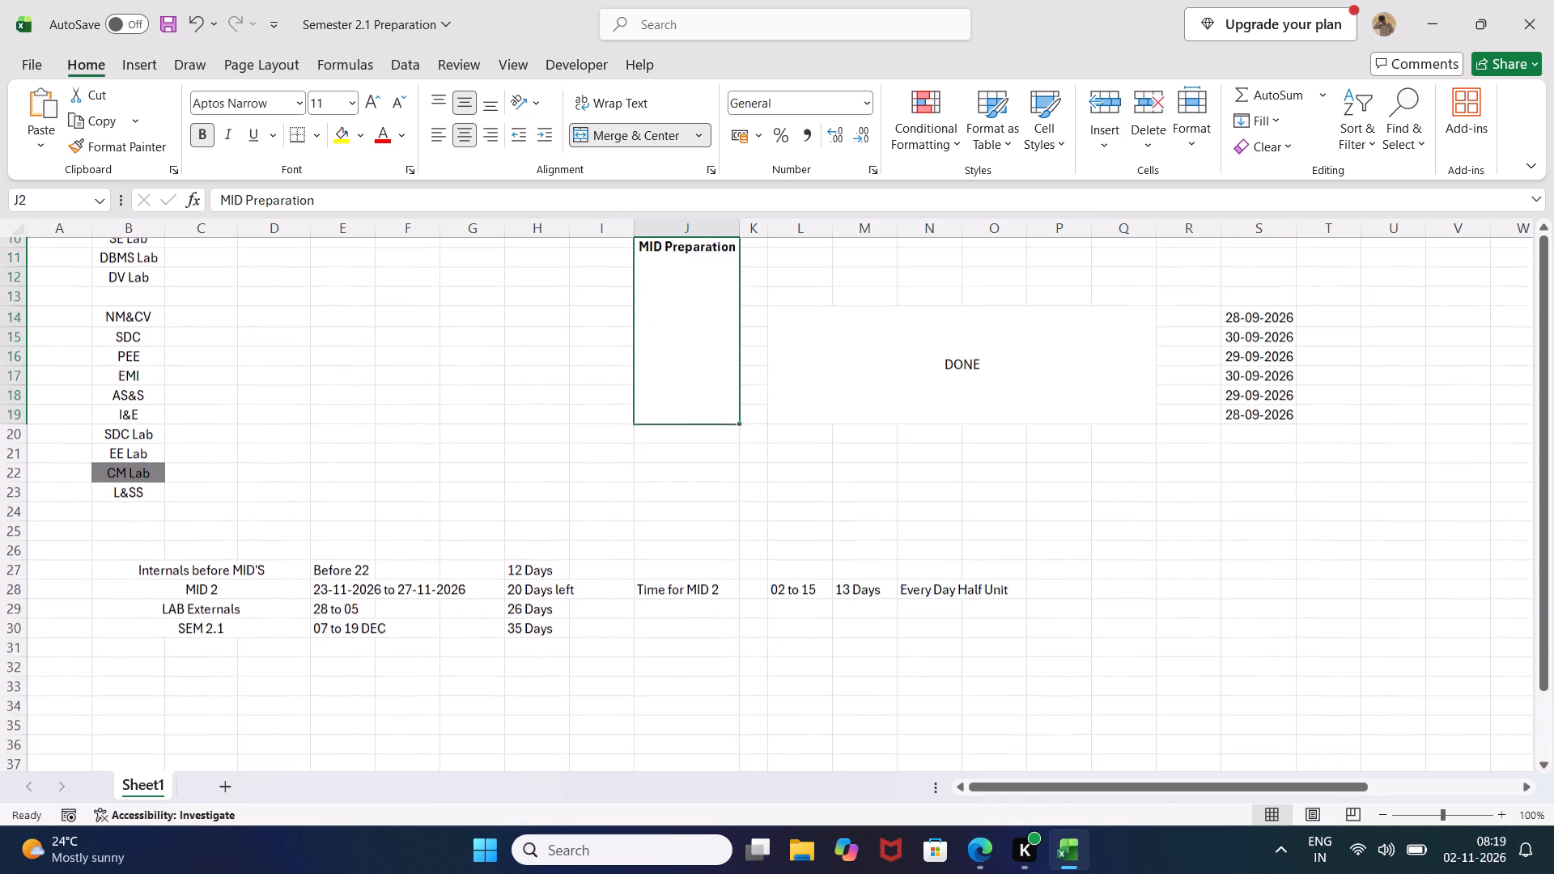
scroll(652, 575, "down", 1)
scroll(652, 575, "up", 1)
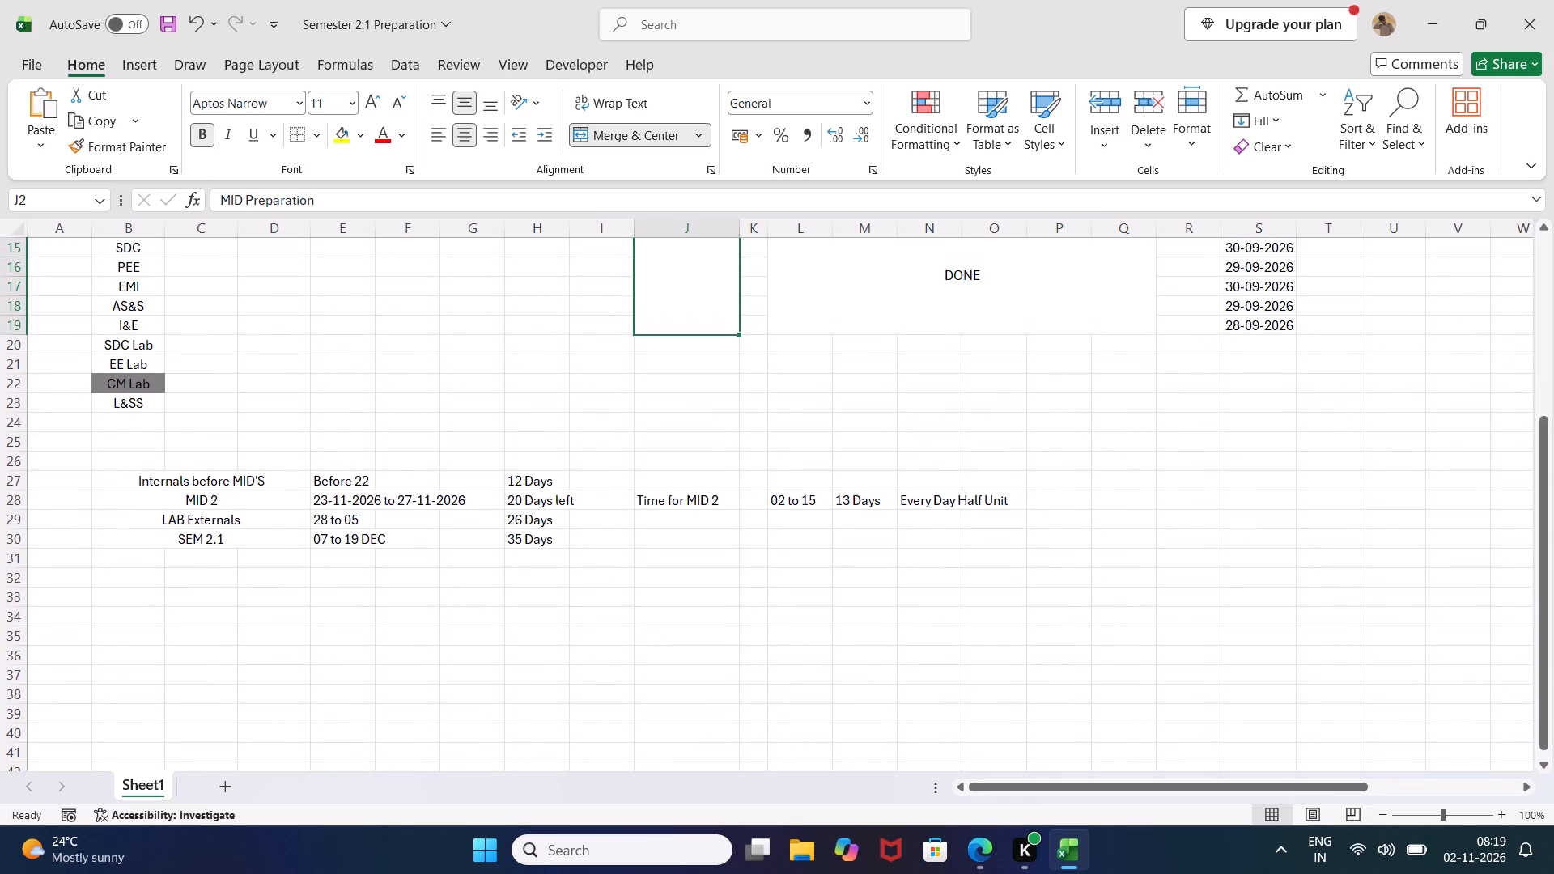
scroll(652, 575, "up", 1)
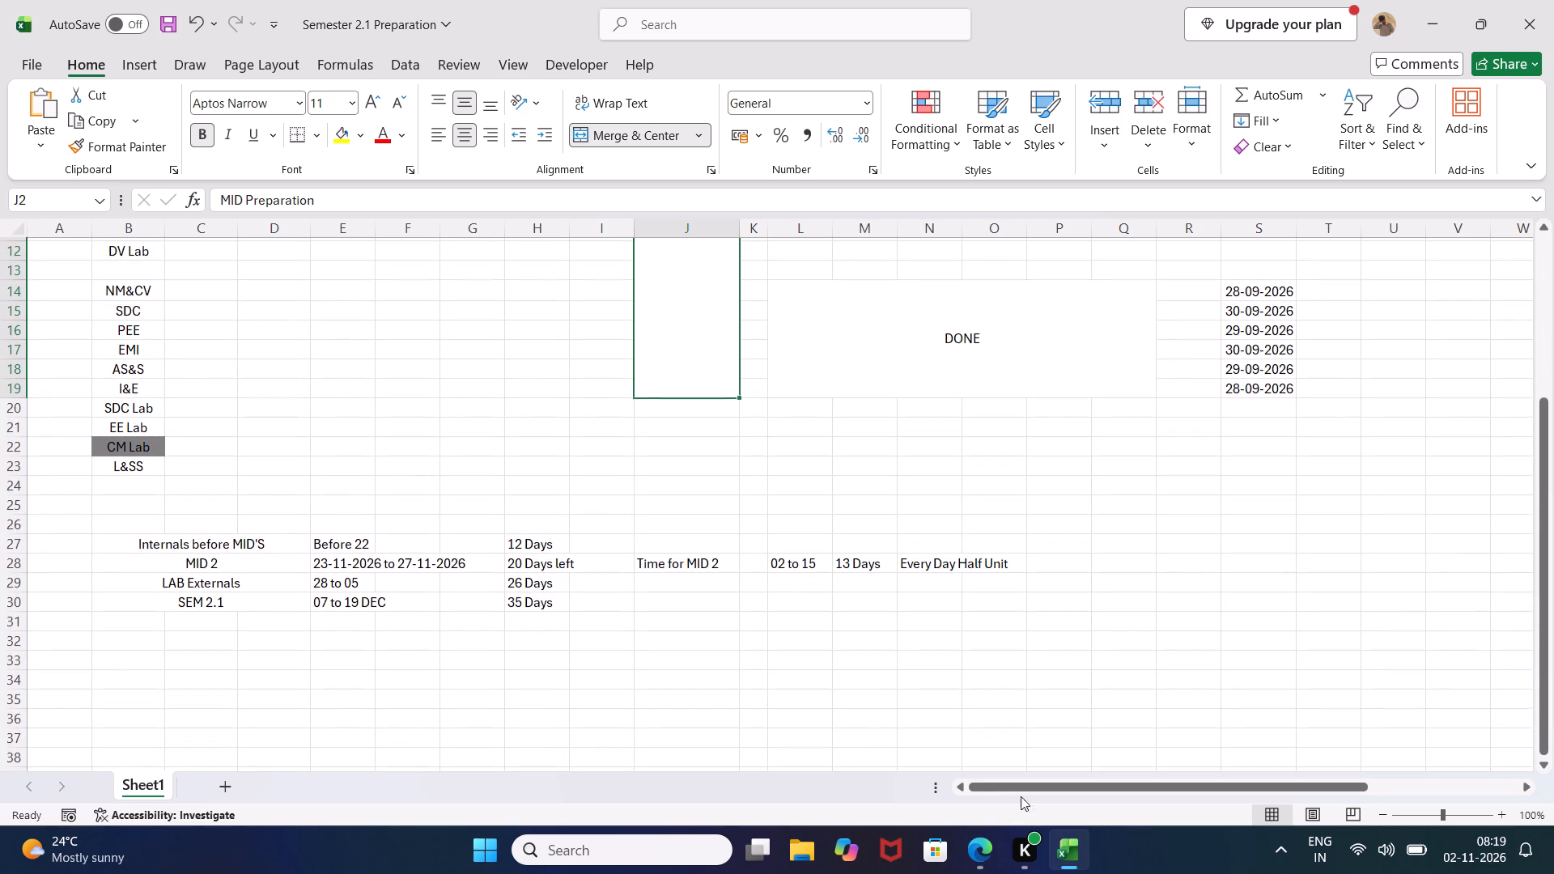
left_click(984, 857)
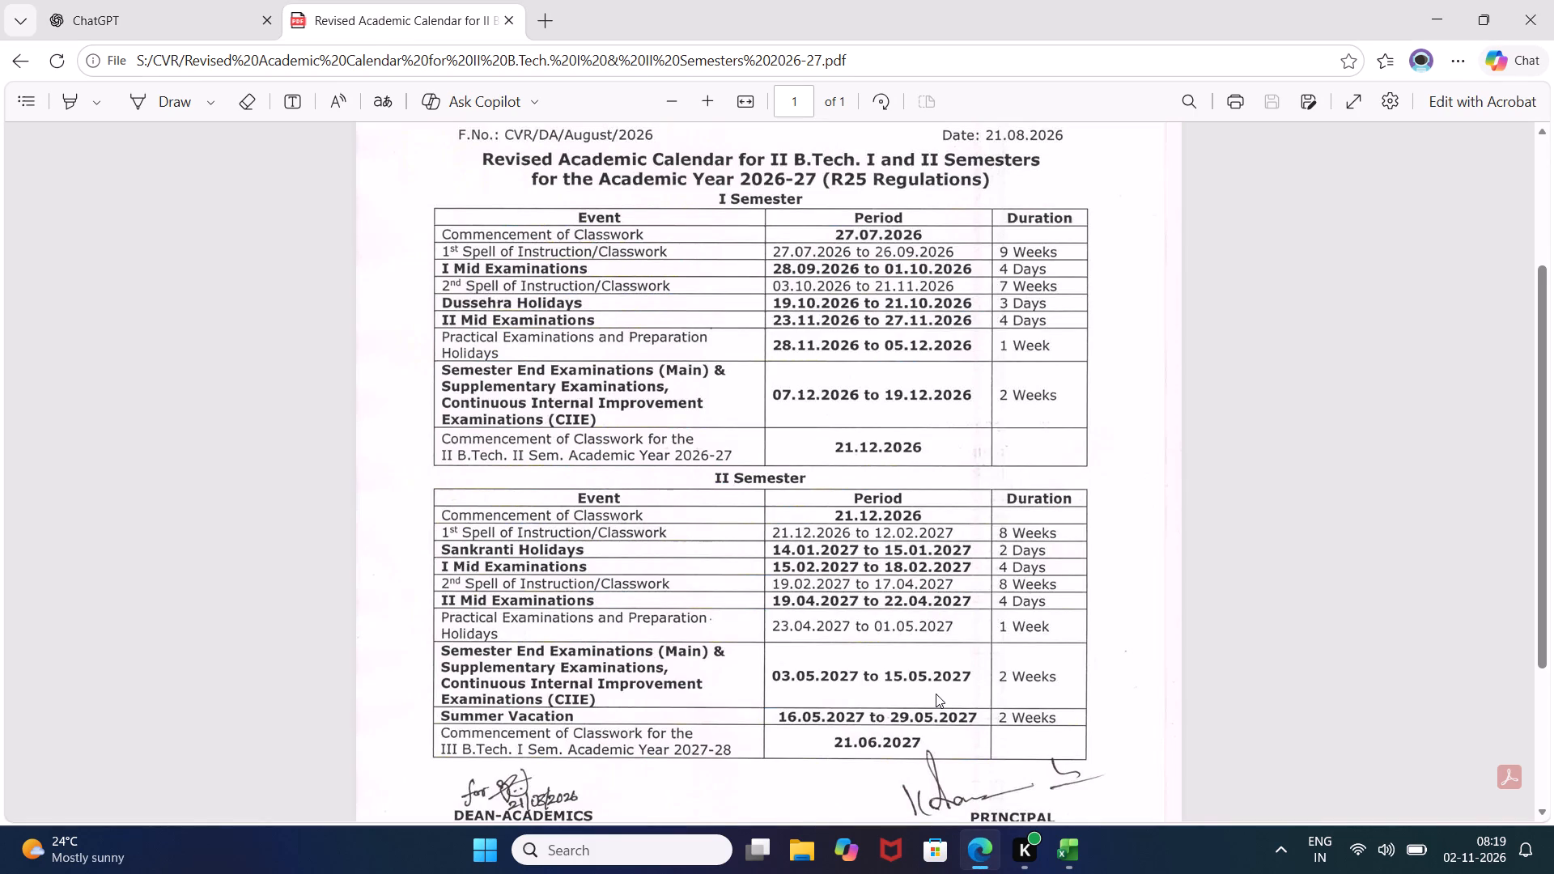
scroll(936, 694, "down", 1)
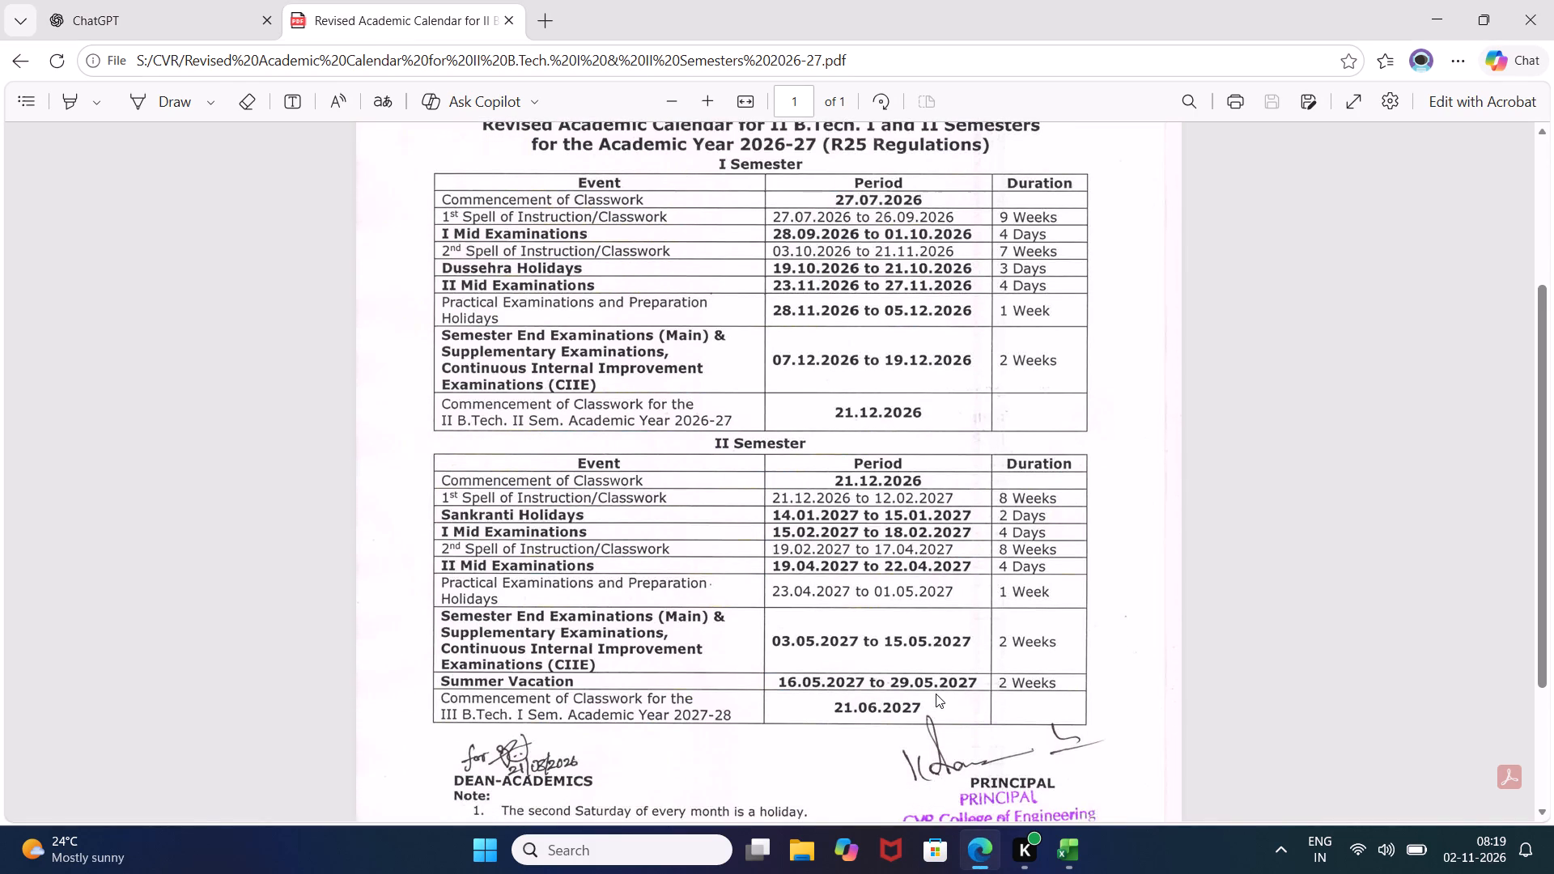
scroll(936, 694, "up", 1)
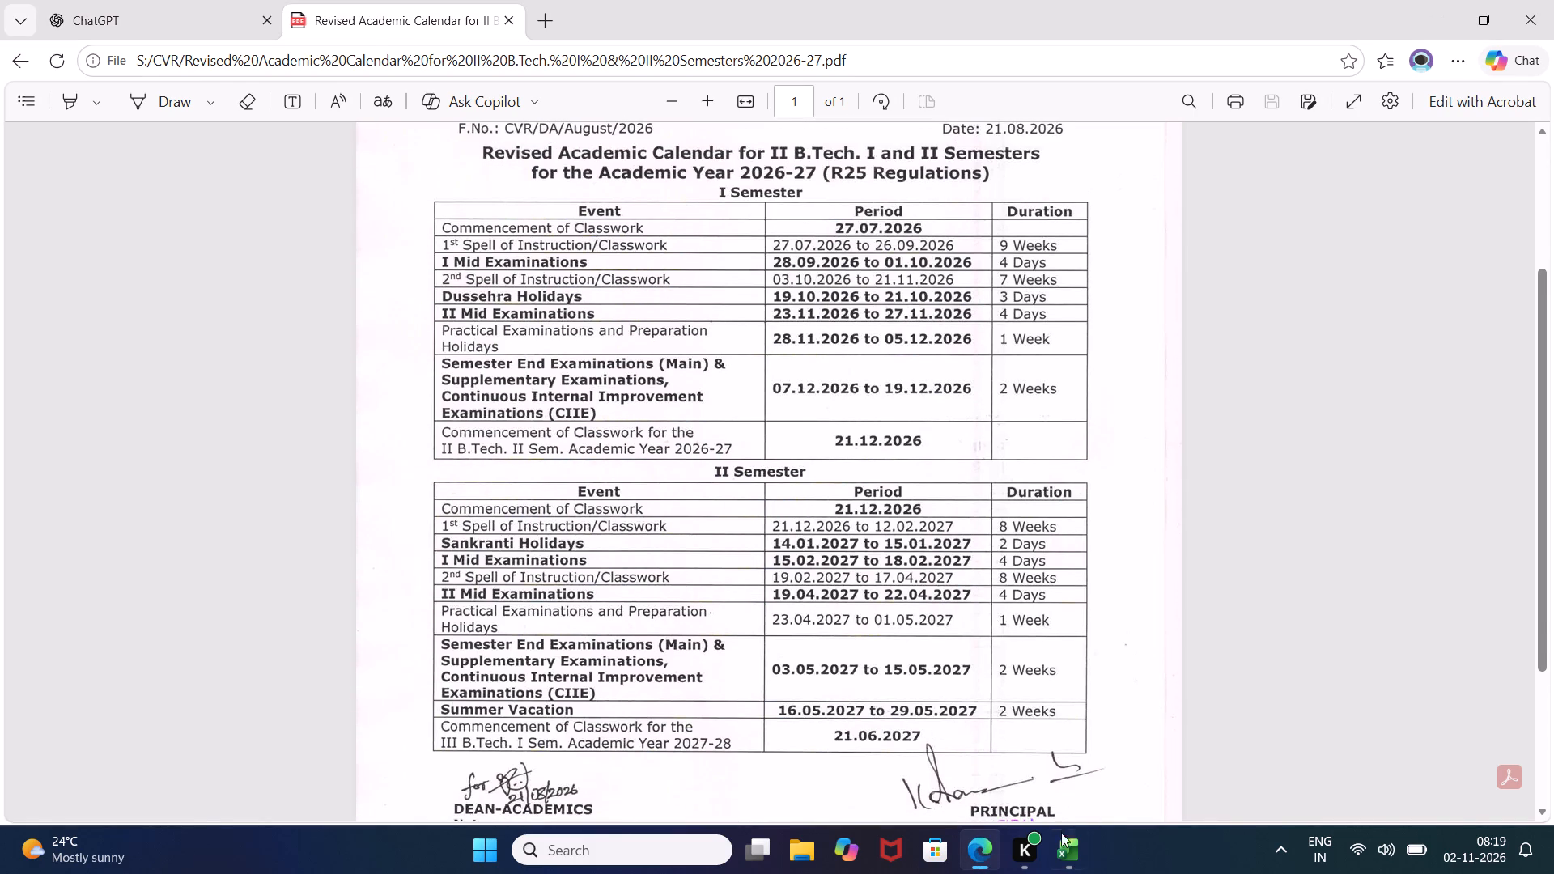
left_click(1064, 846)
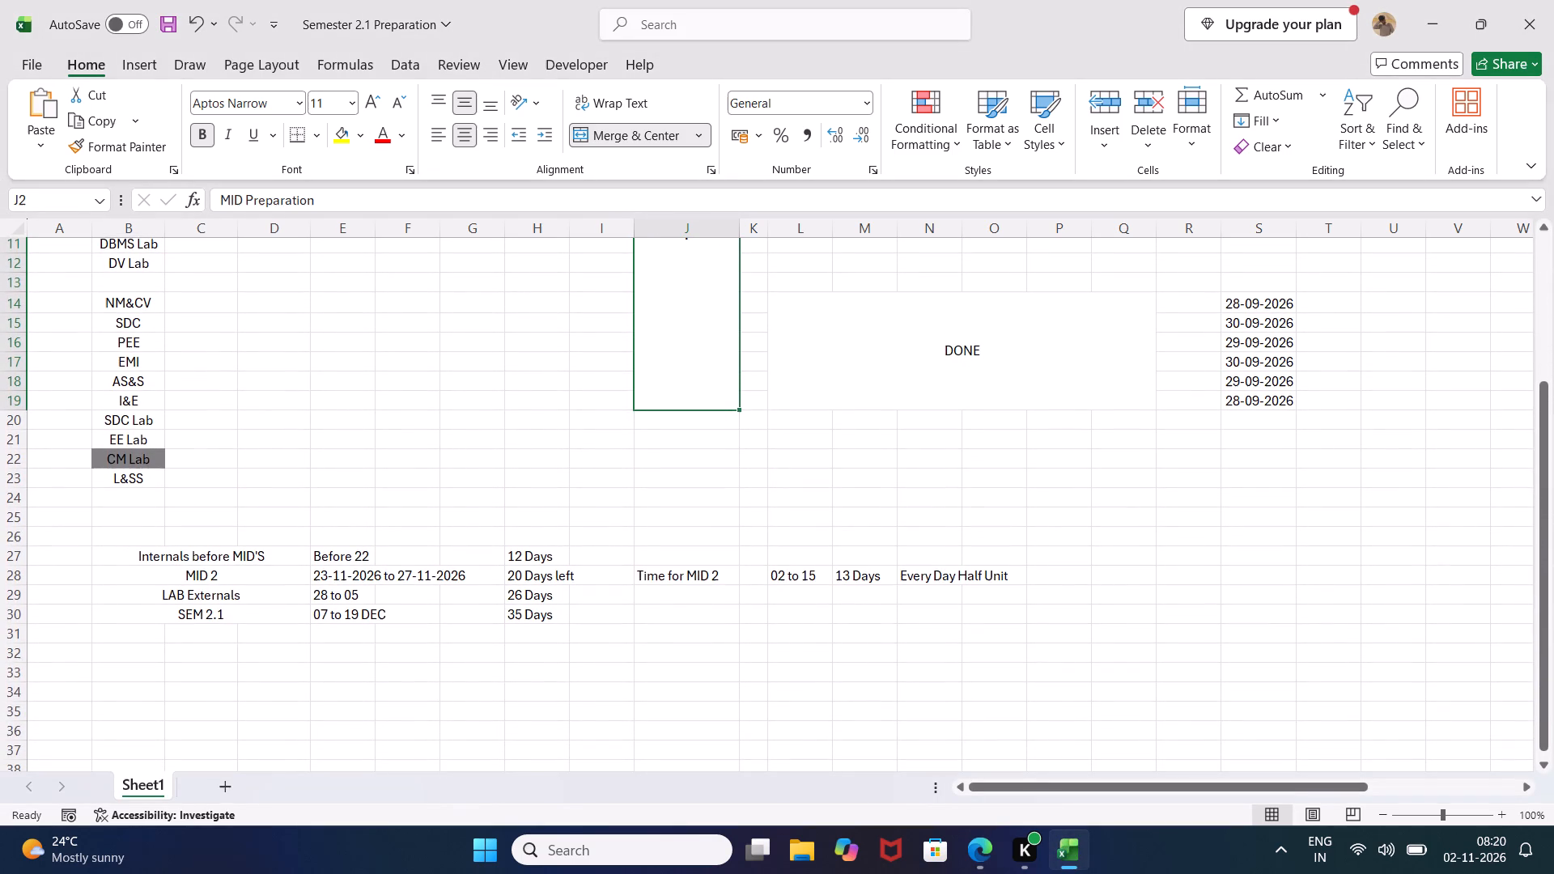
scroll(1052, 672, "up", 3)
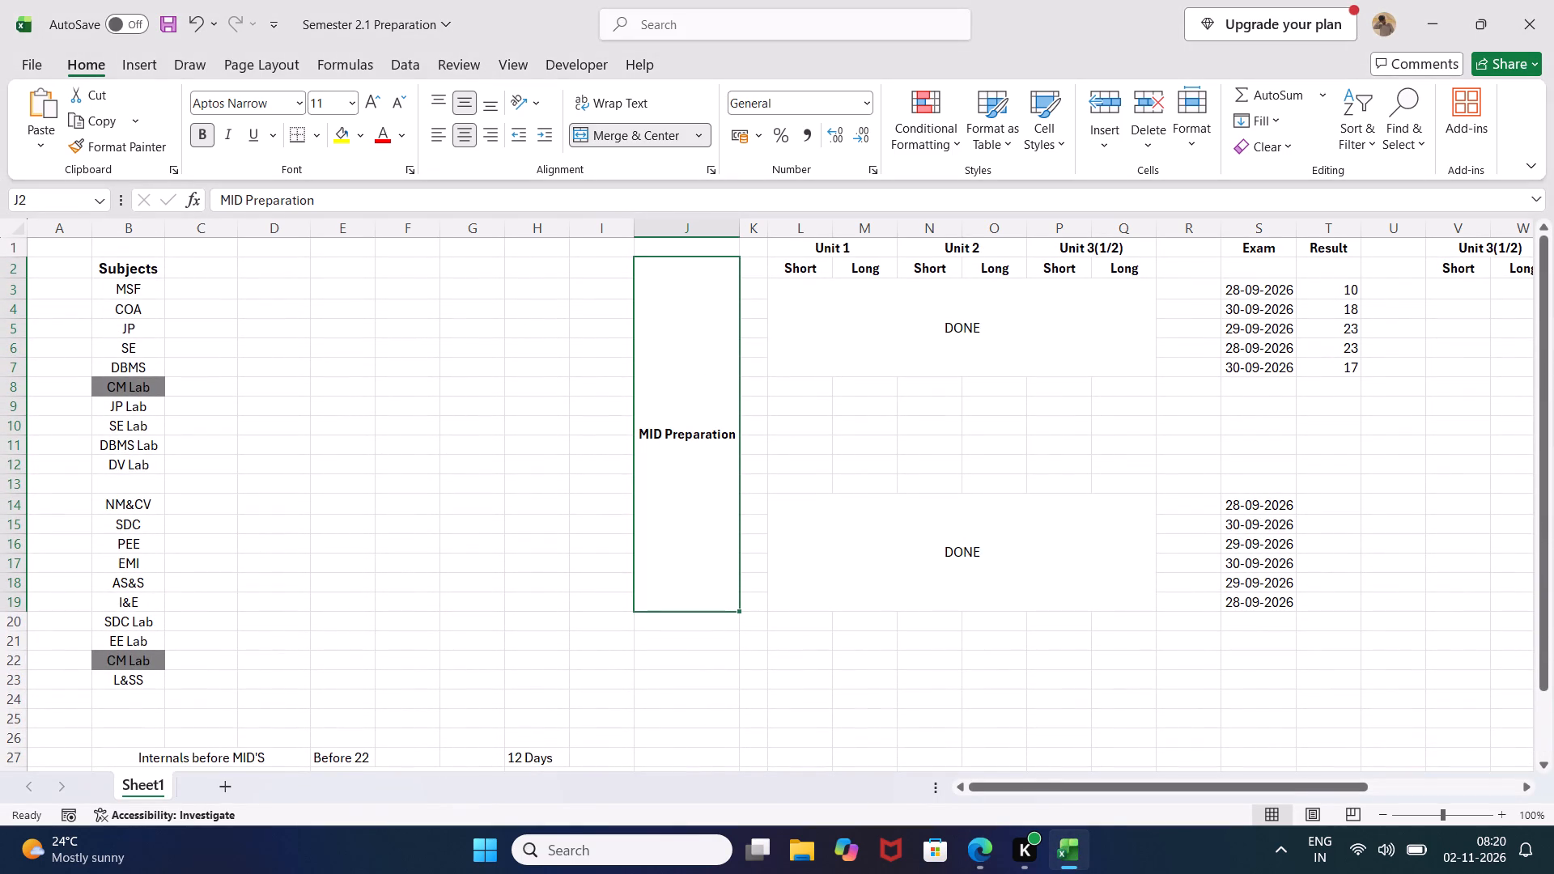
scroll(1052, 672, "left", 6)
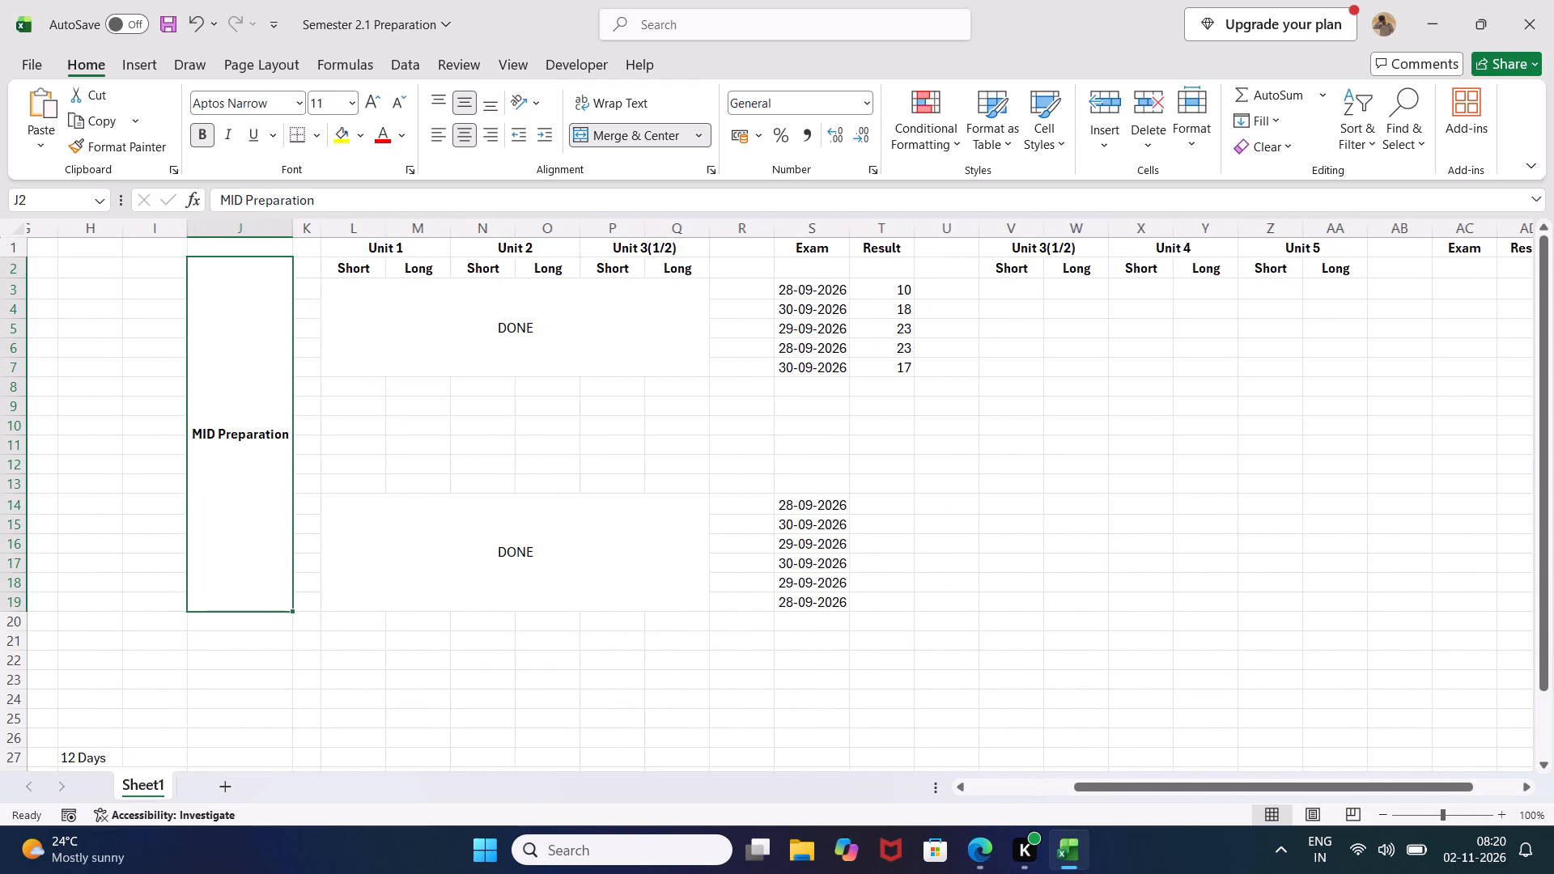
scroll(1052, 672, "left", 1)
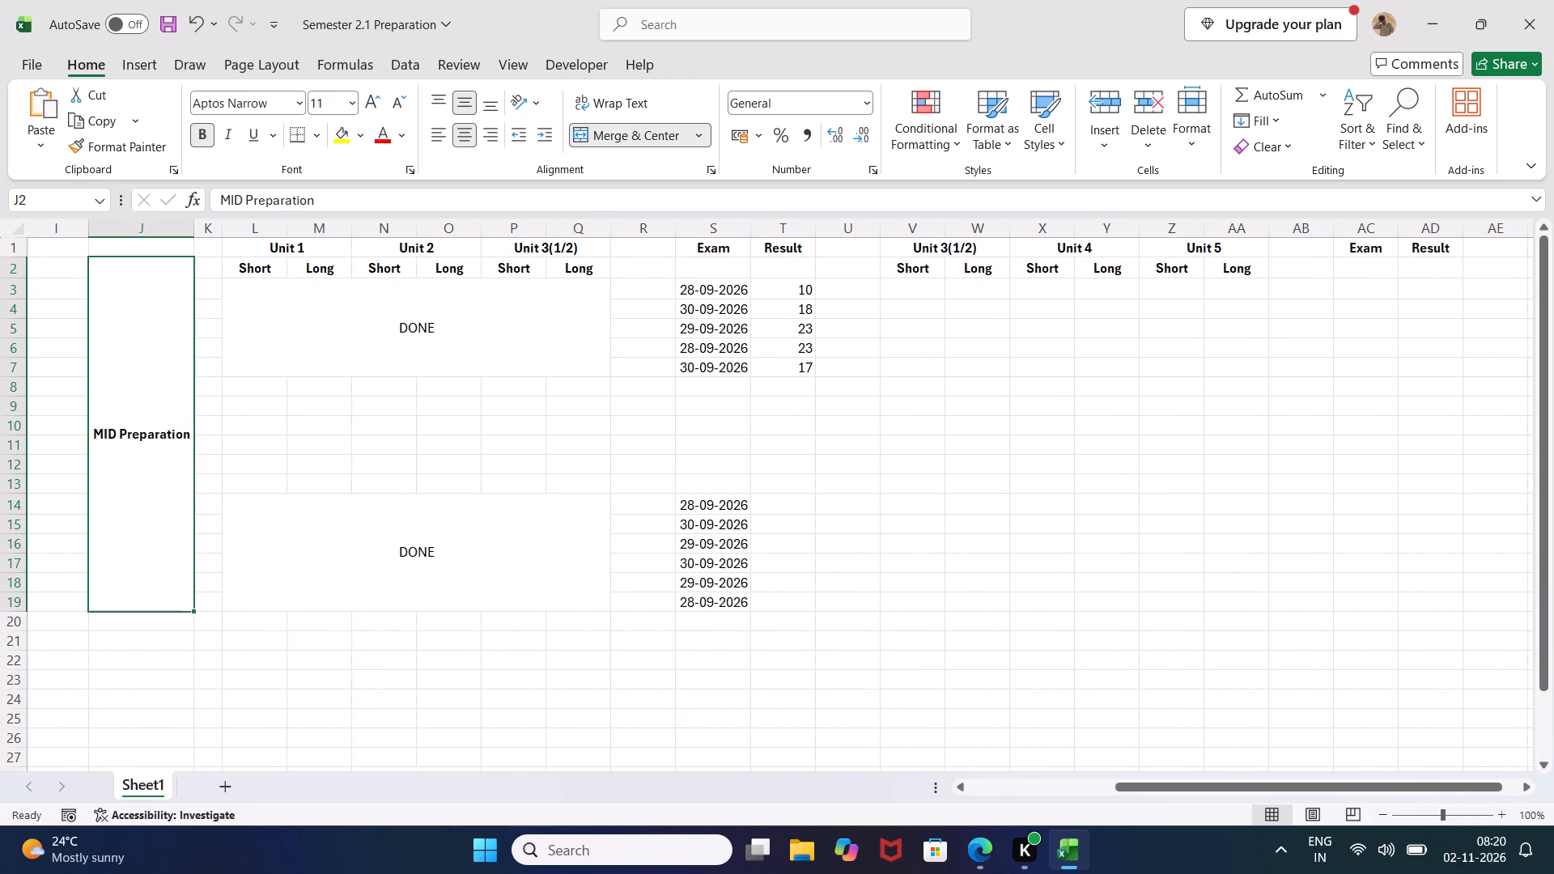
scroll(904, 403, "right", 4)
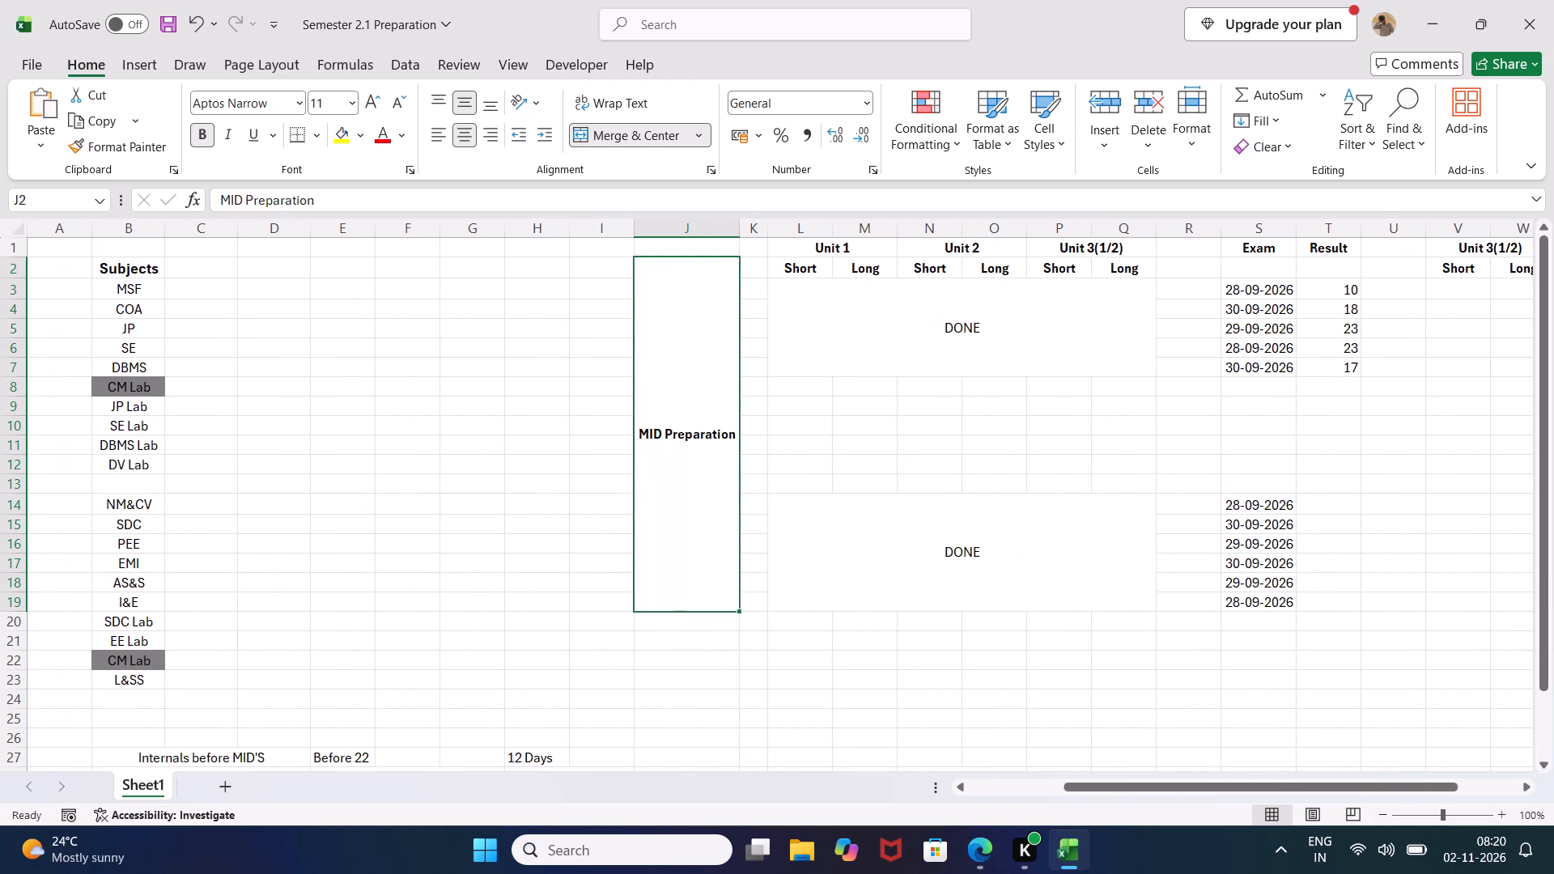
Enter the reference date label "AS ON 02-11" in H26 above the days-remaining values.
scroll(904, 403, "down", 3)
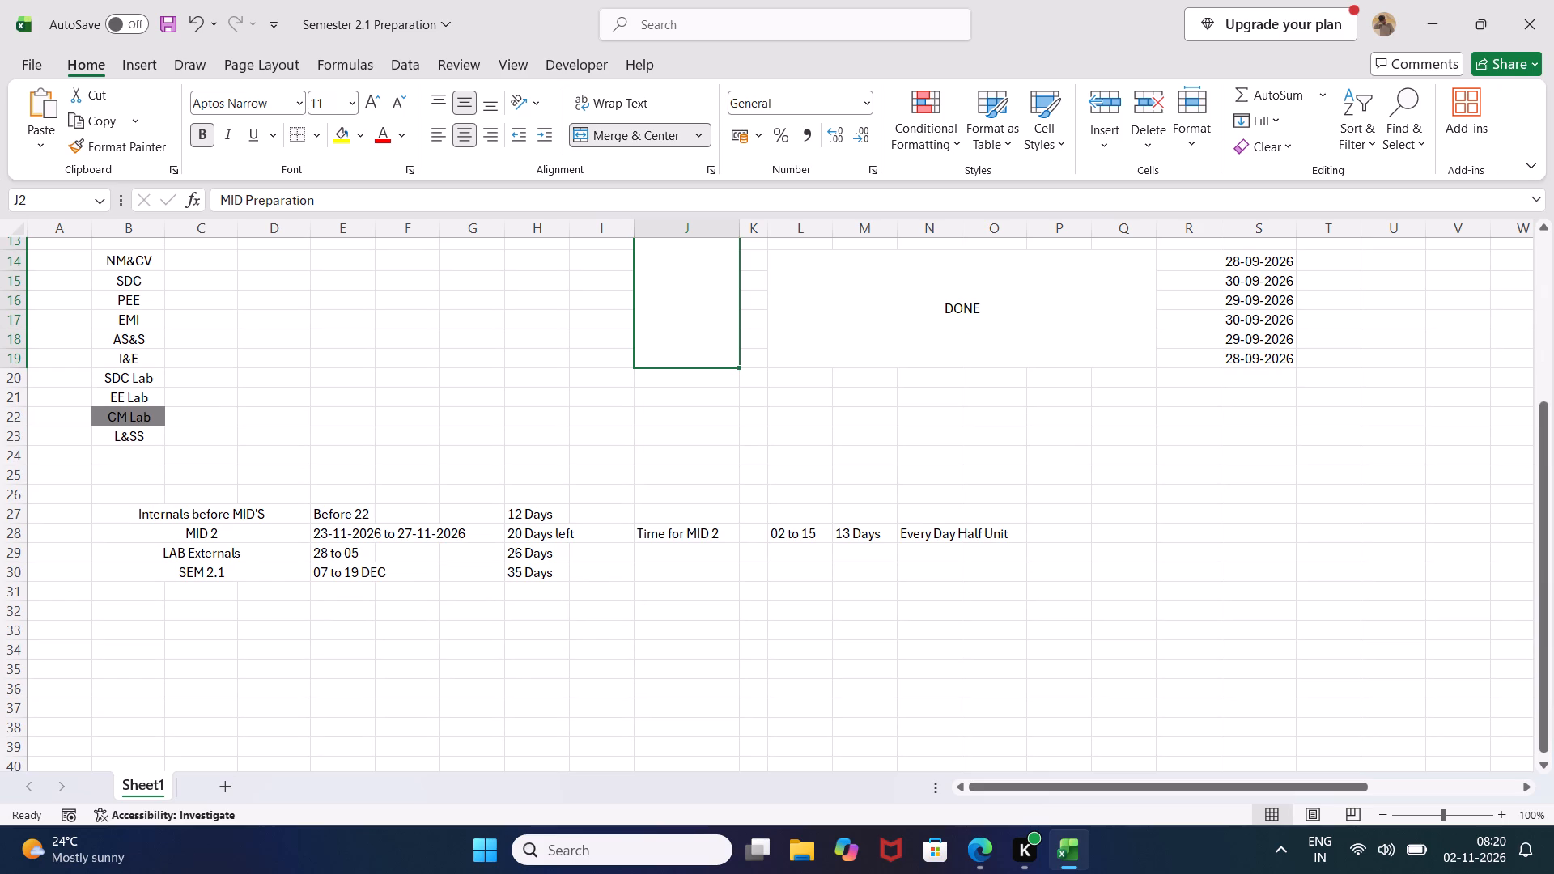
left_click(526, 495)
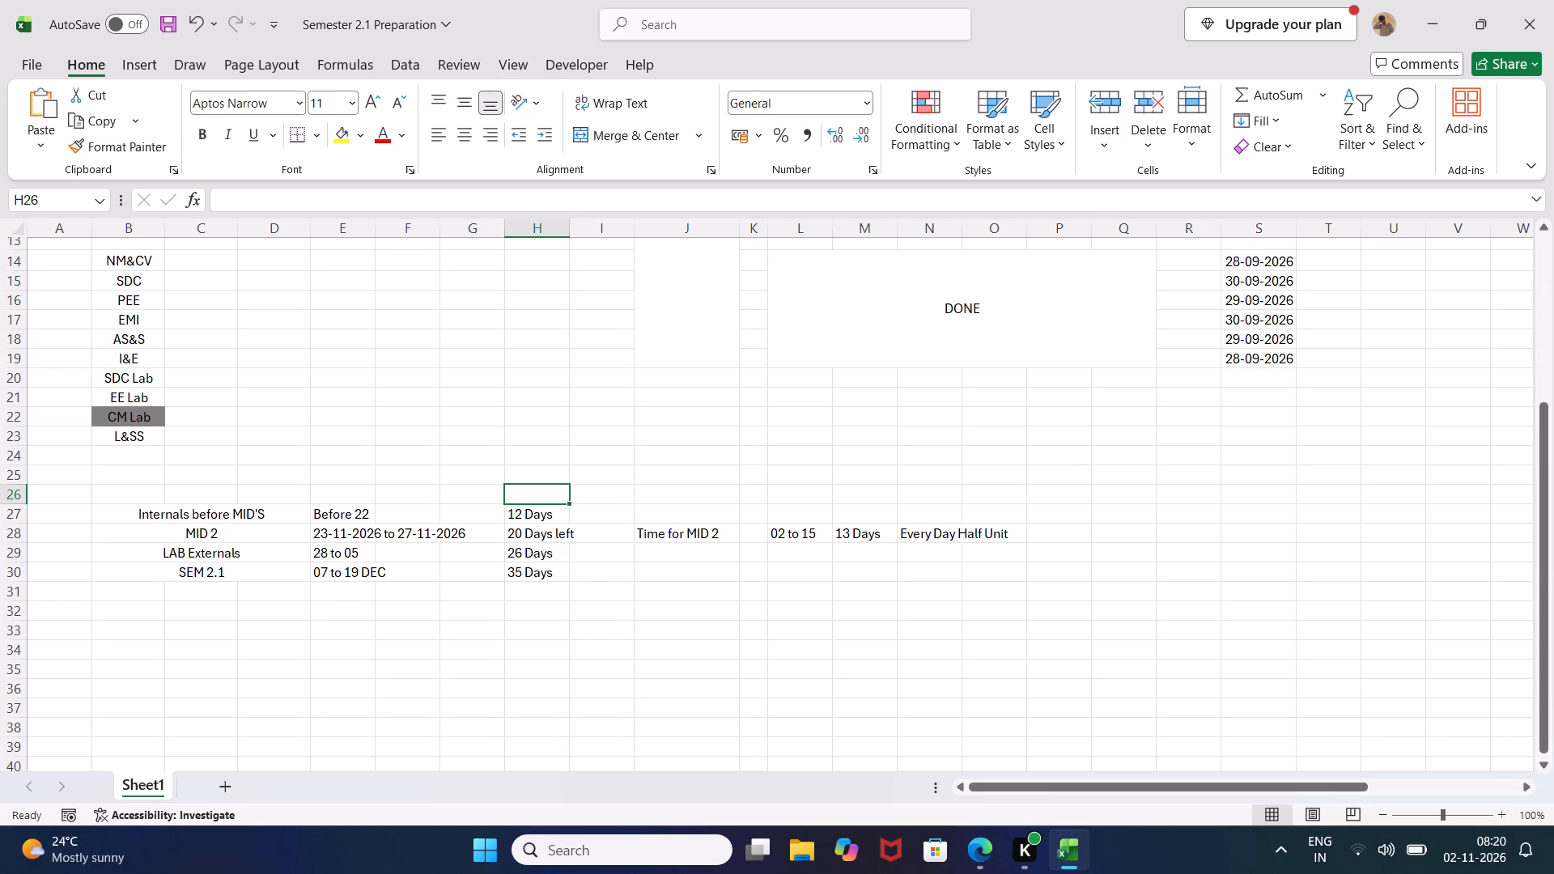
type("AS ON")
key("space")
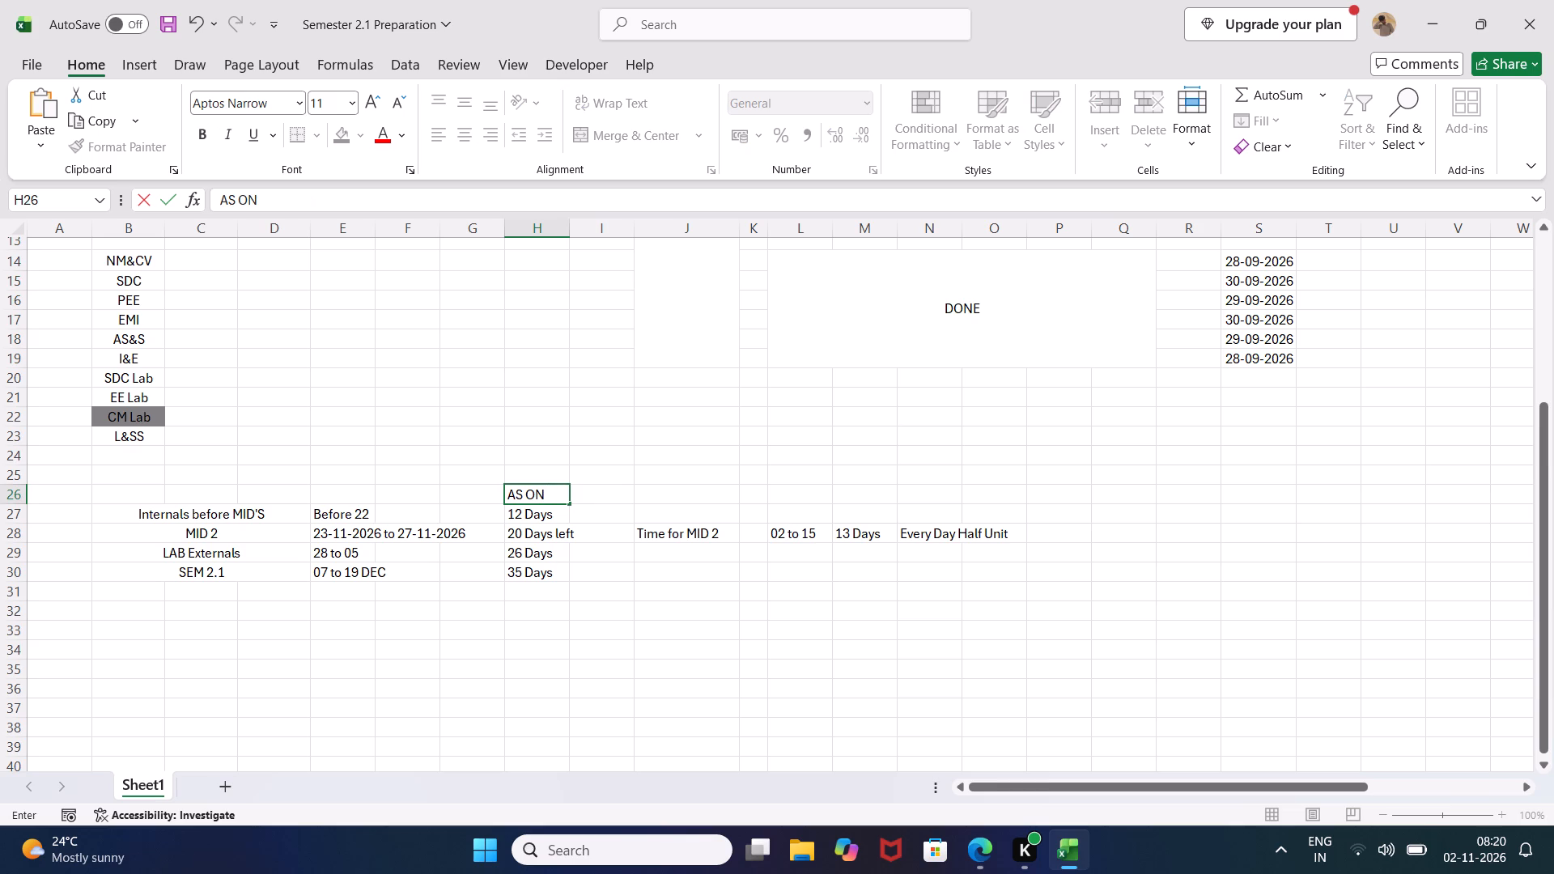
key("shift+parenright")
key("BackSpace")
type("02")
type("-11")
key("Return")
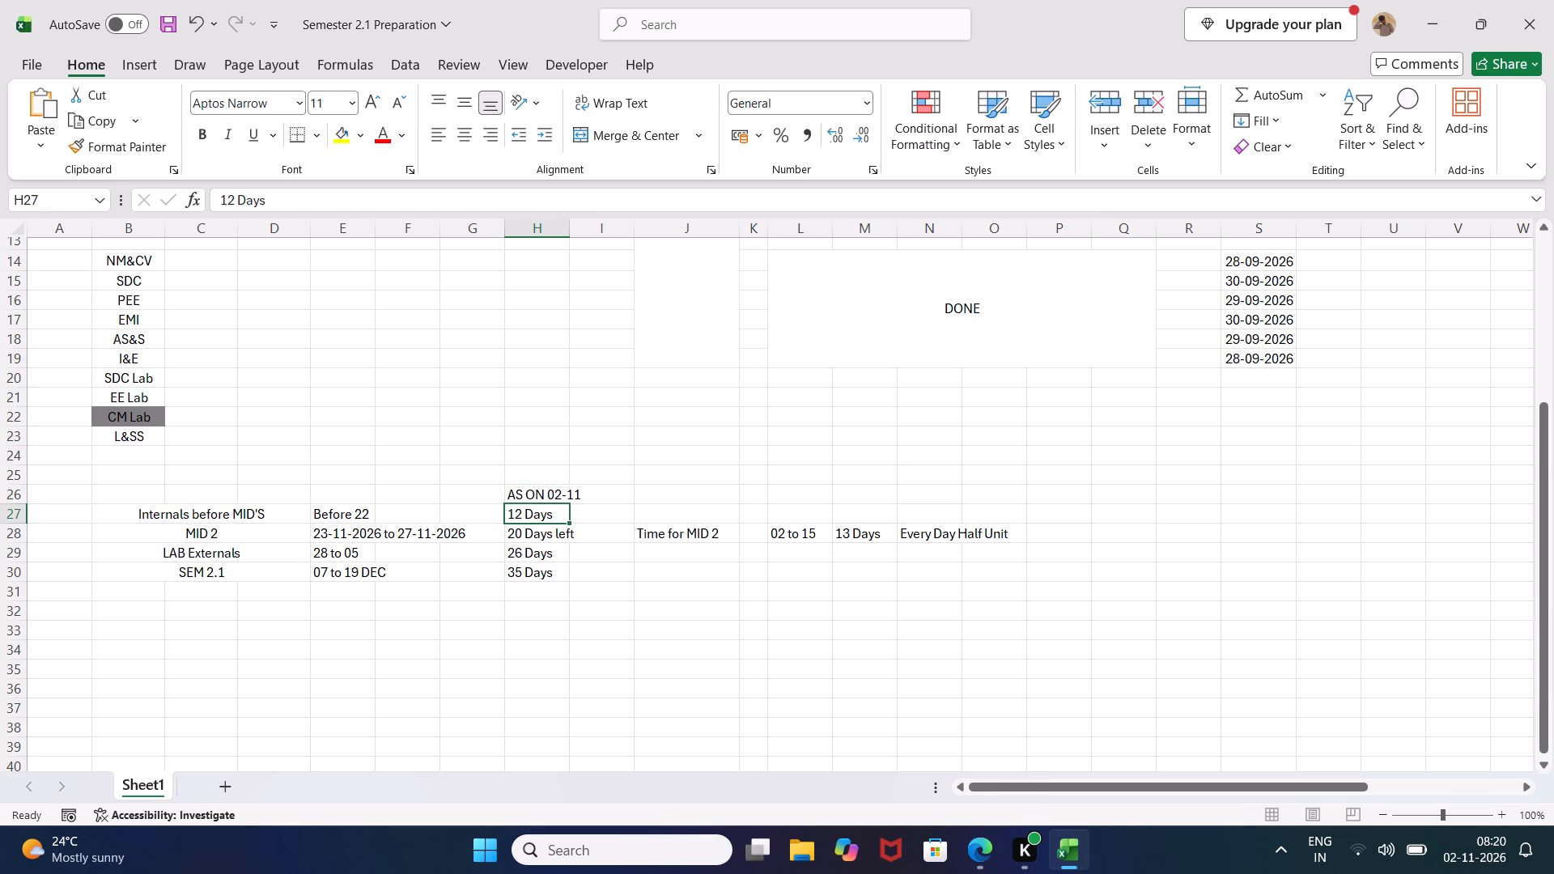
key("Up")
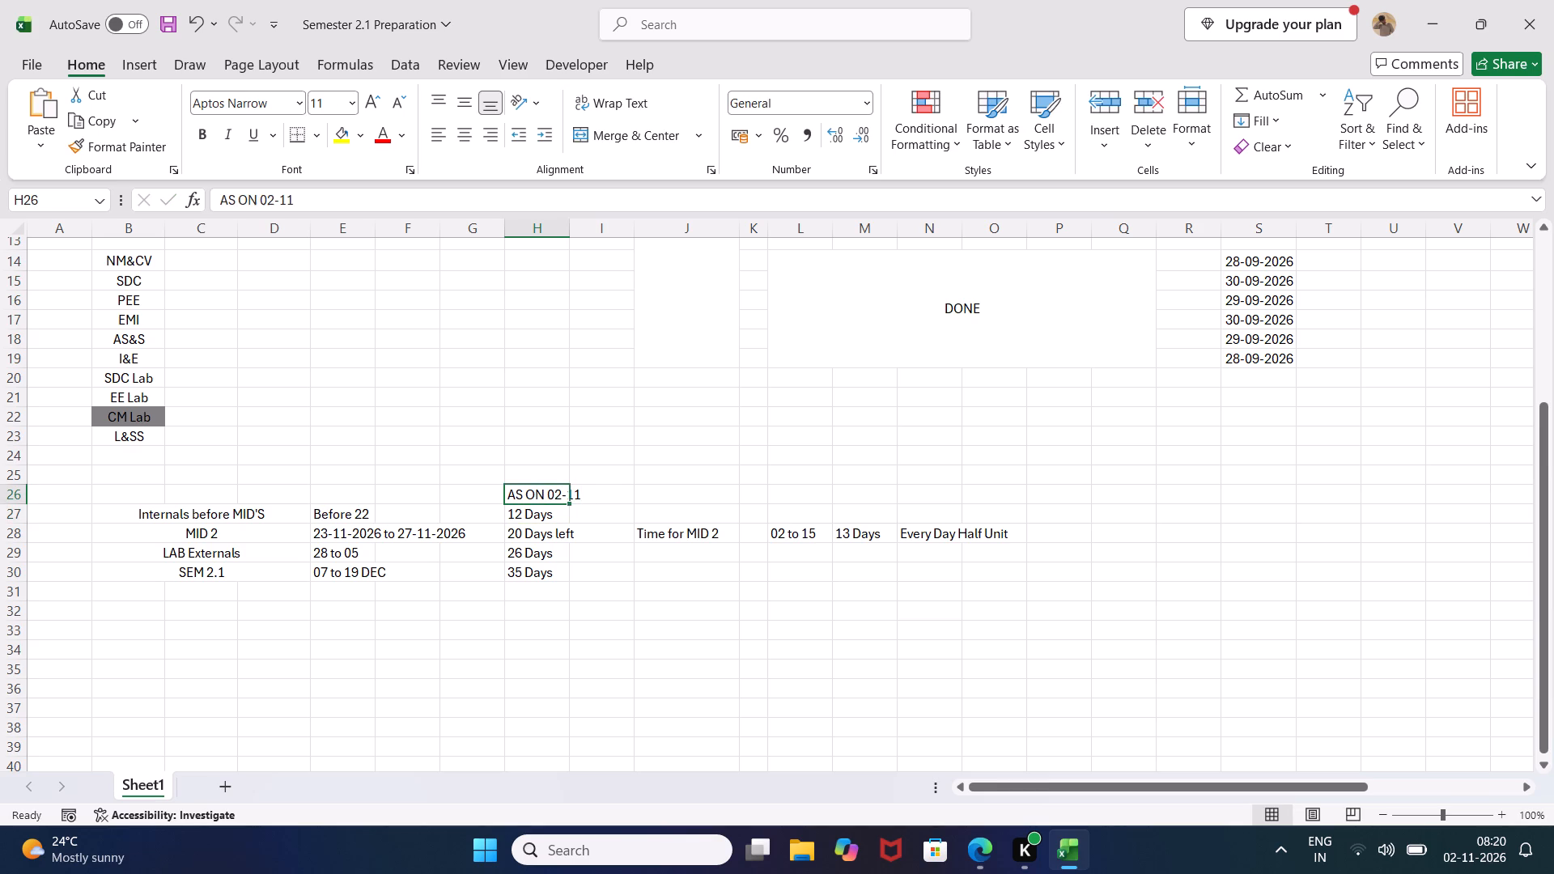
left_click(630, 663)
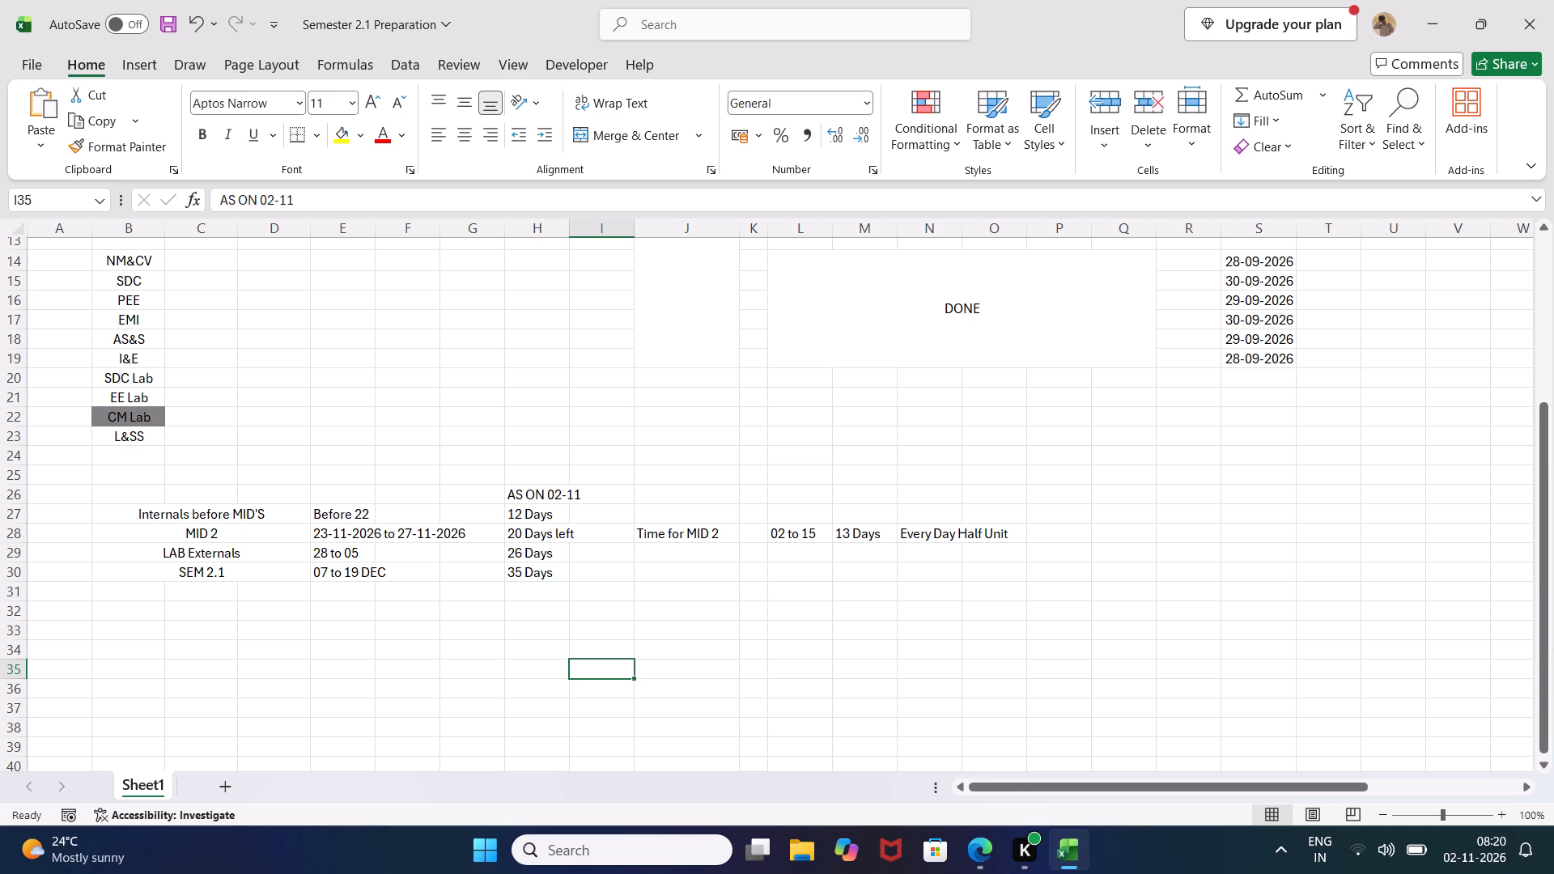
Center the AS ON 02-11 label and days-remaining entries in H26:I30 horizontally and vertically.
left_click(541, 496)
key("shift+Right")
key("shift+Down")
key("shift+Down")
key("shift+Down")
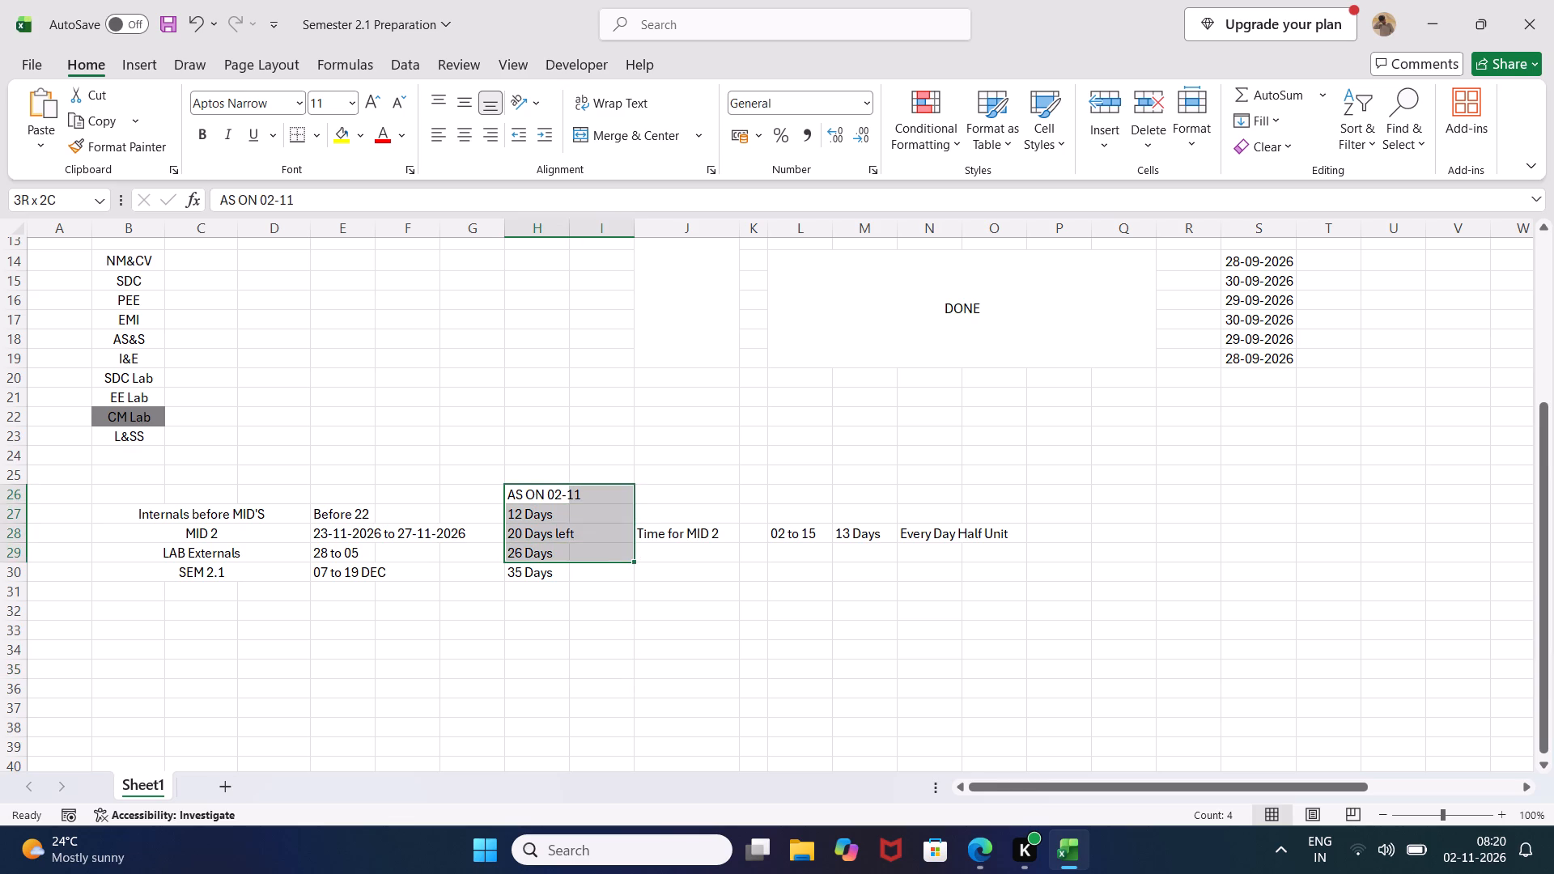
key("shift+Down")
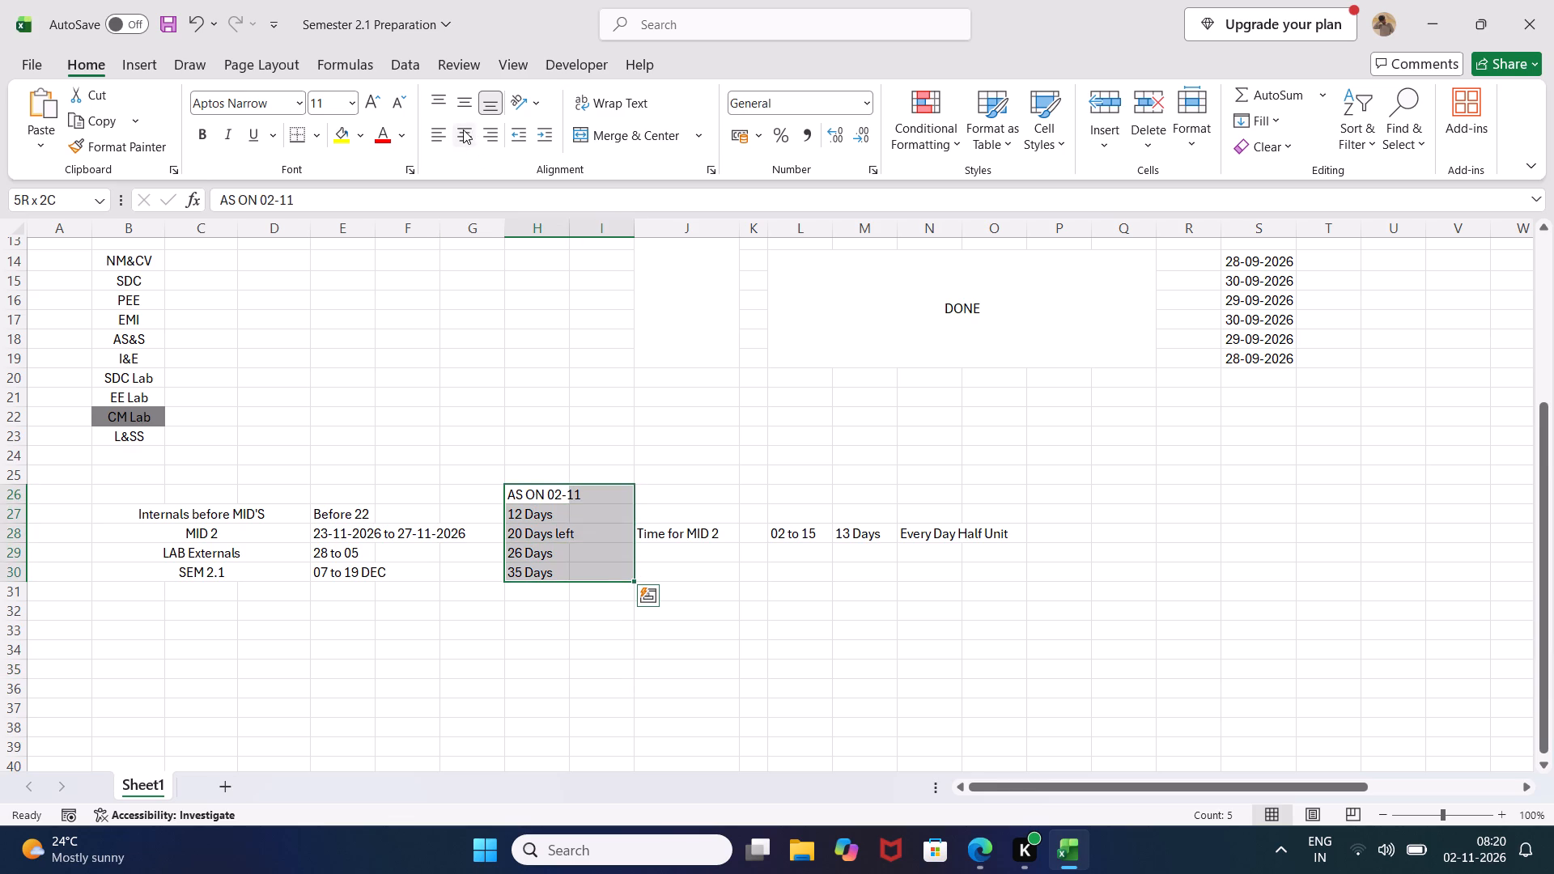
left_click(463, 129)
left_click(462, 100)
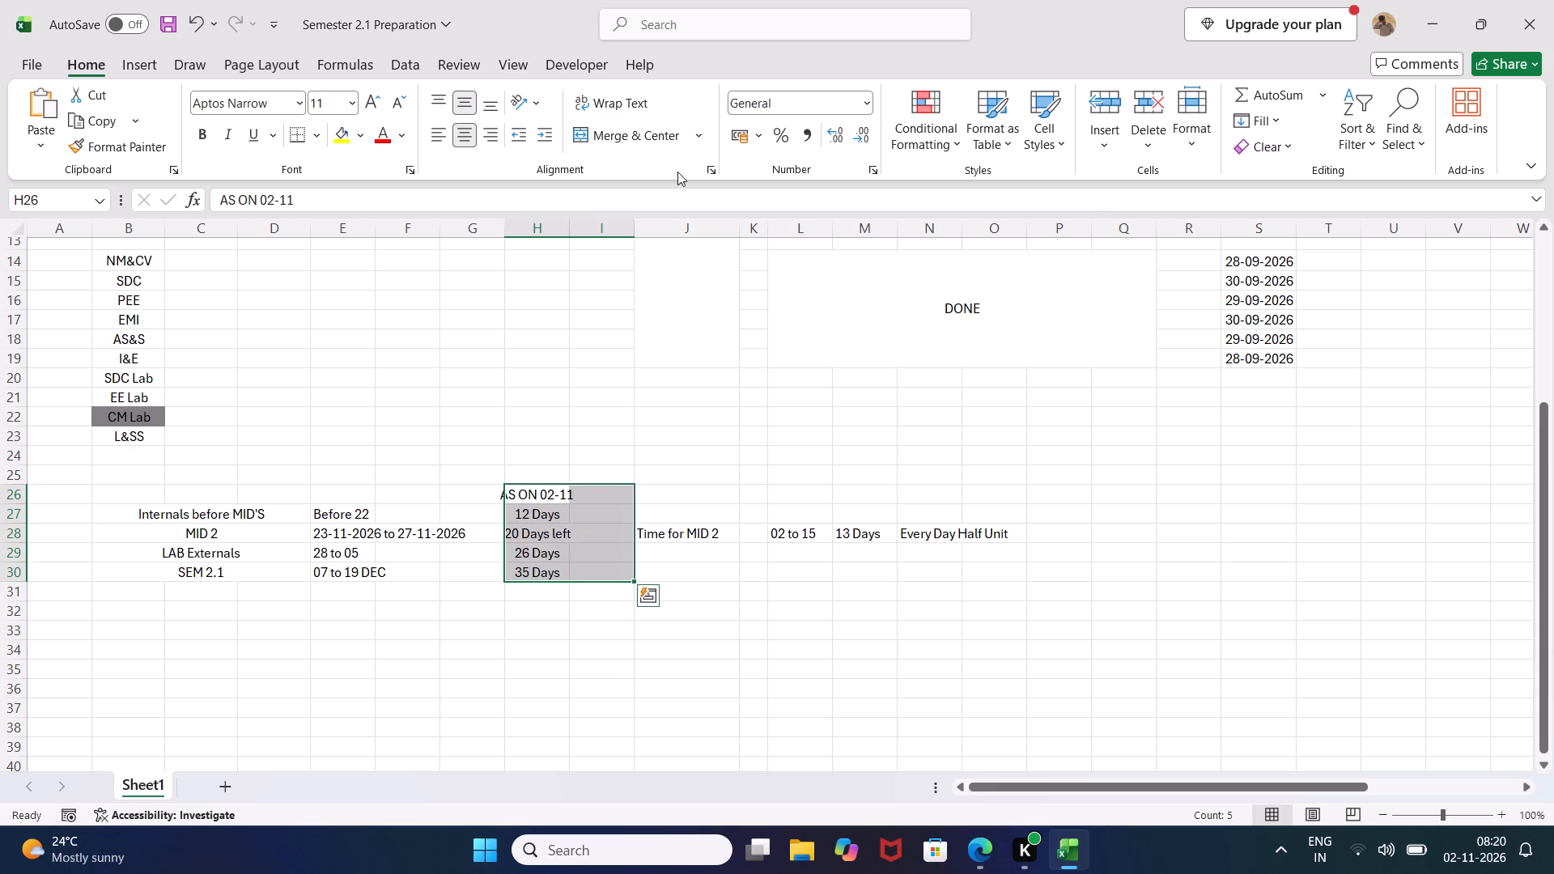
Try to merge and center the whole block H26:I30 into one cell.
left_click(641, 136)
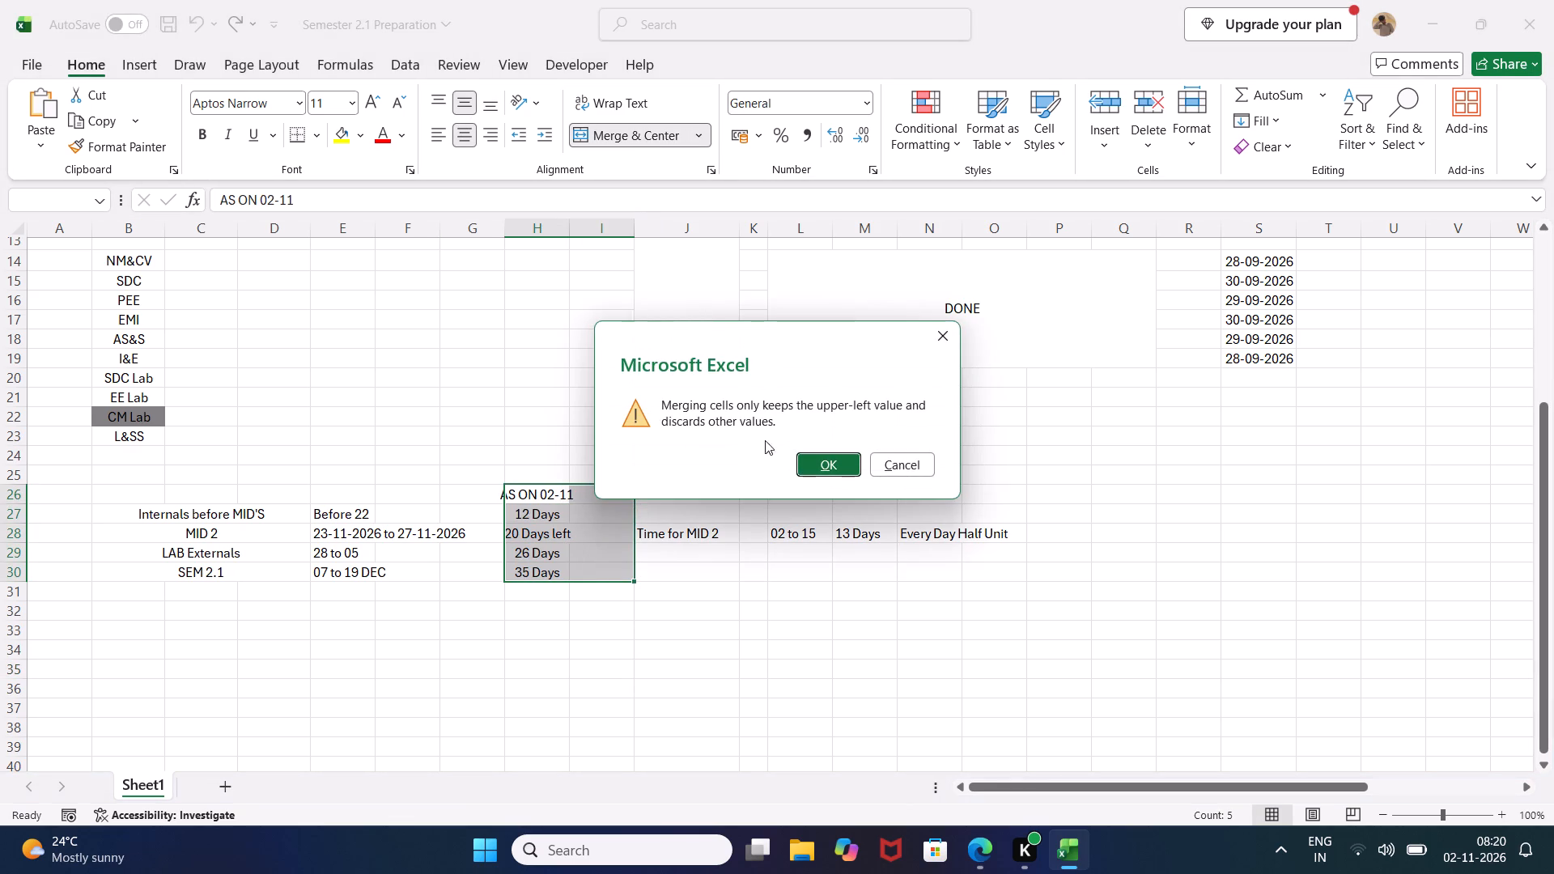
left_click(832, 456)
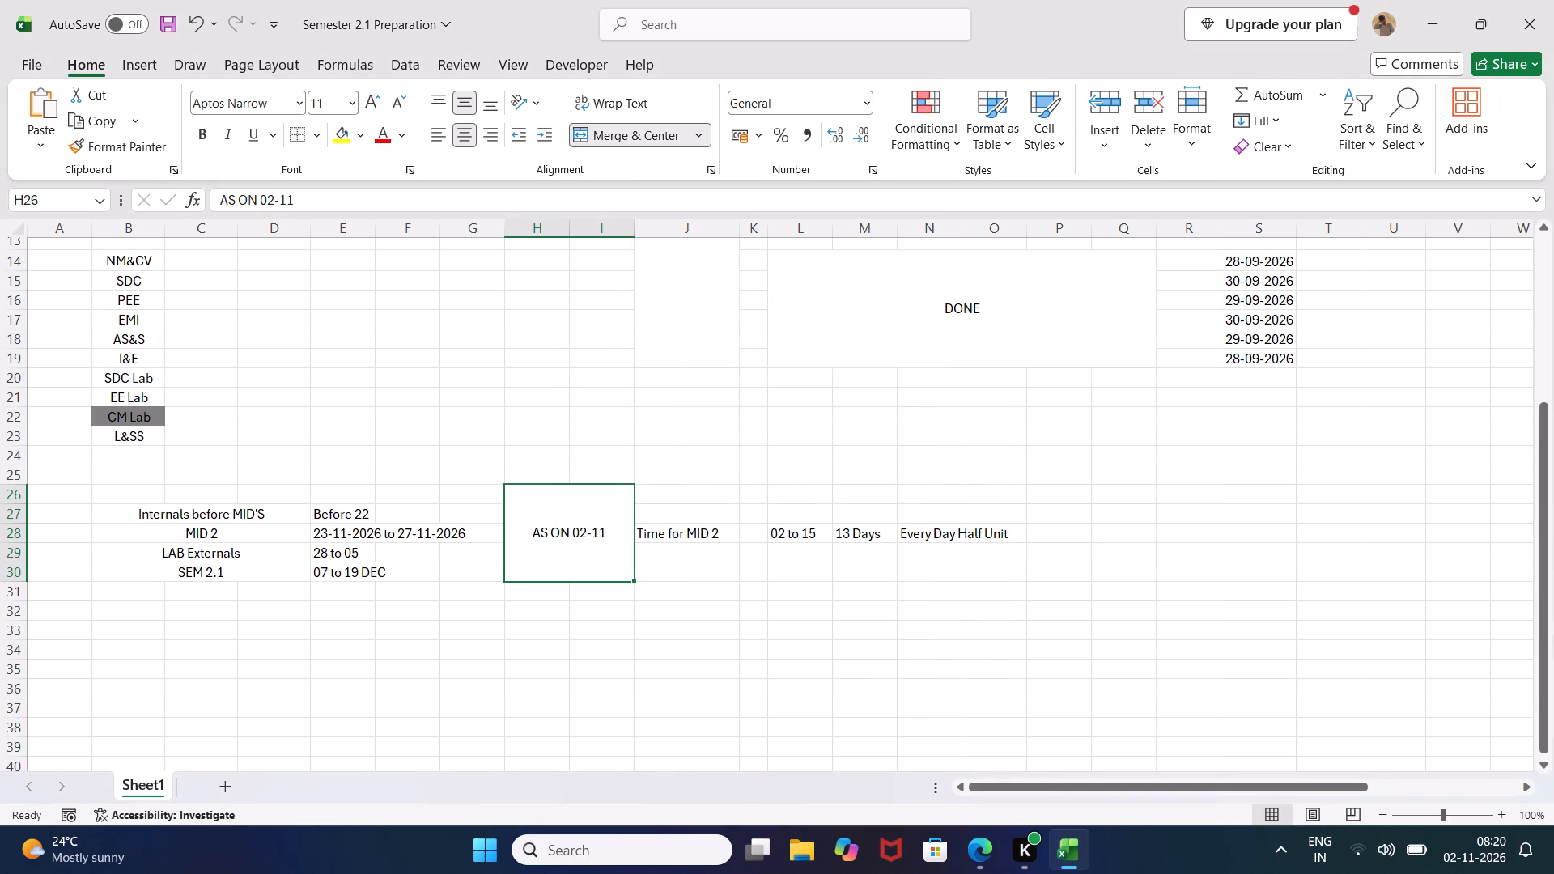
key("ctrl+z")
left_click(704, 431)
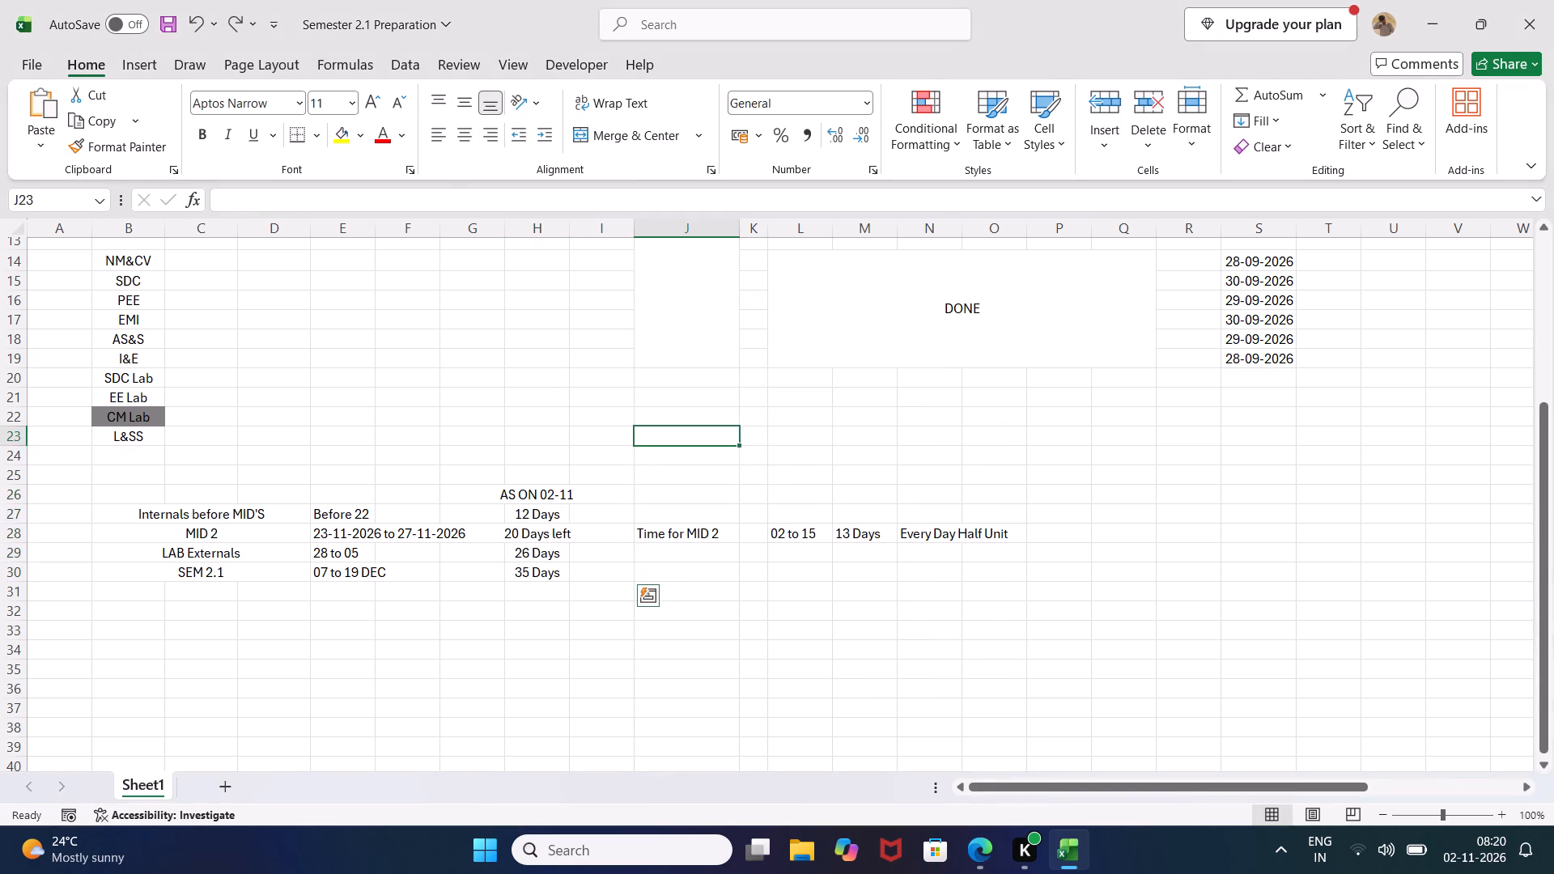
Merge and center columns H and I separately in each row from 26 to 30, covering the AS ON 02-11 label and days-remaining entries.
left_click(543, 495)
key("shift+Right")
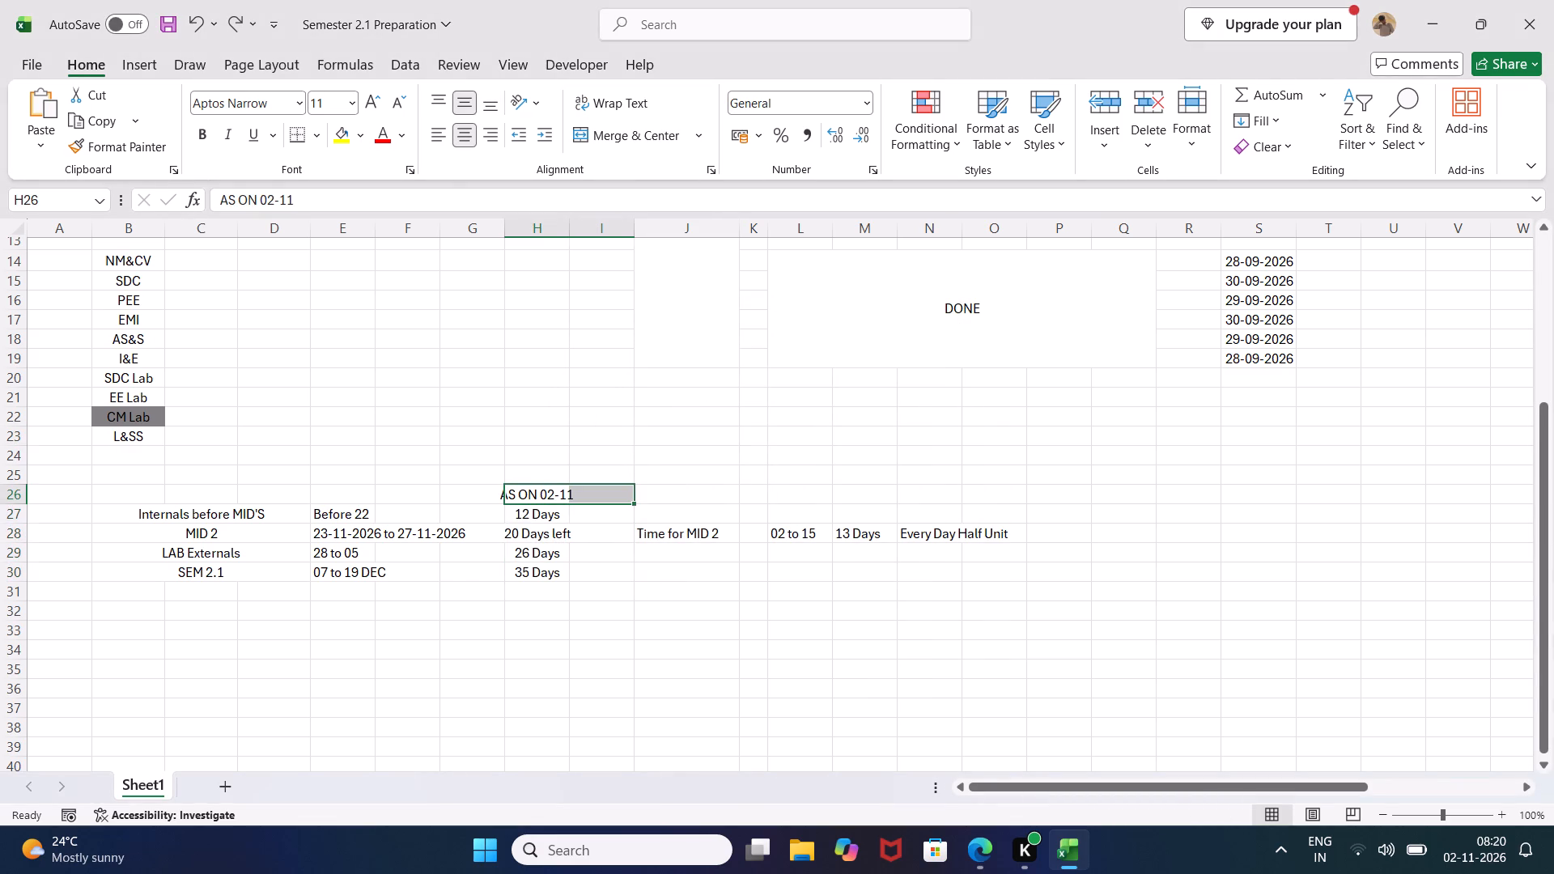
left_click(630, 133)
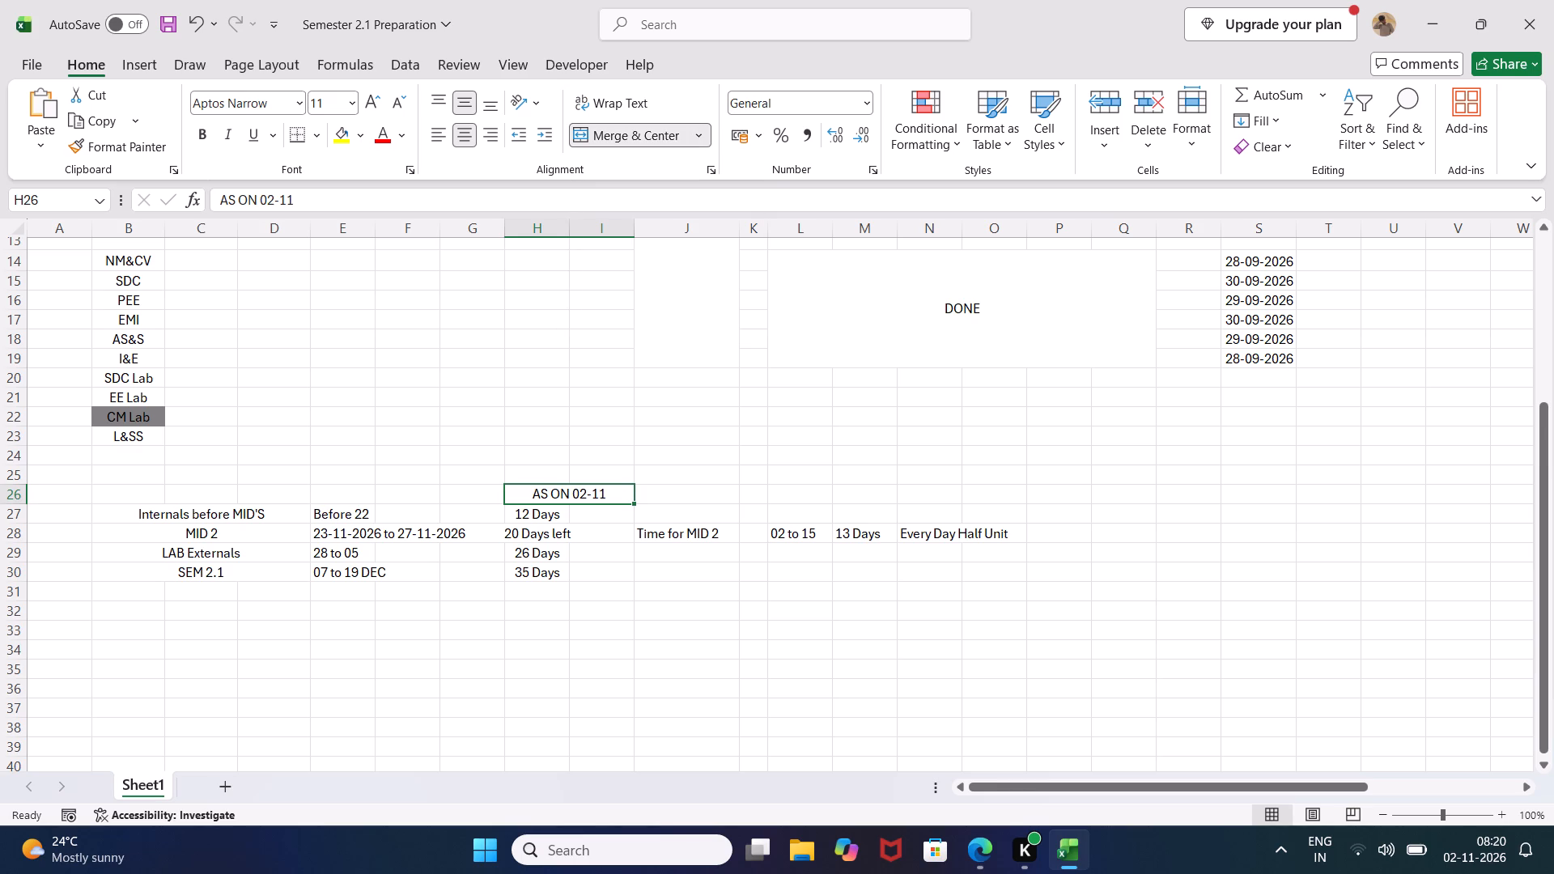
left_click(547, 518)
key("shift+Right")
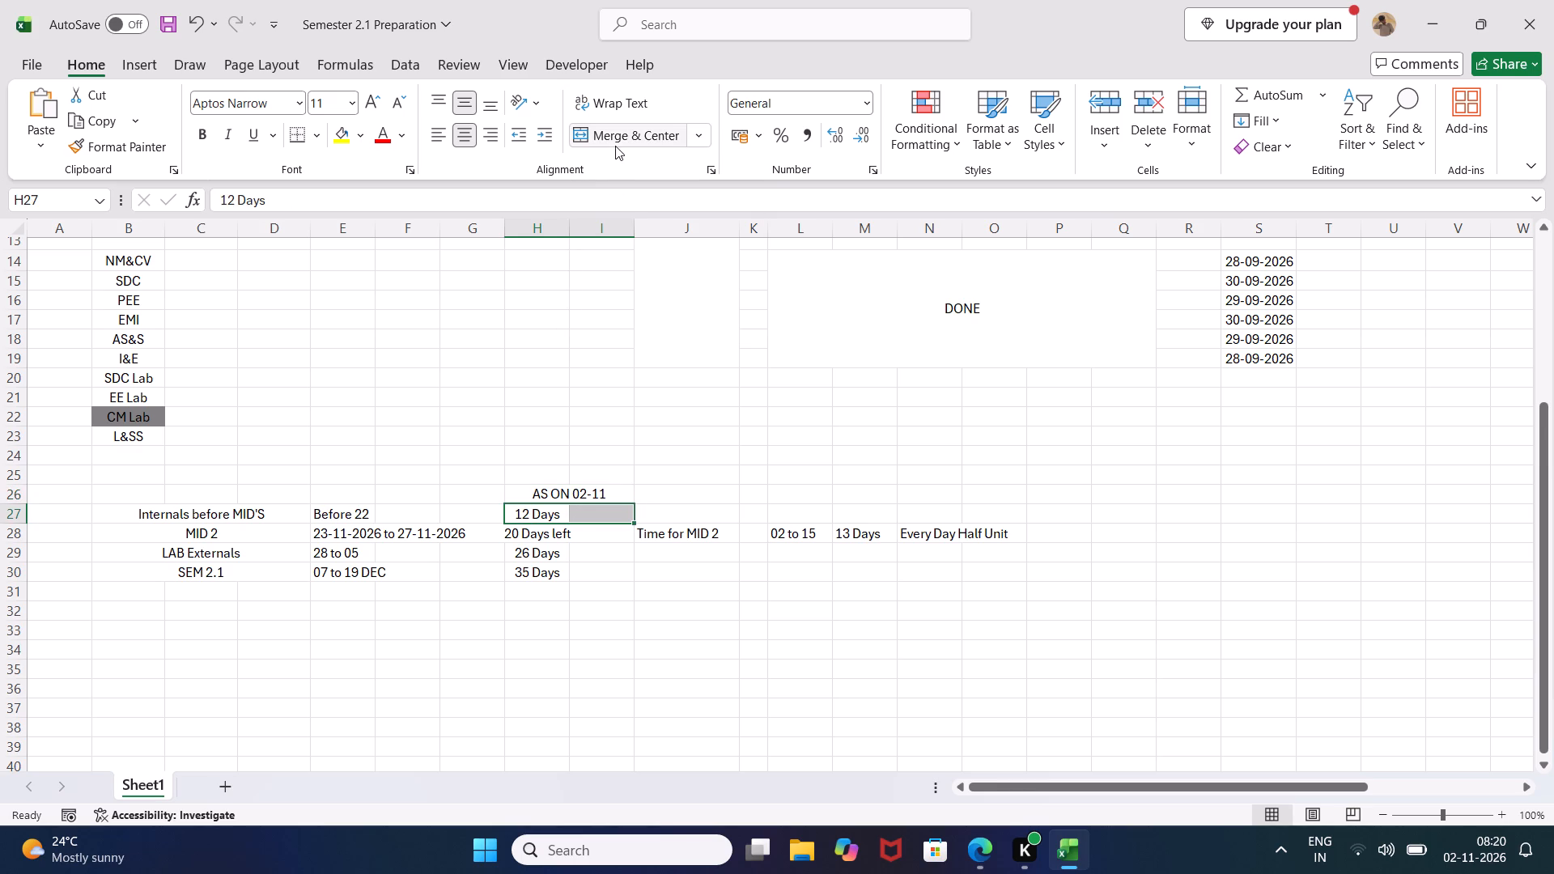
left_click(615, 144)
left_click(521, 540)
key("shift+Right")
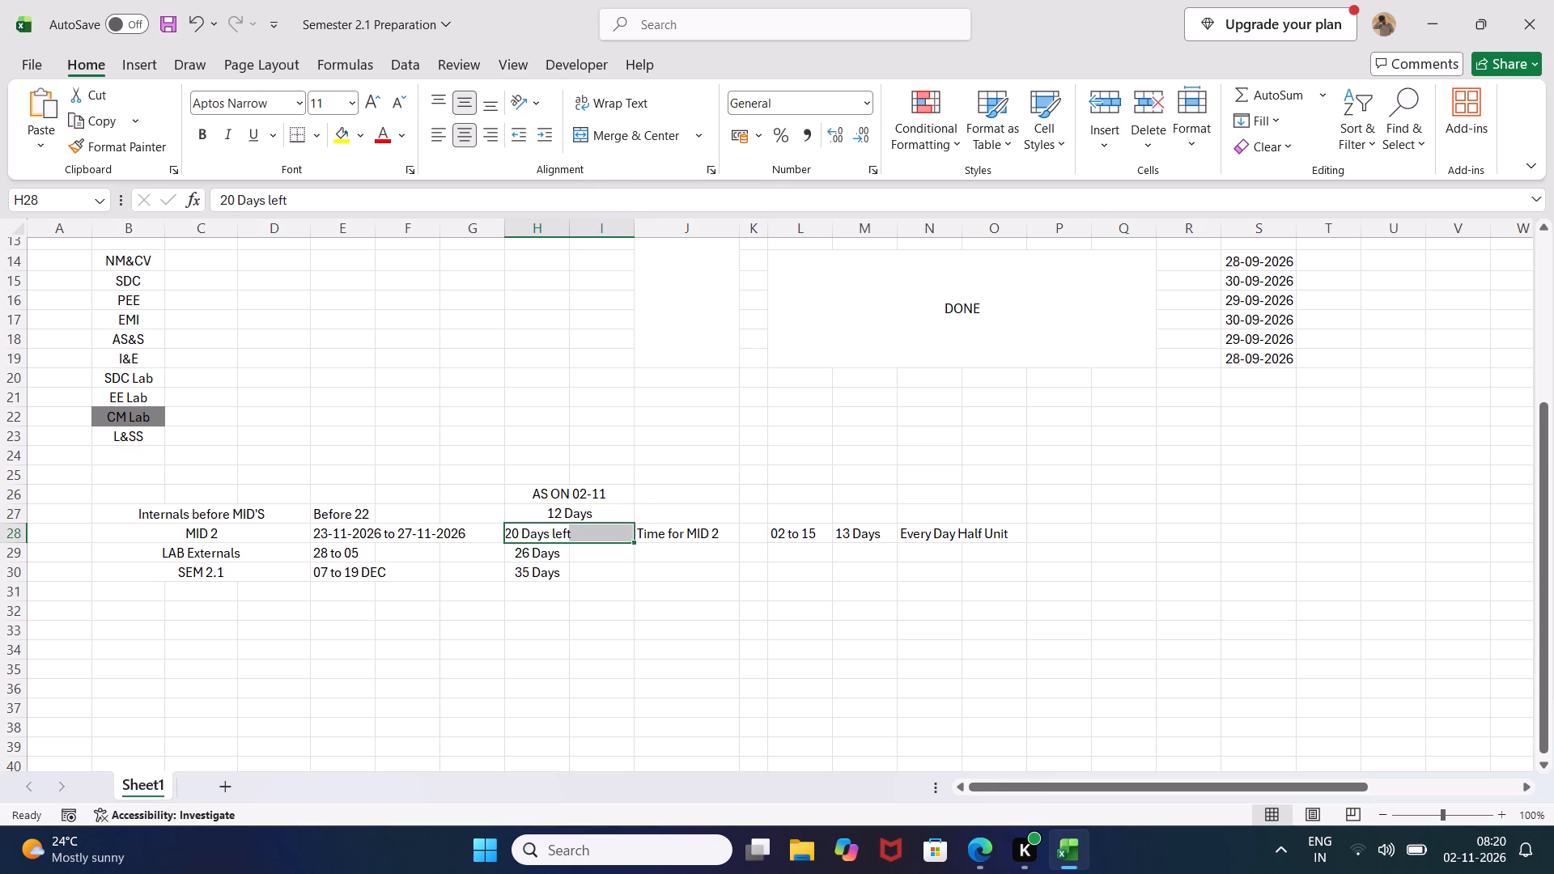
left_click(608, 133)
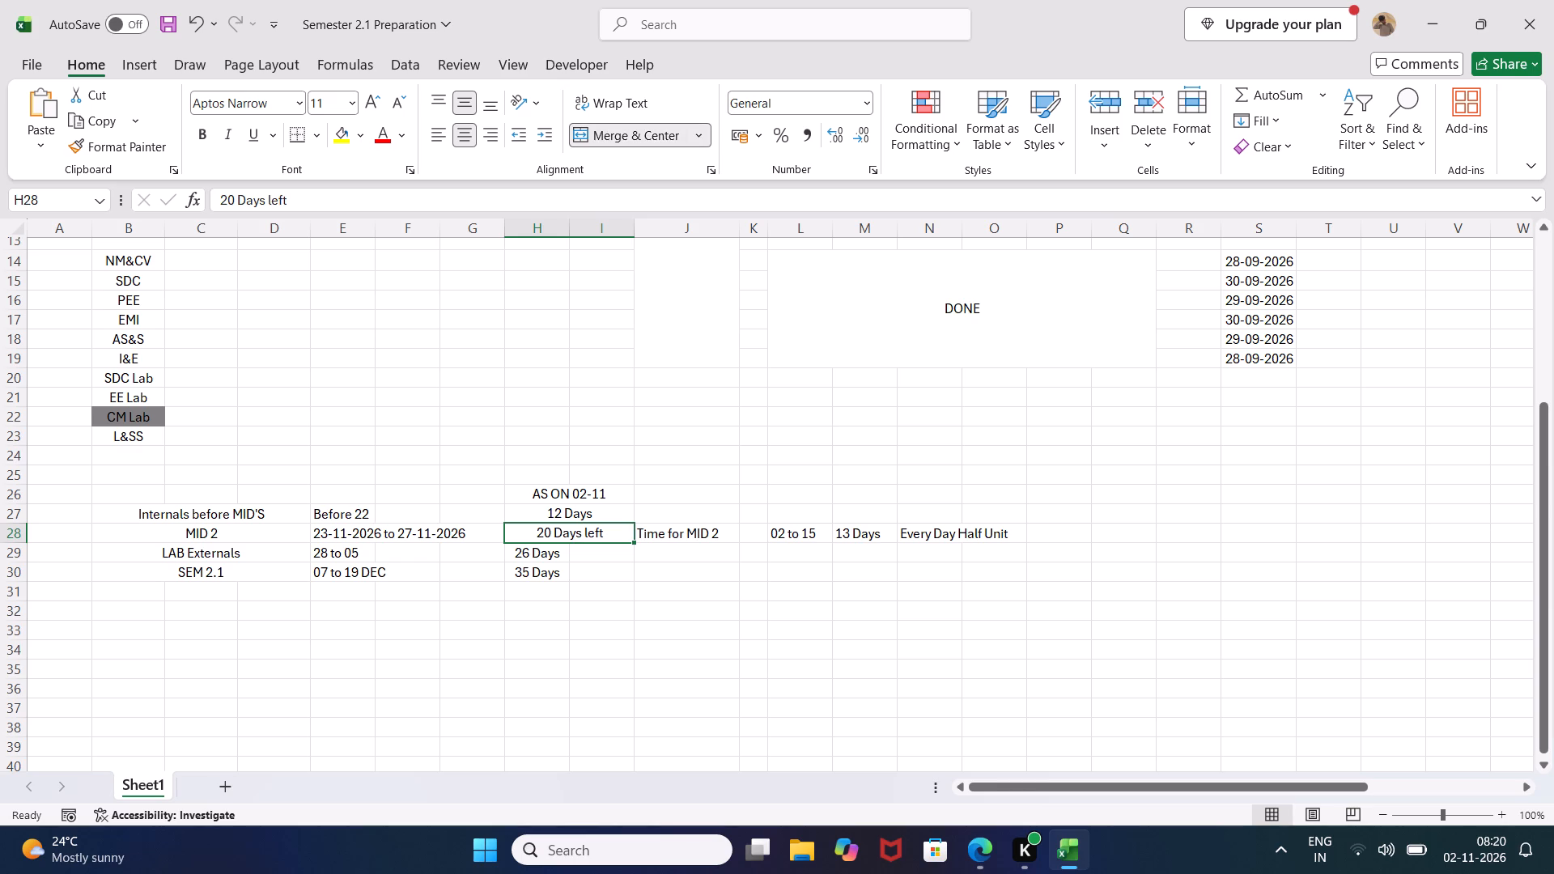
left_click(539, 554)
key("shift+Right")
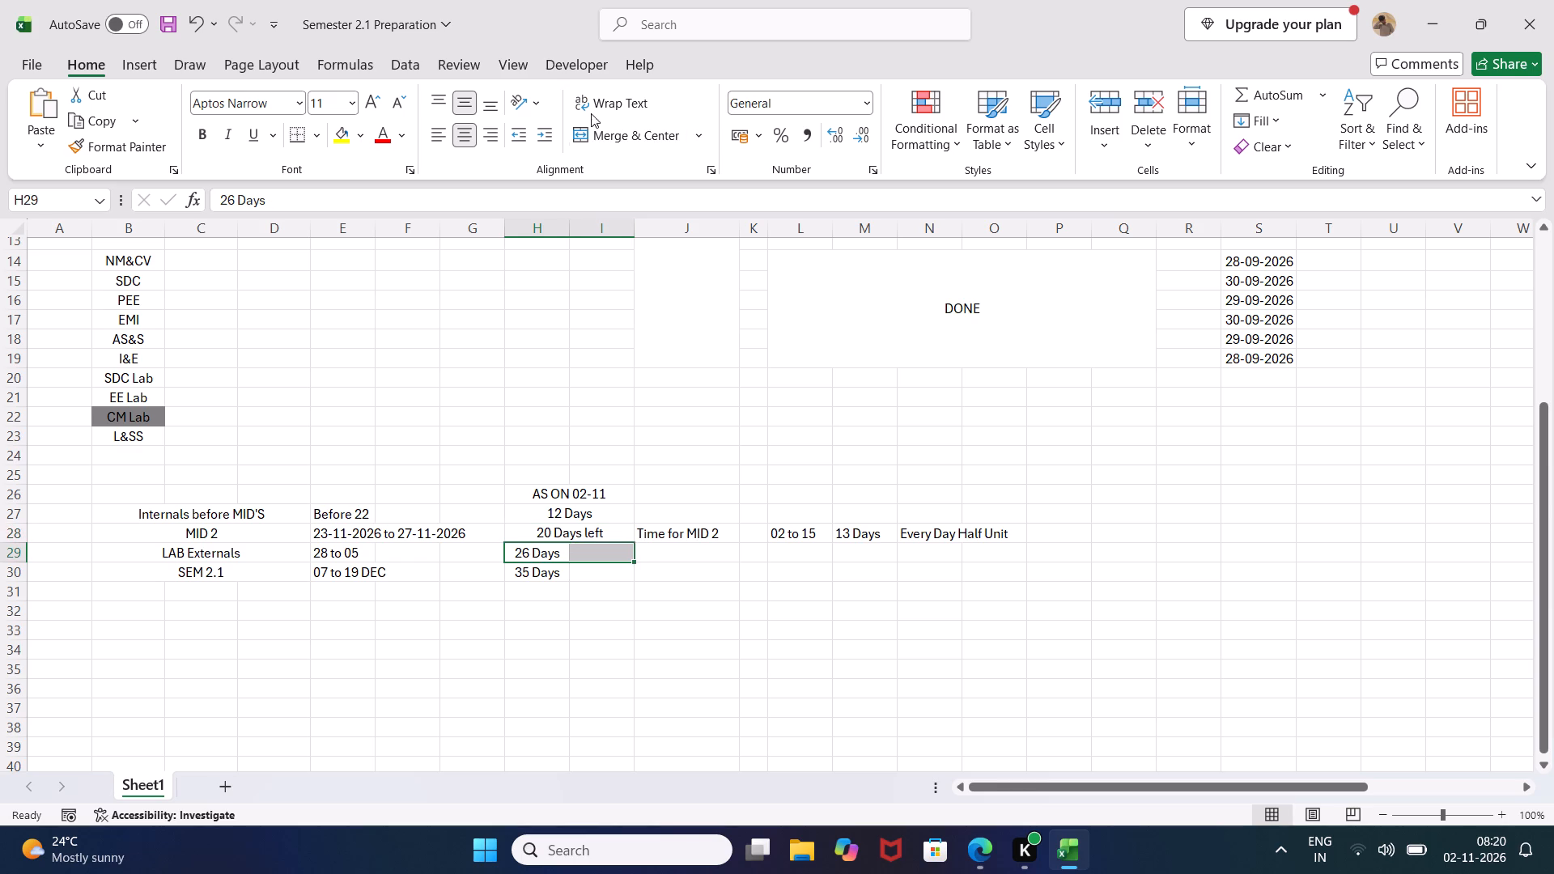
left_click(604, 131)
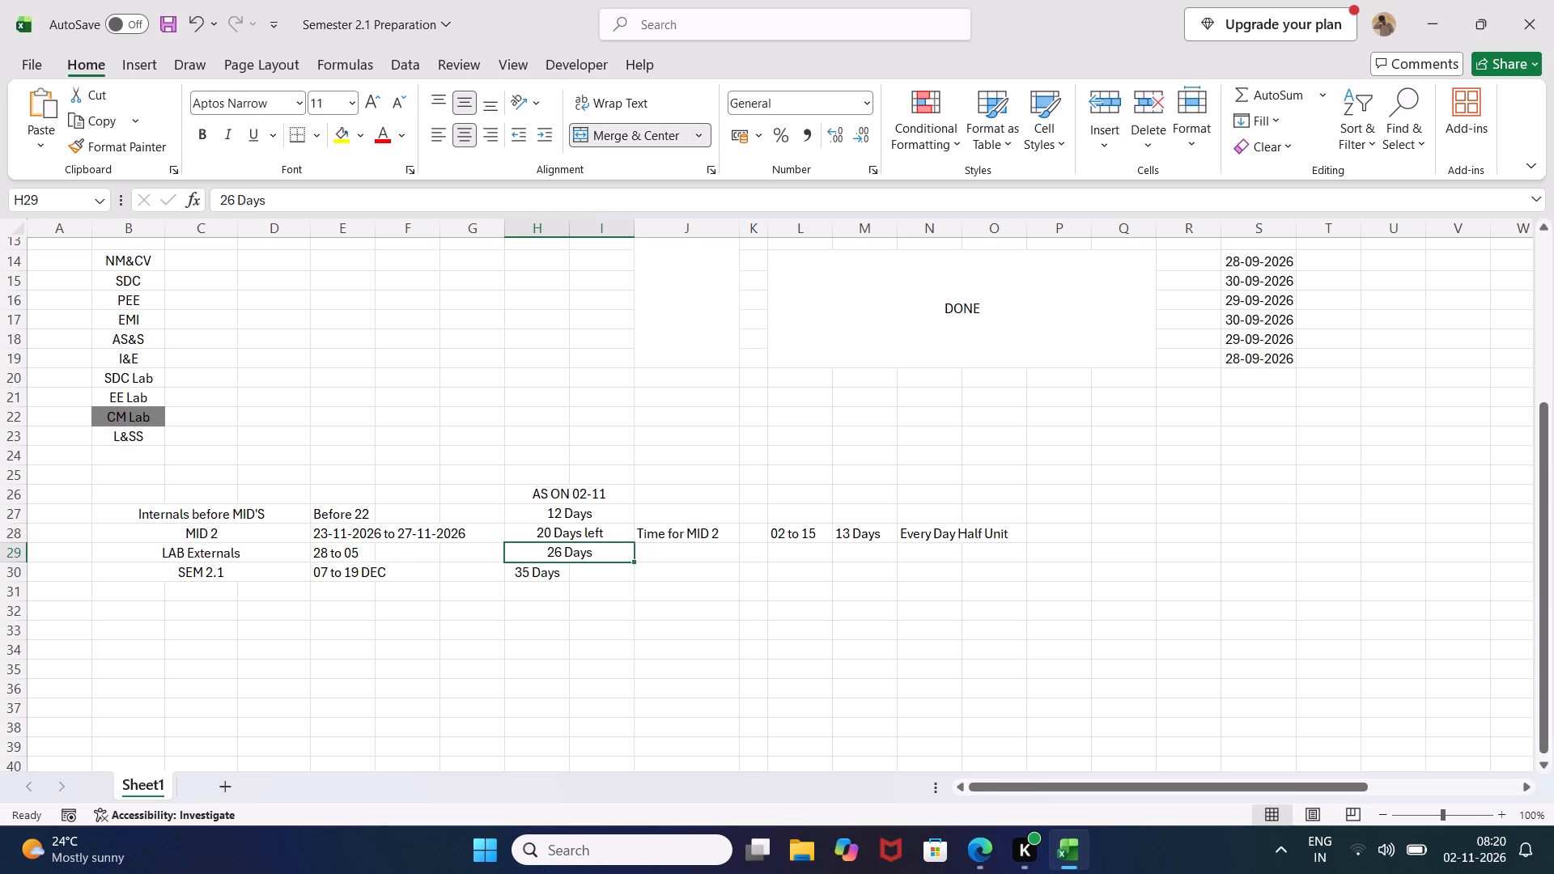
left_click(537, 575)
key("shift+Right")
left_click(624, 140)
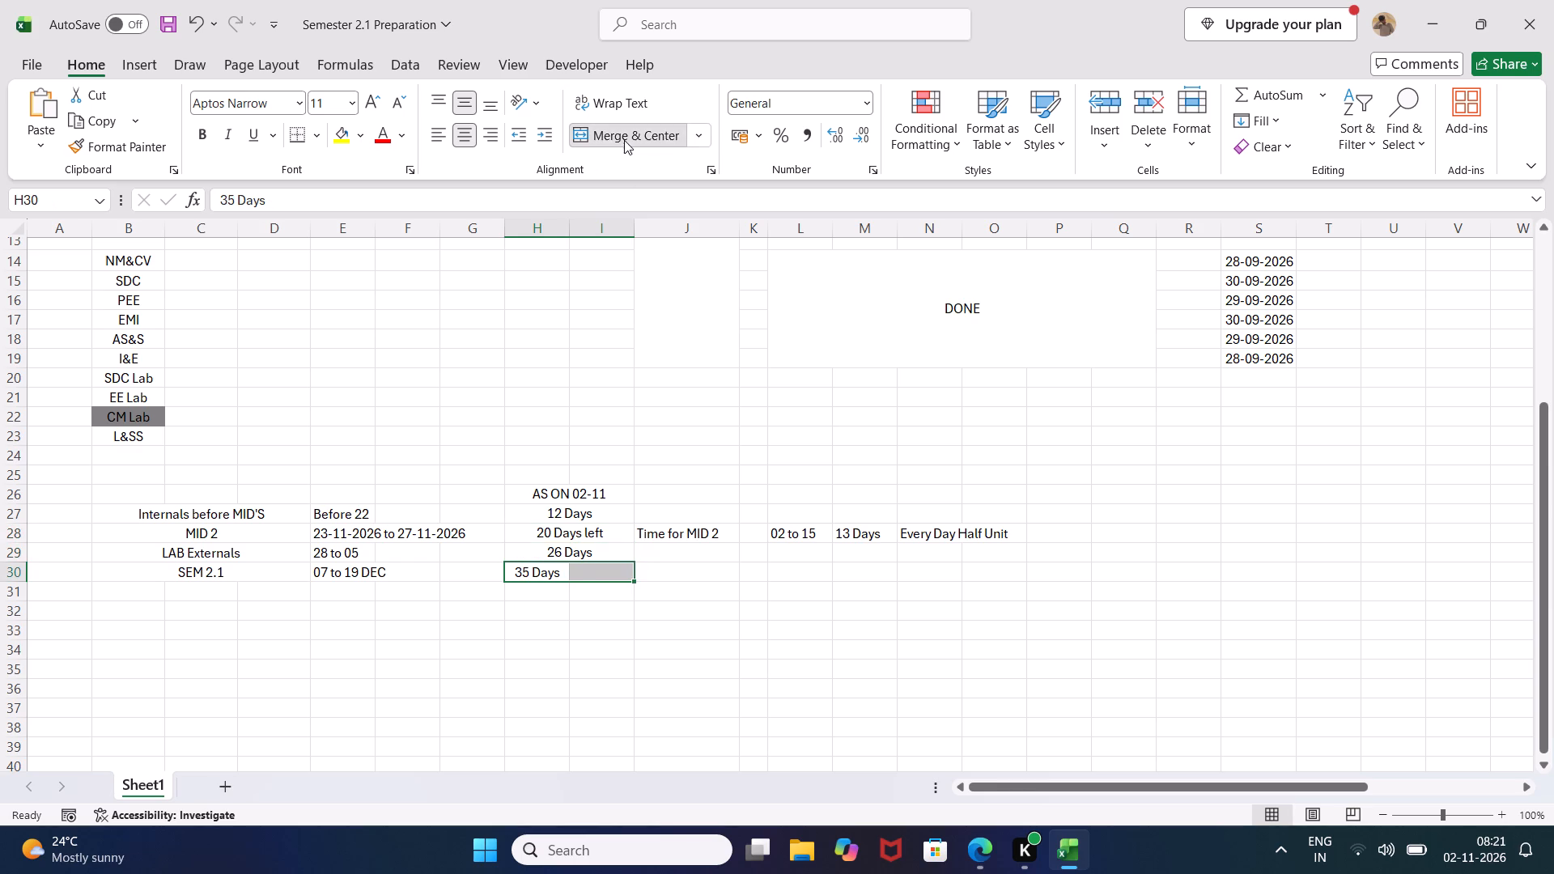
Fill the merged AS ON 02-11 label cell in row 26 with yellow.
left_click(589, 492)
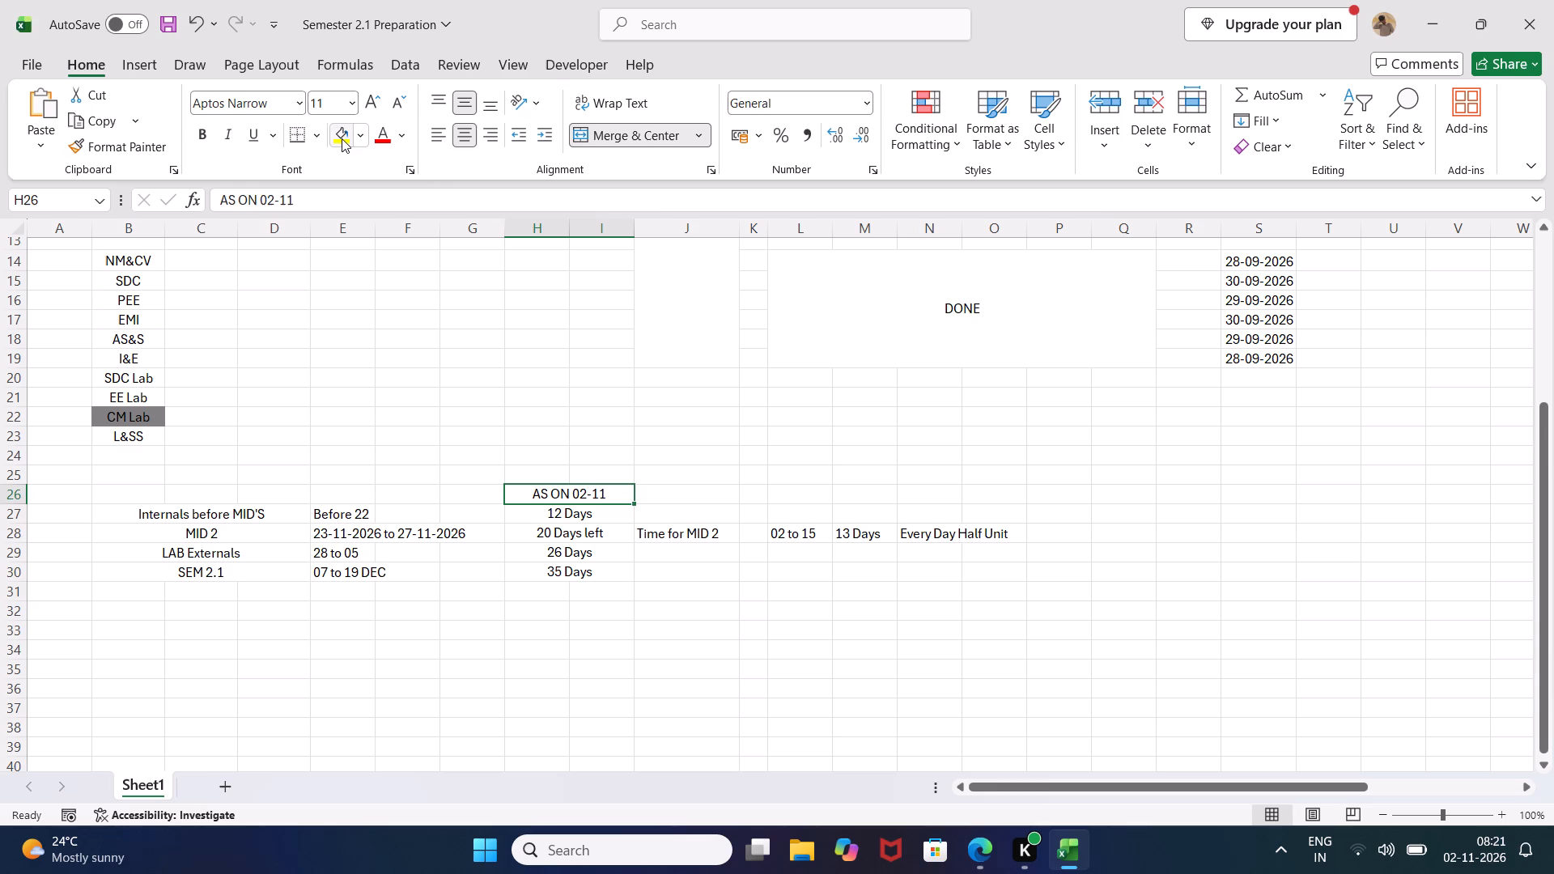
left_click(341, 138)
left_click(613, 646)
Merge and center columns E and F separately in each row from 27 to 30 for the exam schedule dates.
scroll(613, 646, "up", 4)
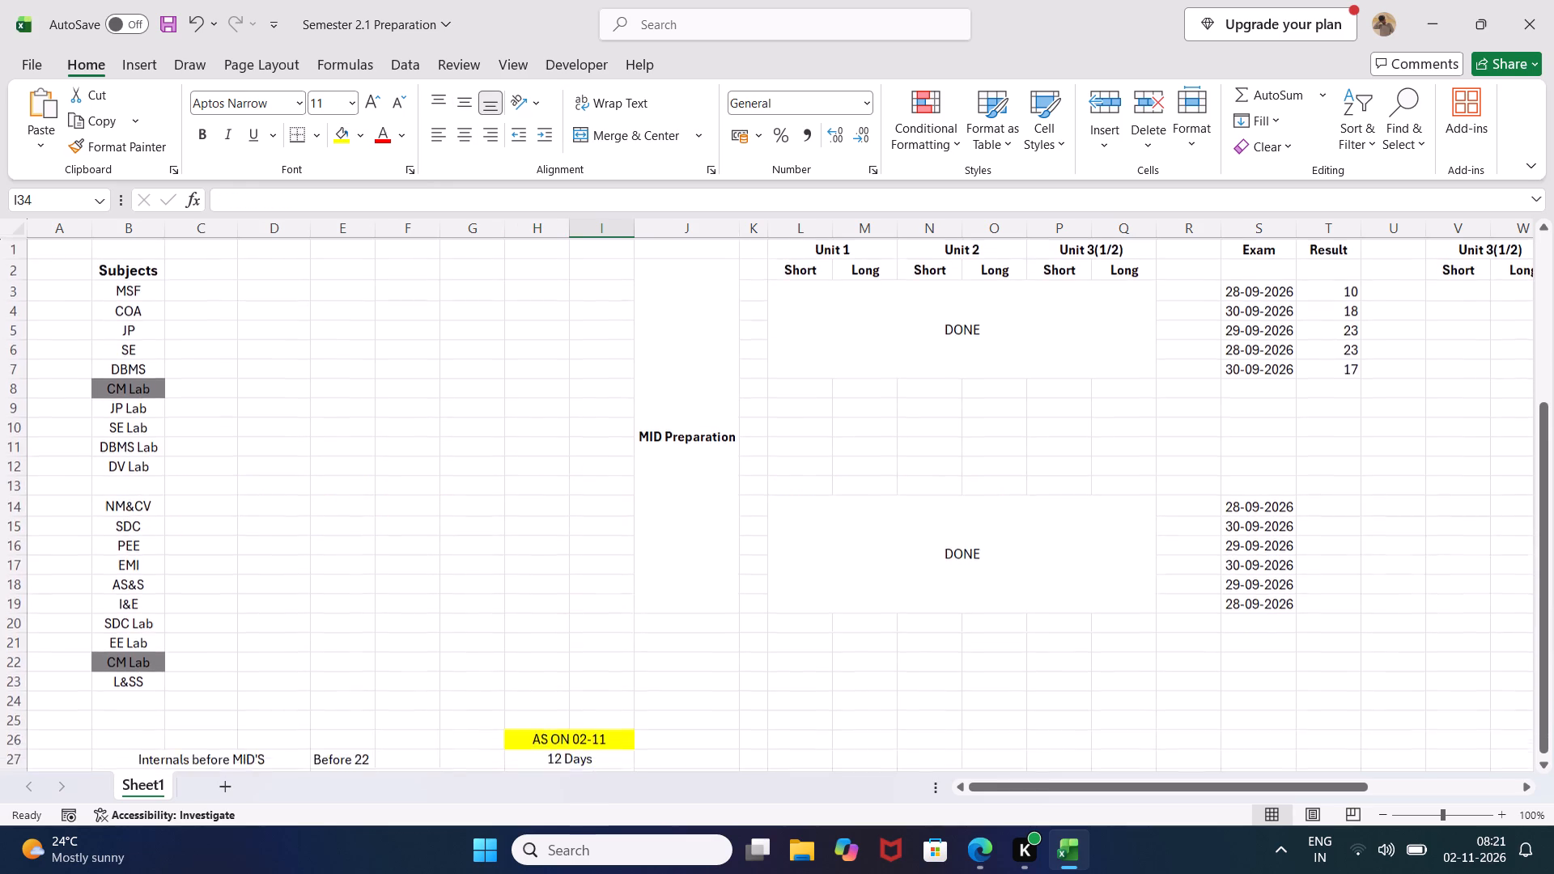
scroll(613, 646, "down", 1)
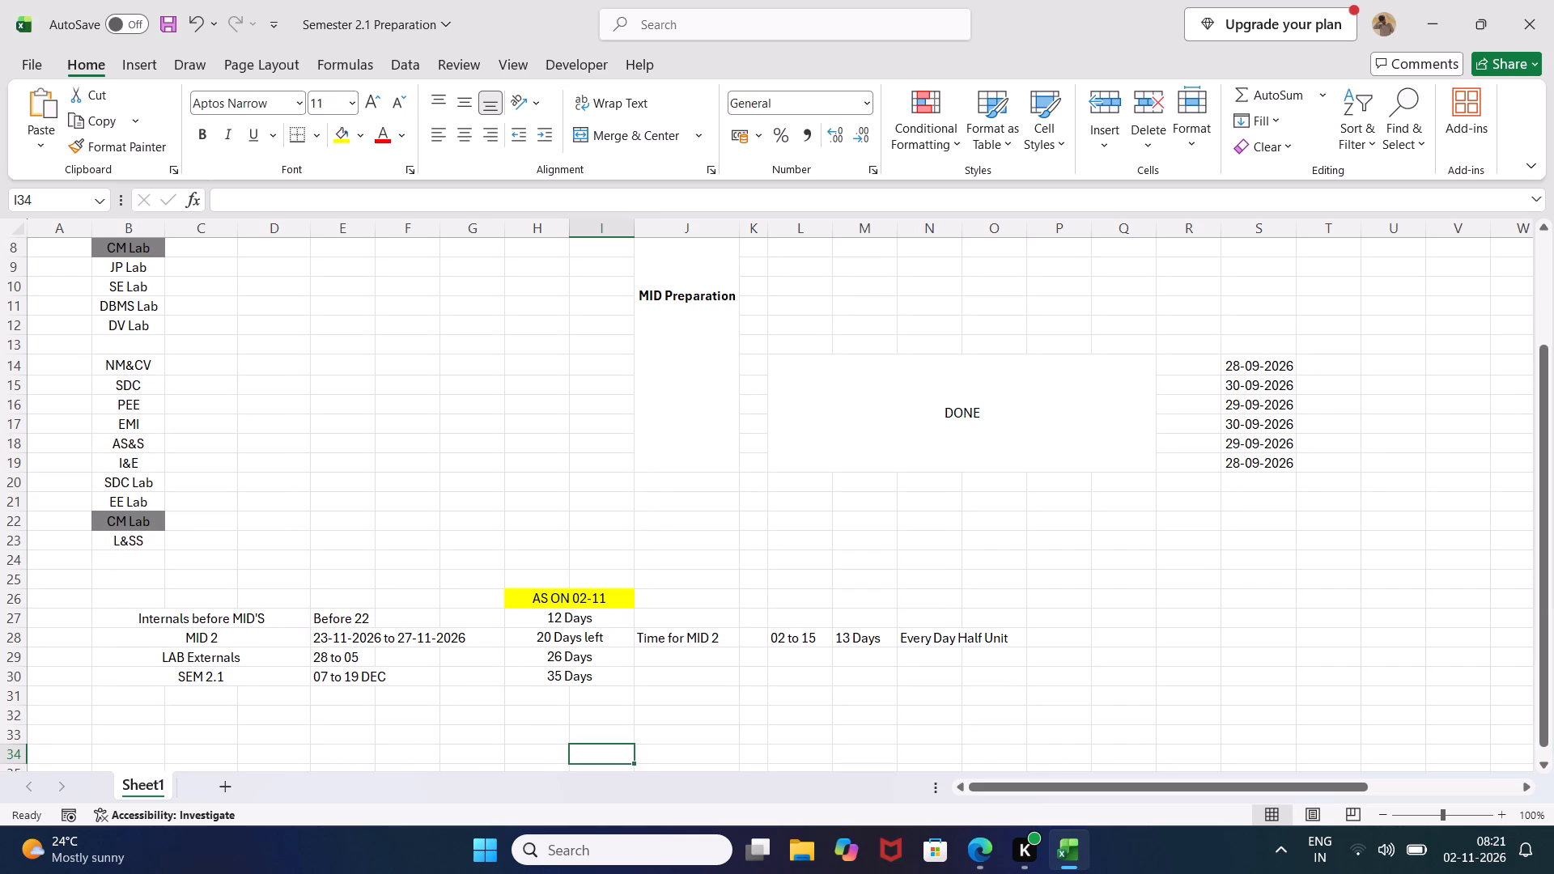
left_click(401, 670)
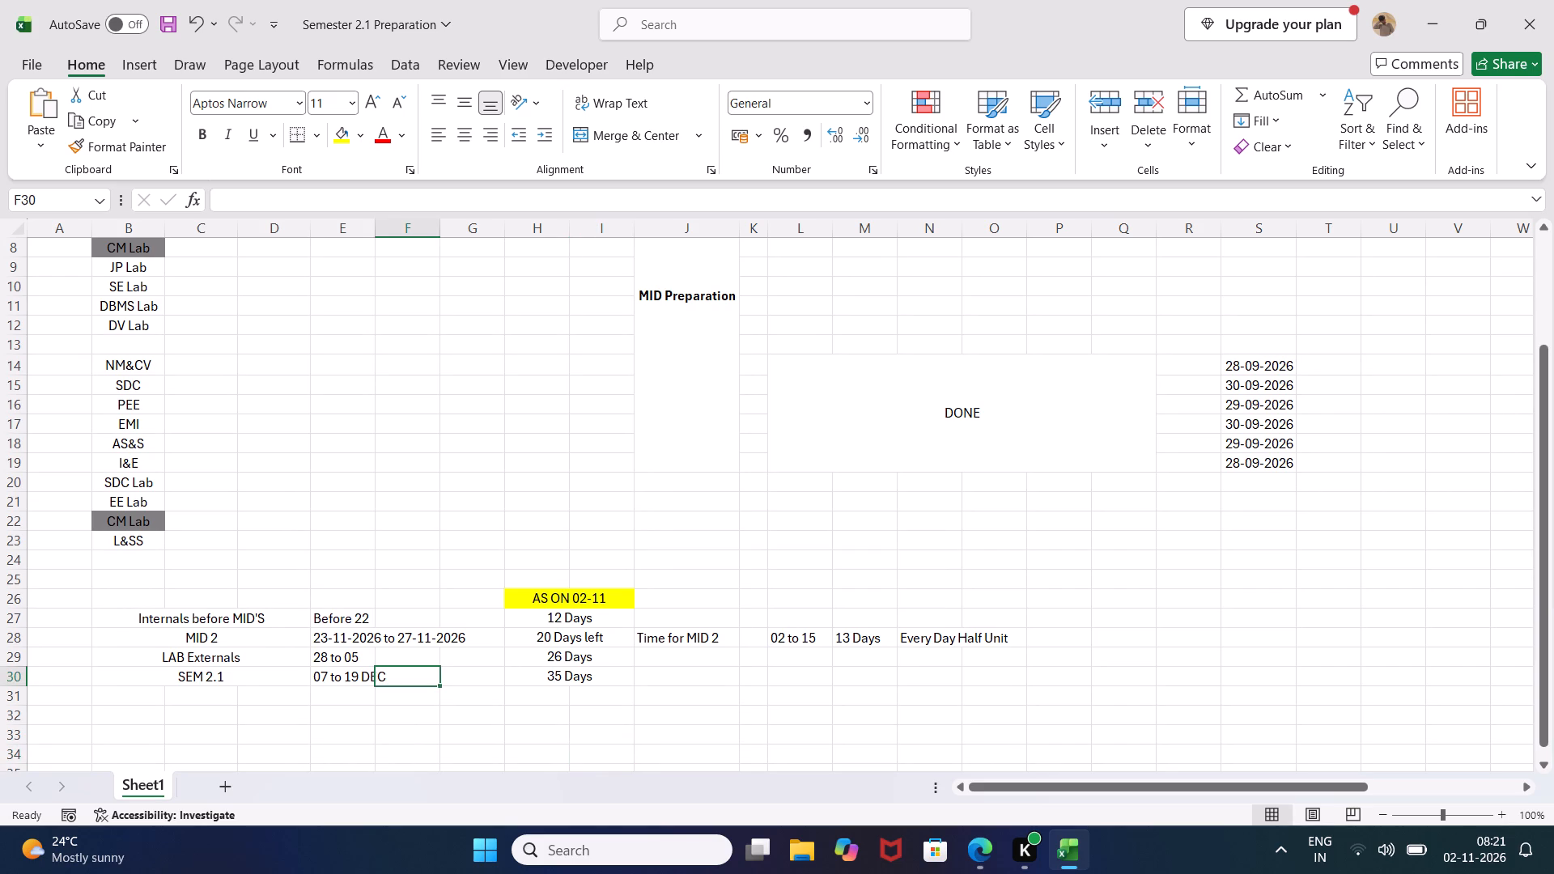
left_click(350, 681)
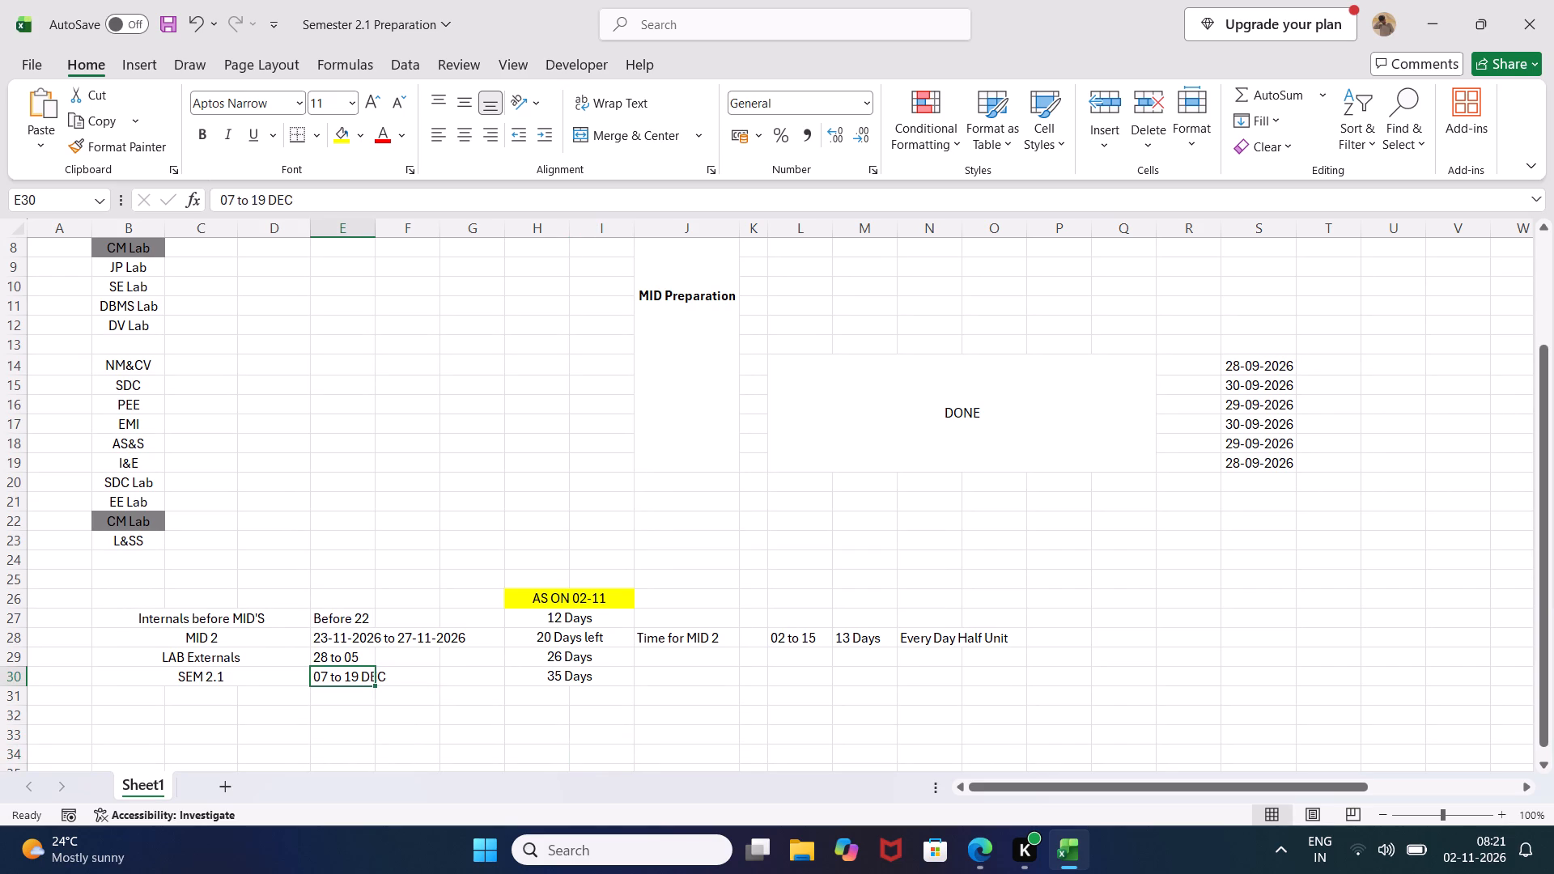
left_click(343, 619)
key("shift+Right")
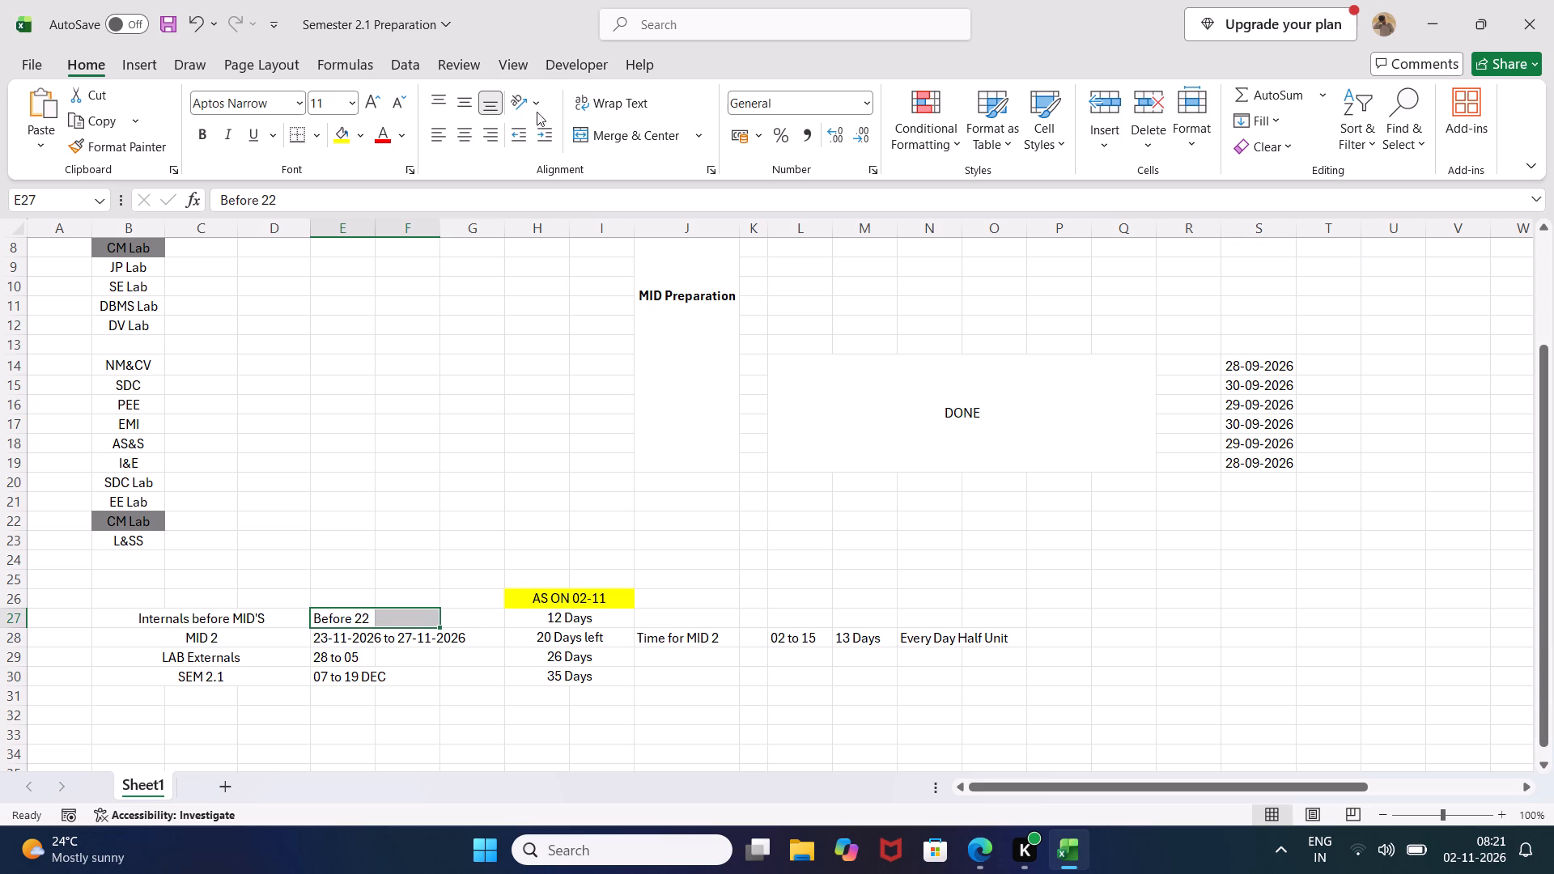
left_click(584, 128)
left_click(347, 645)
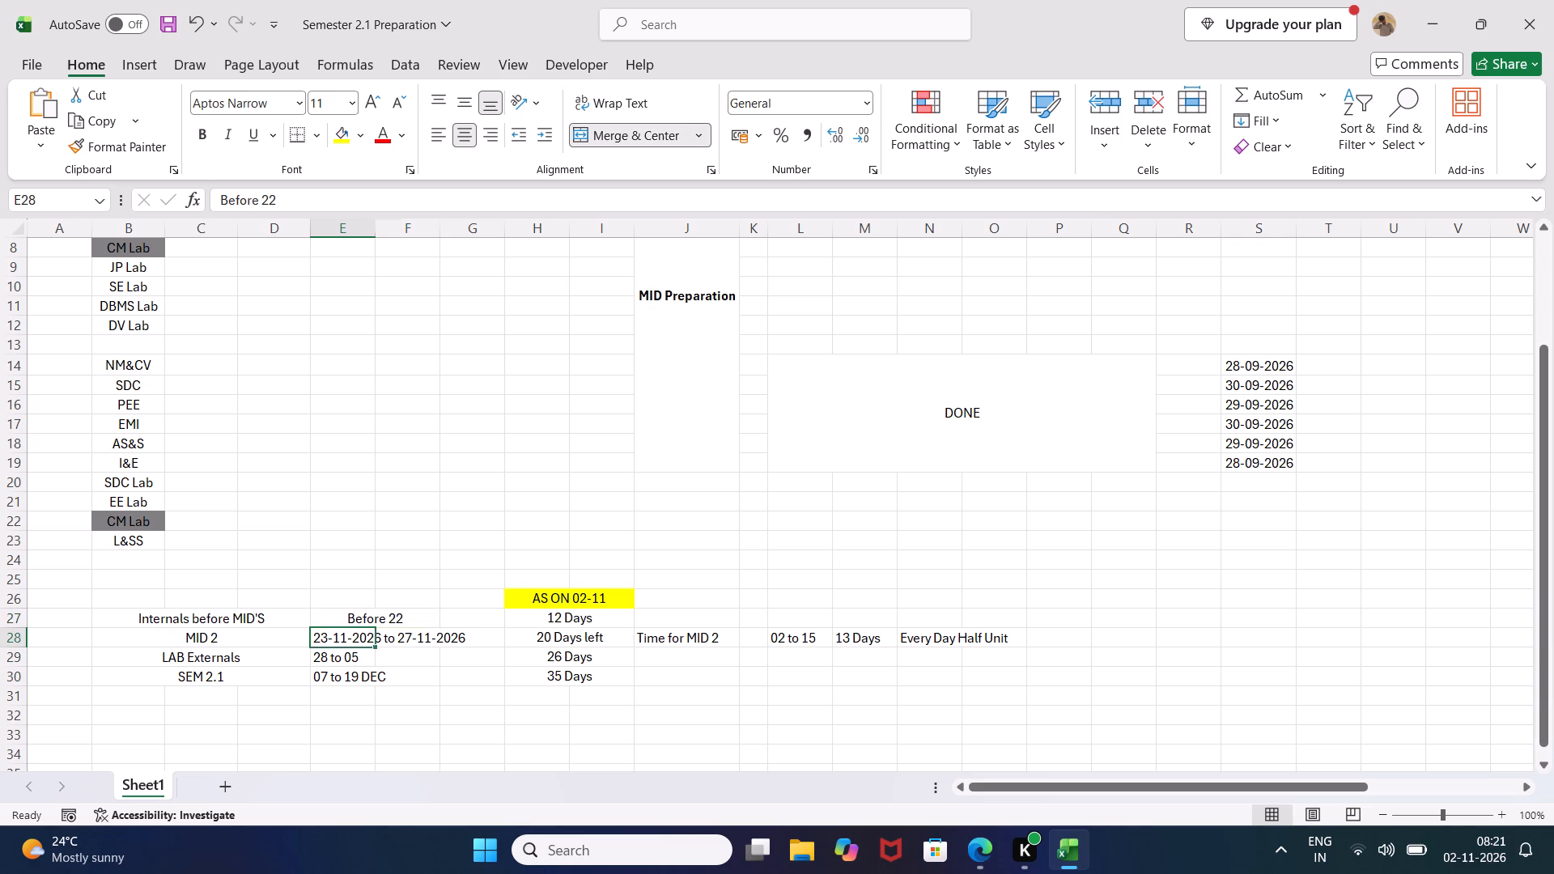
key("shift+Right")
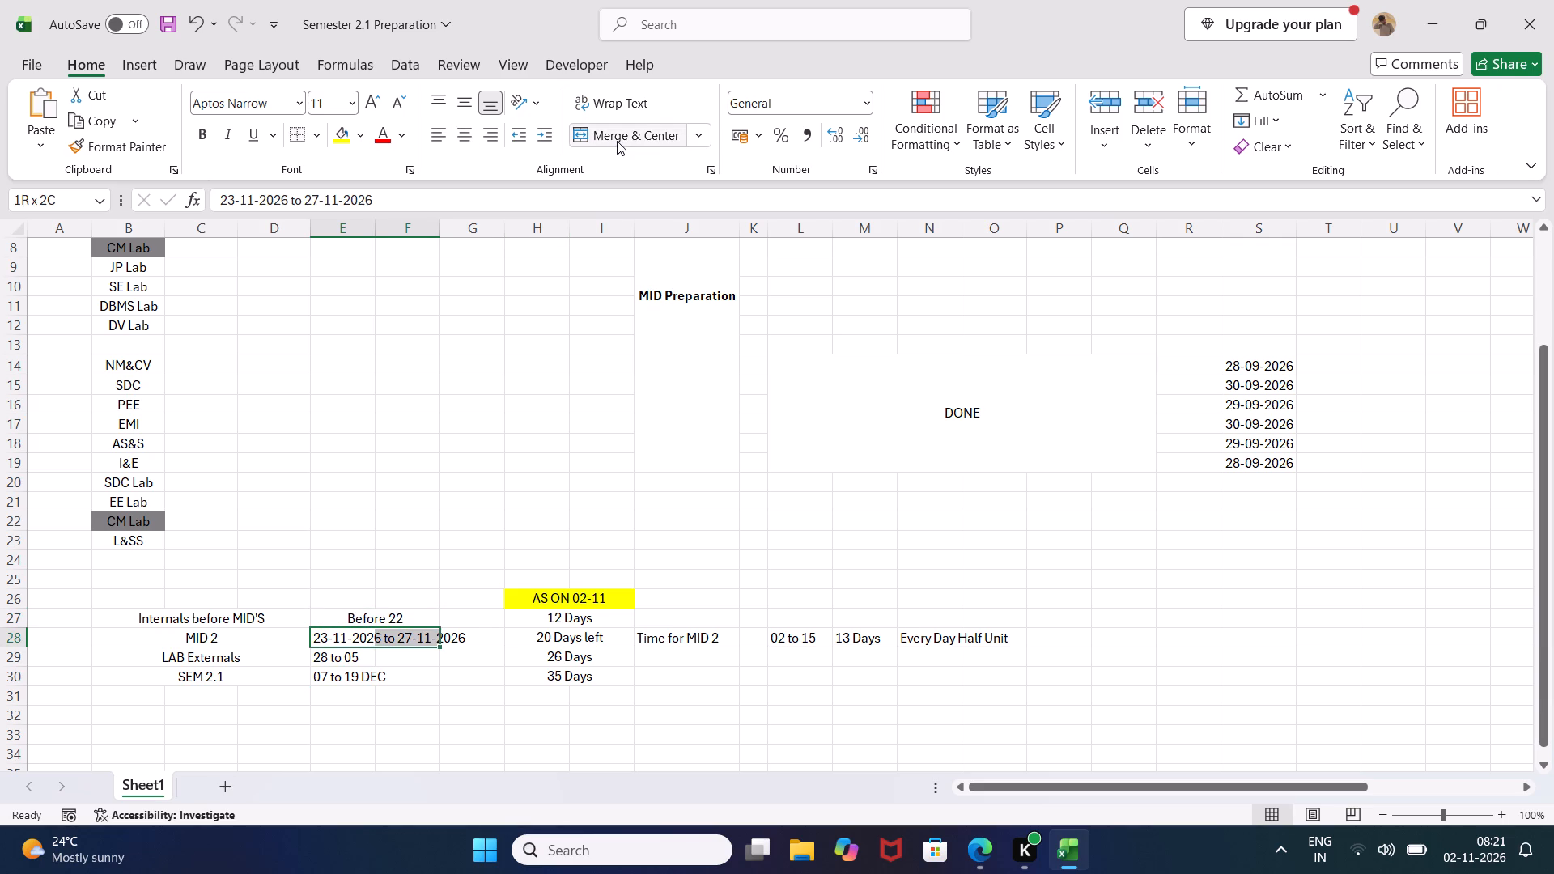
left_click(617, 141)
left_click(339, 660)
key("shift+Right")
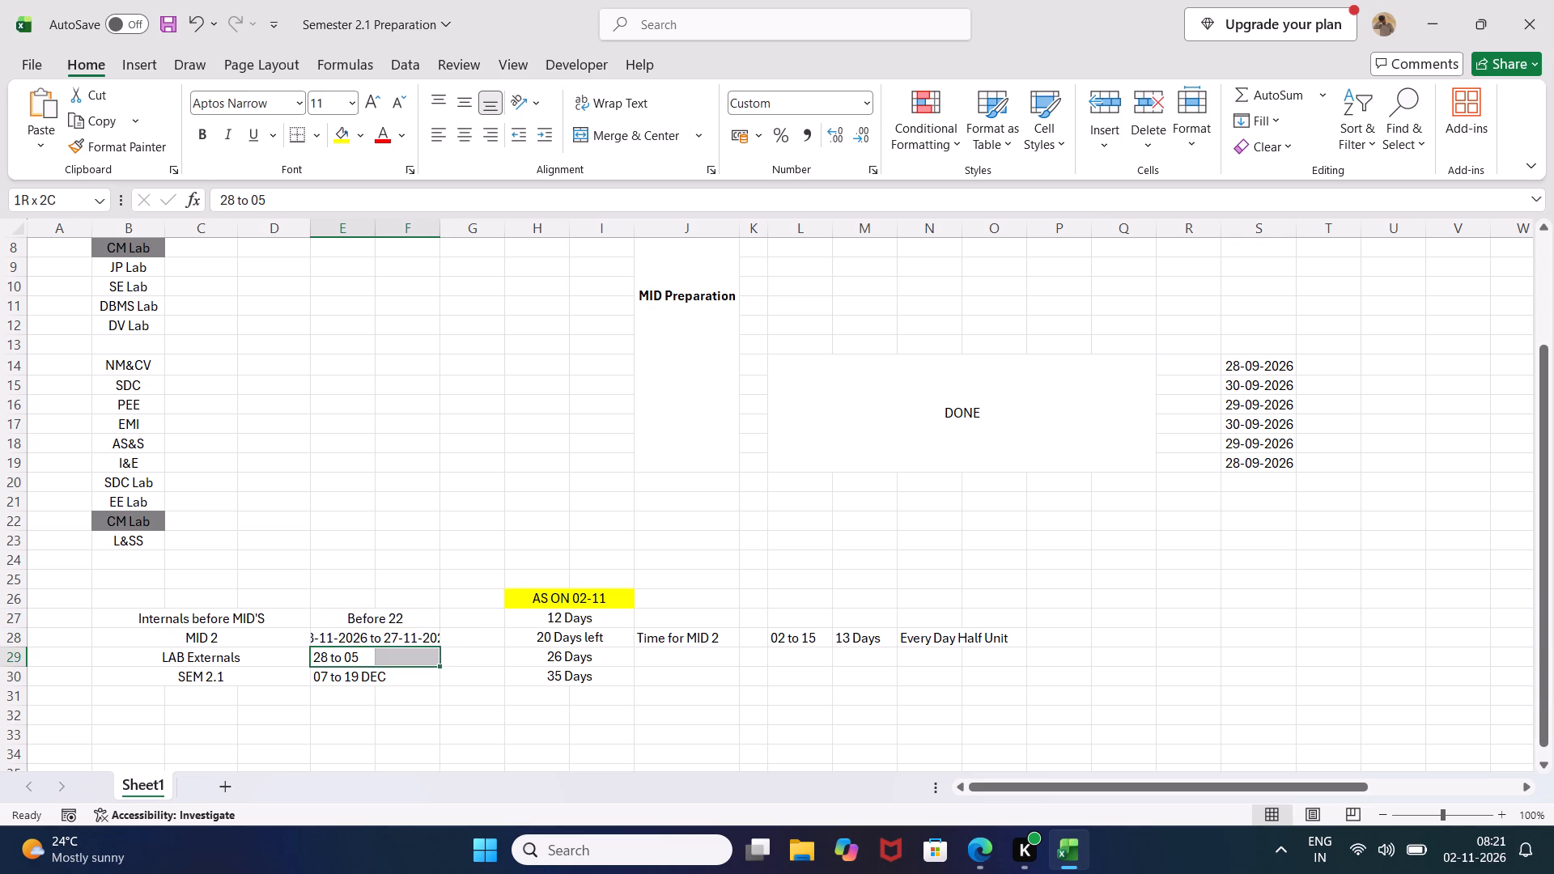
left_click(648, 121)
left_click(647, 128)
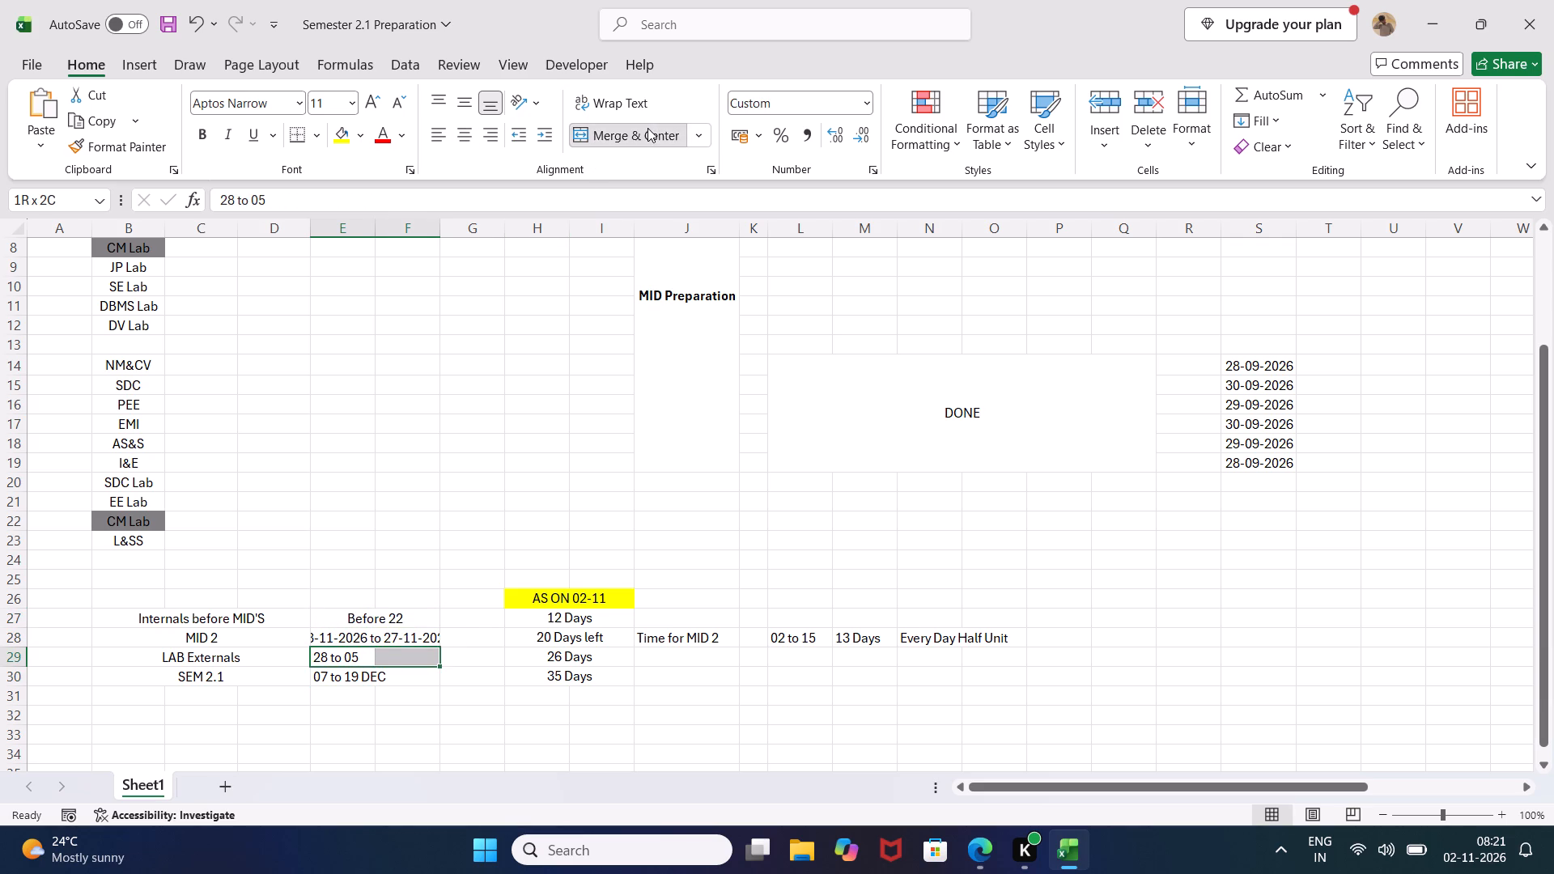
left_click(371, 666)
left_click(355, 677)
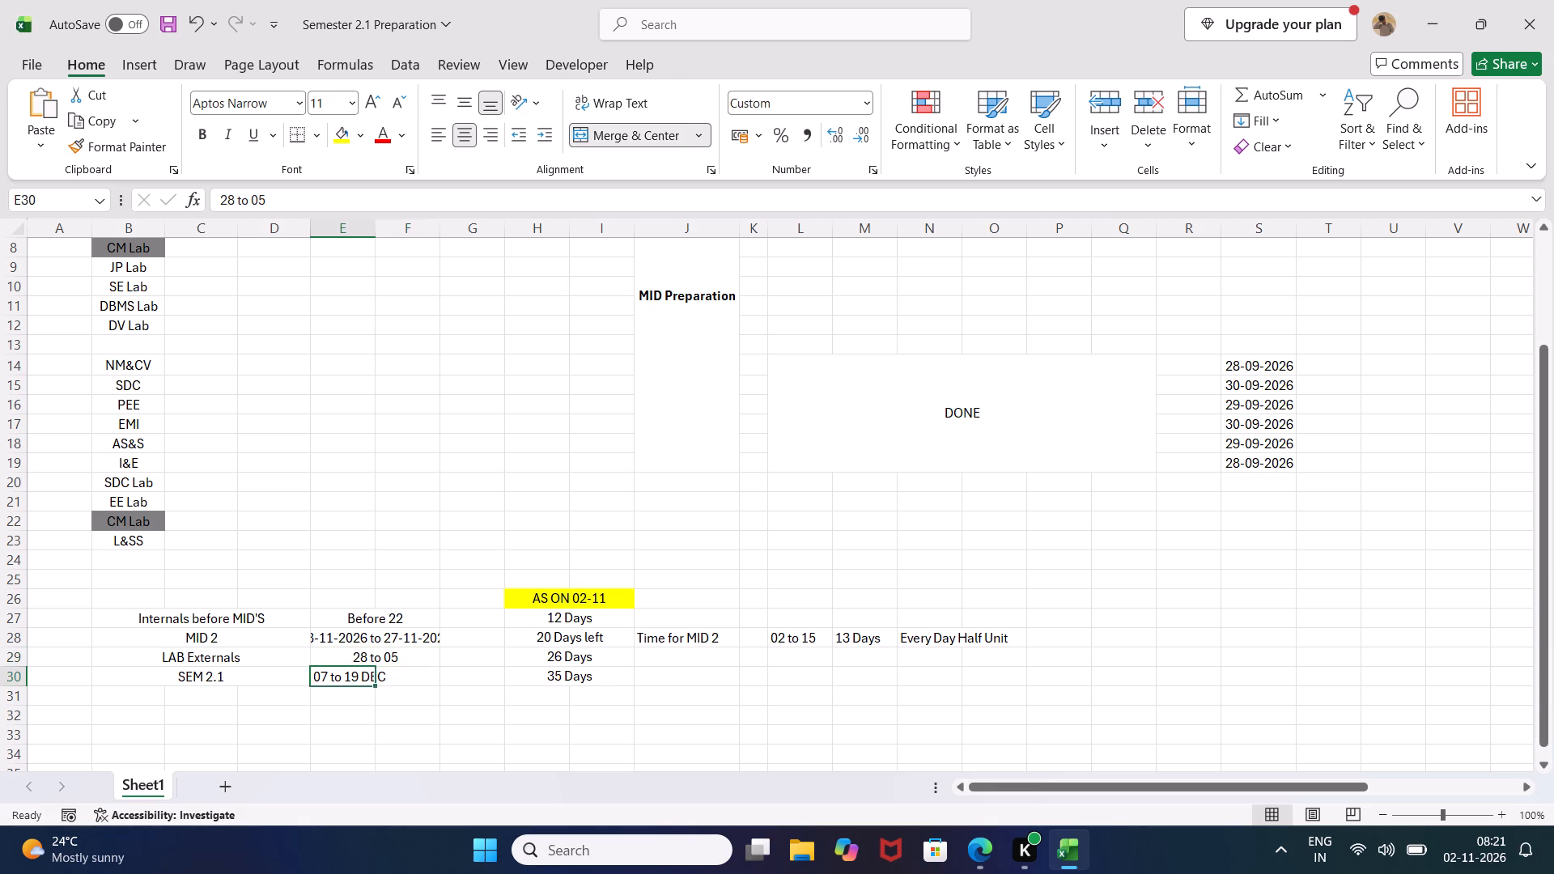
key("shift+Right")
left_click(624, 134)
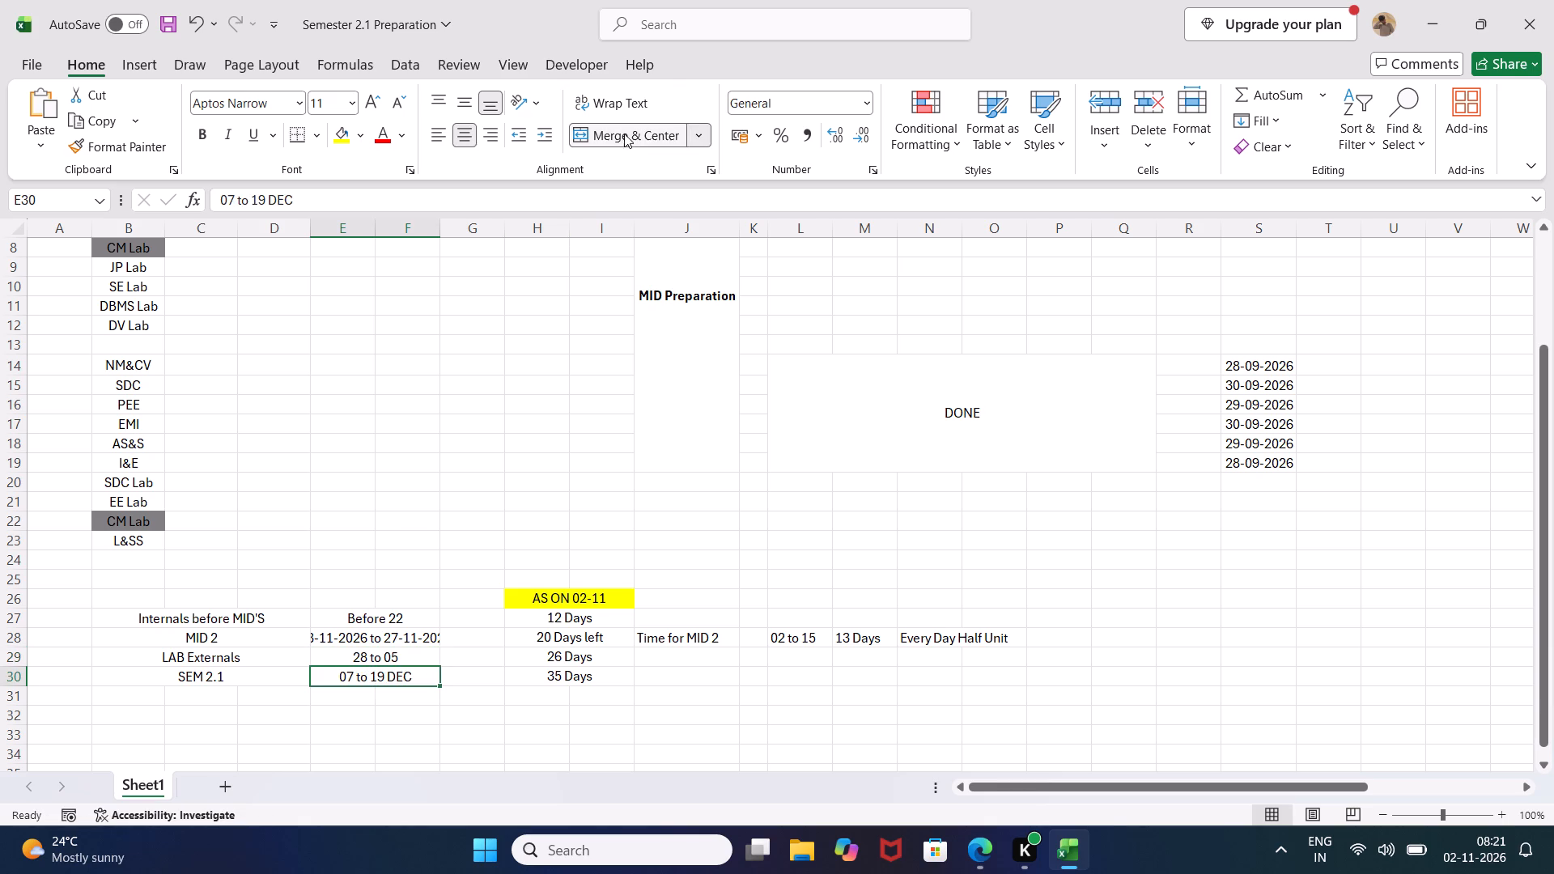
left_click(517, 411)
Left-align the MID 2 date range in the merged cell E28:F28.
left_click(386, 635)
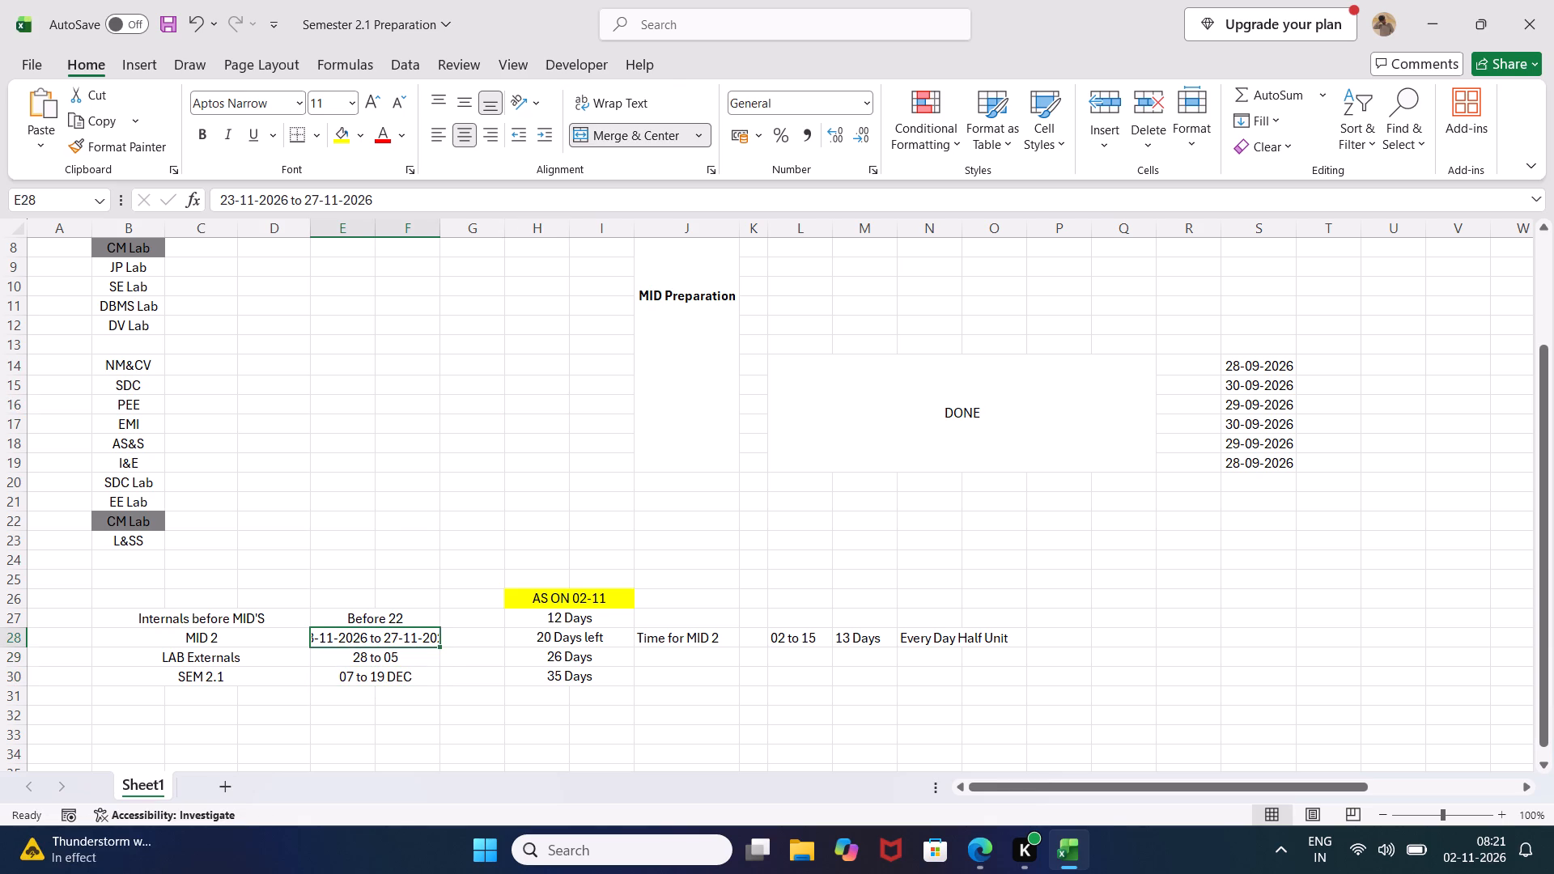
left_click(444, 134)
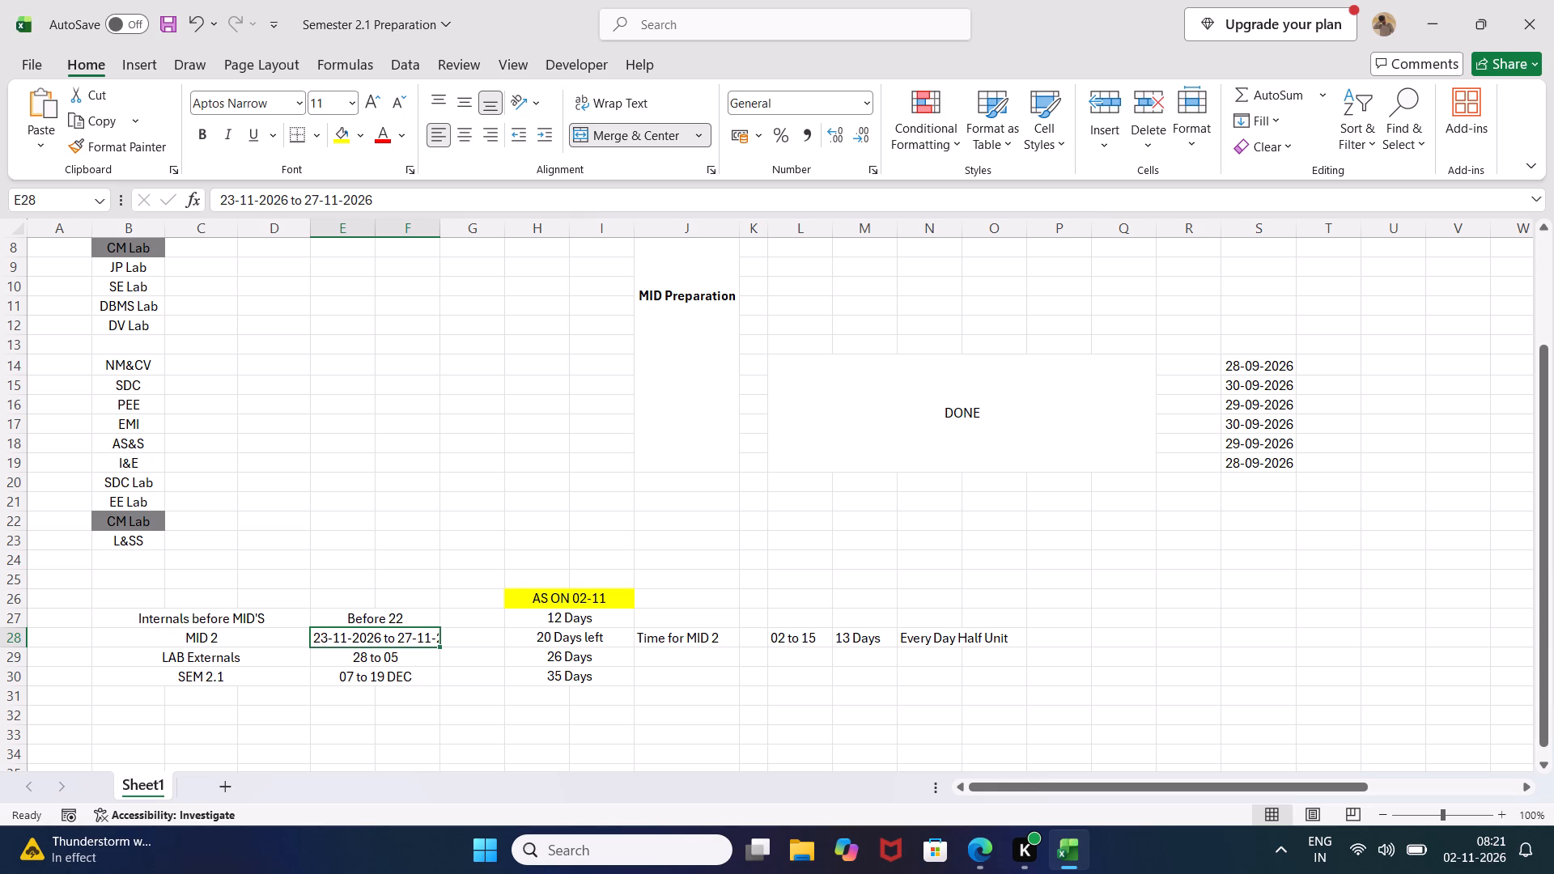
left_click(438, 416)
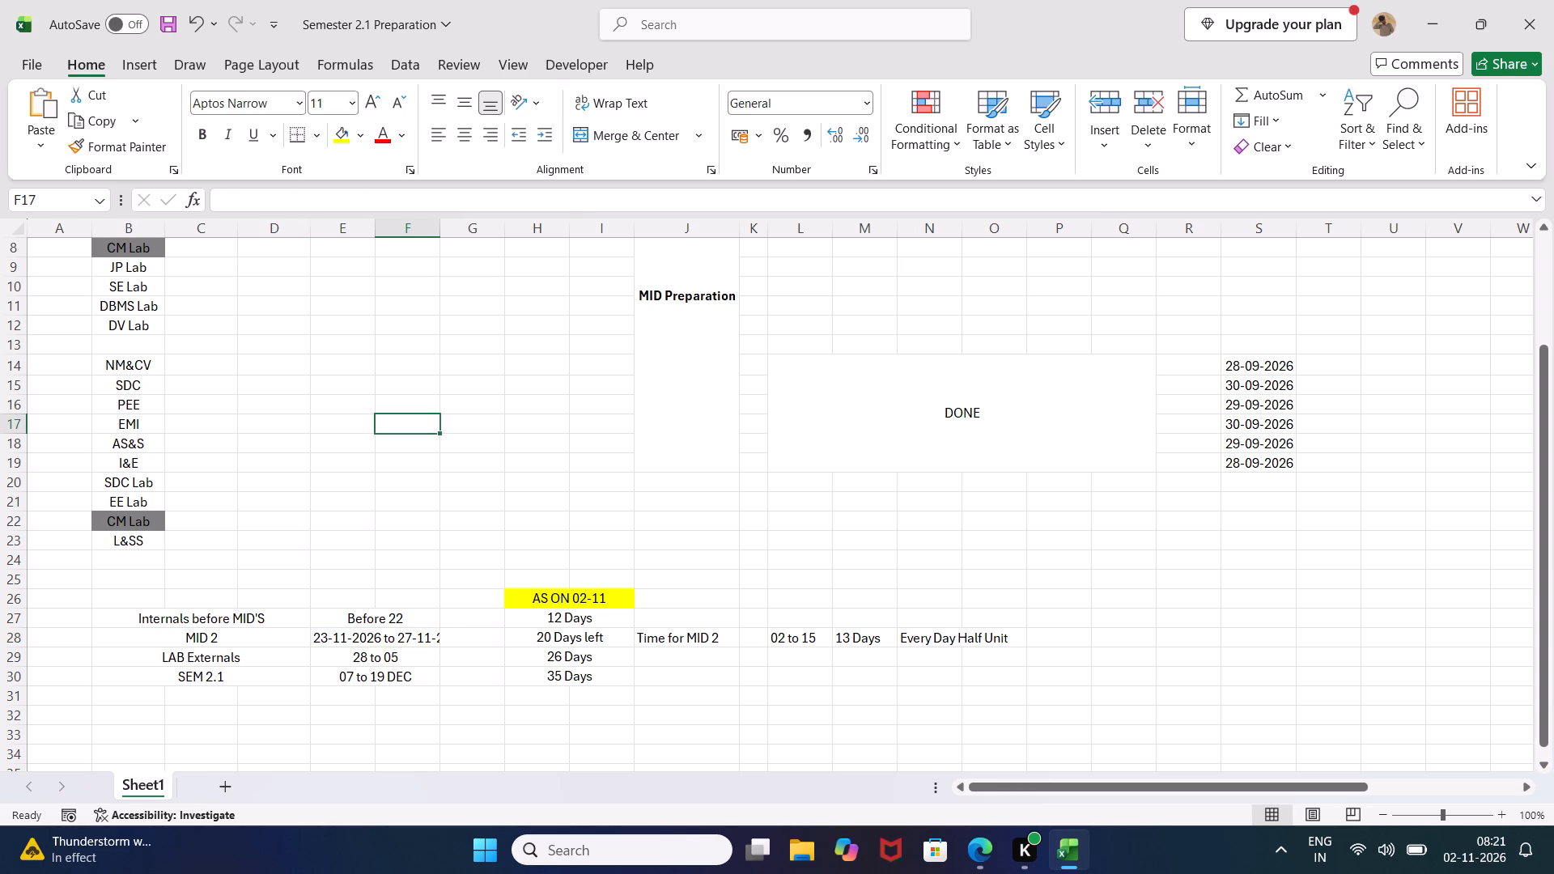